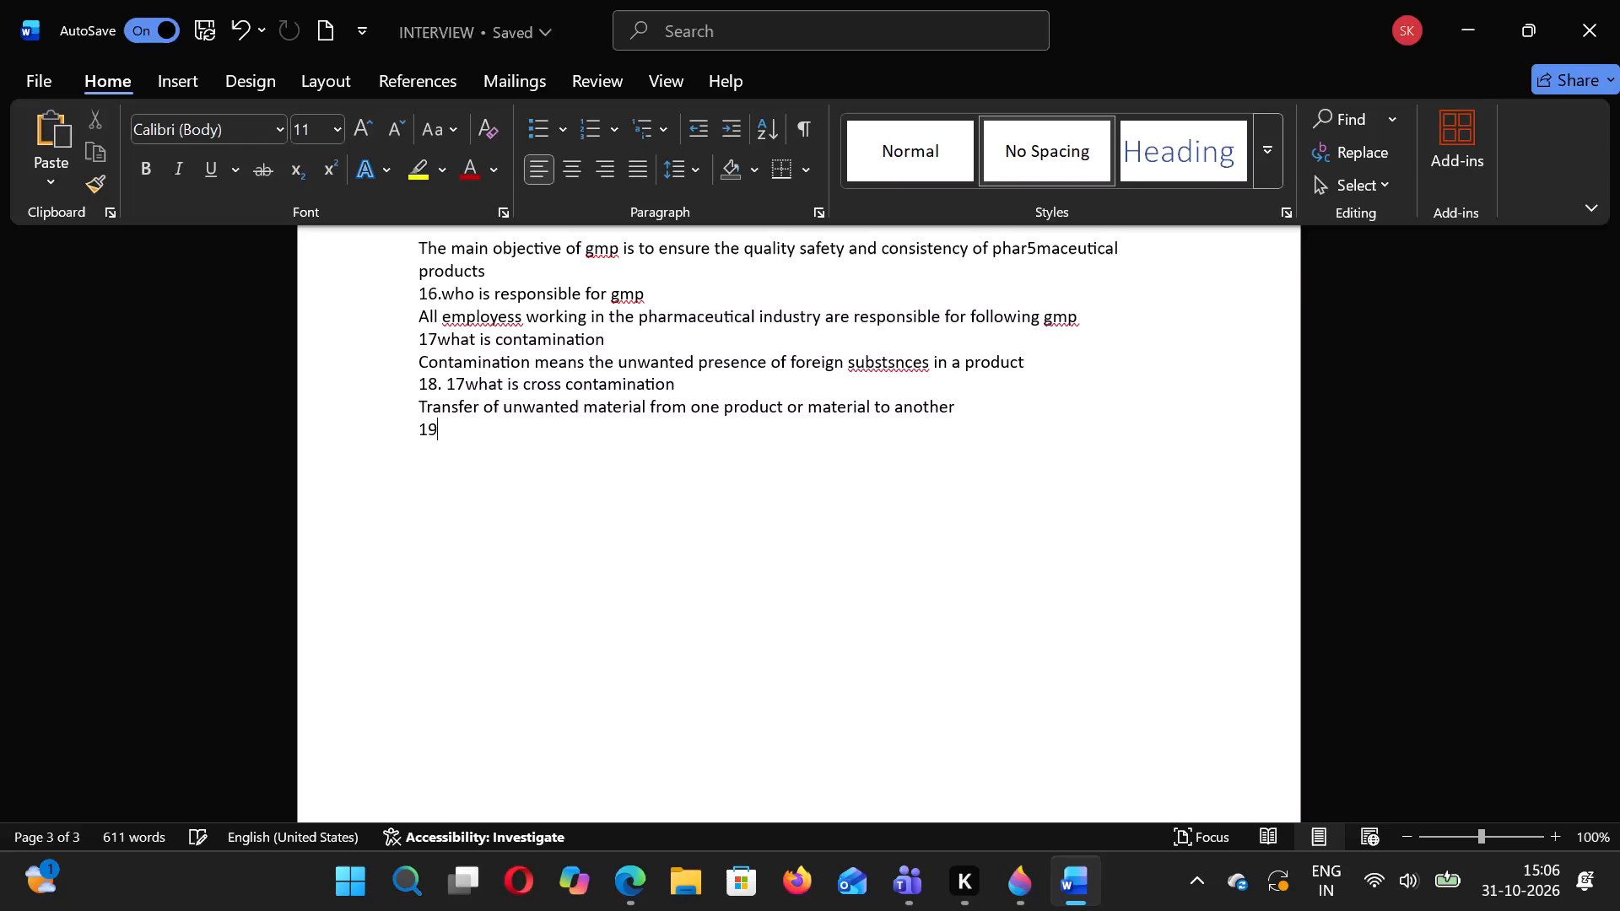
Delete the unfinished number 19 and its empty line below the cross contamination answer at the document's end.
key("BackSpace")
key("BackSpace")
key("BackSpace")
Go back to the BASIC... QUESTIONS heading at the start of the document to review the interview questions.
scroll(451, 439, "up", 6)
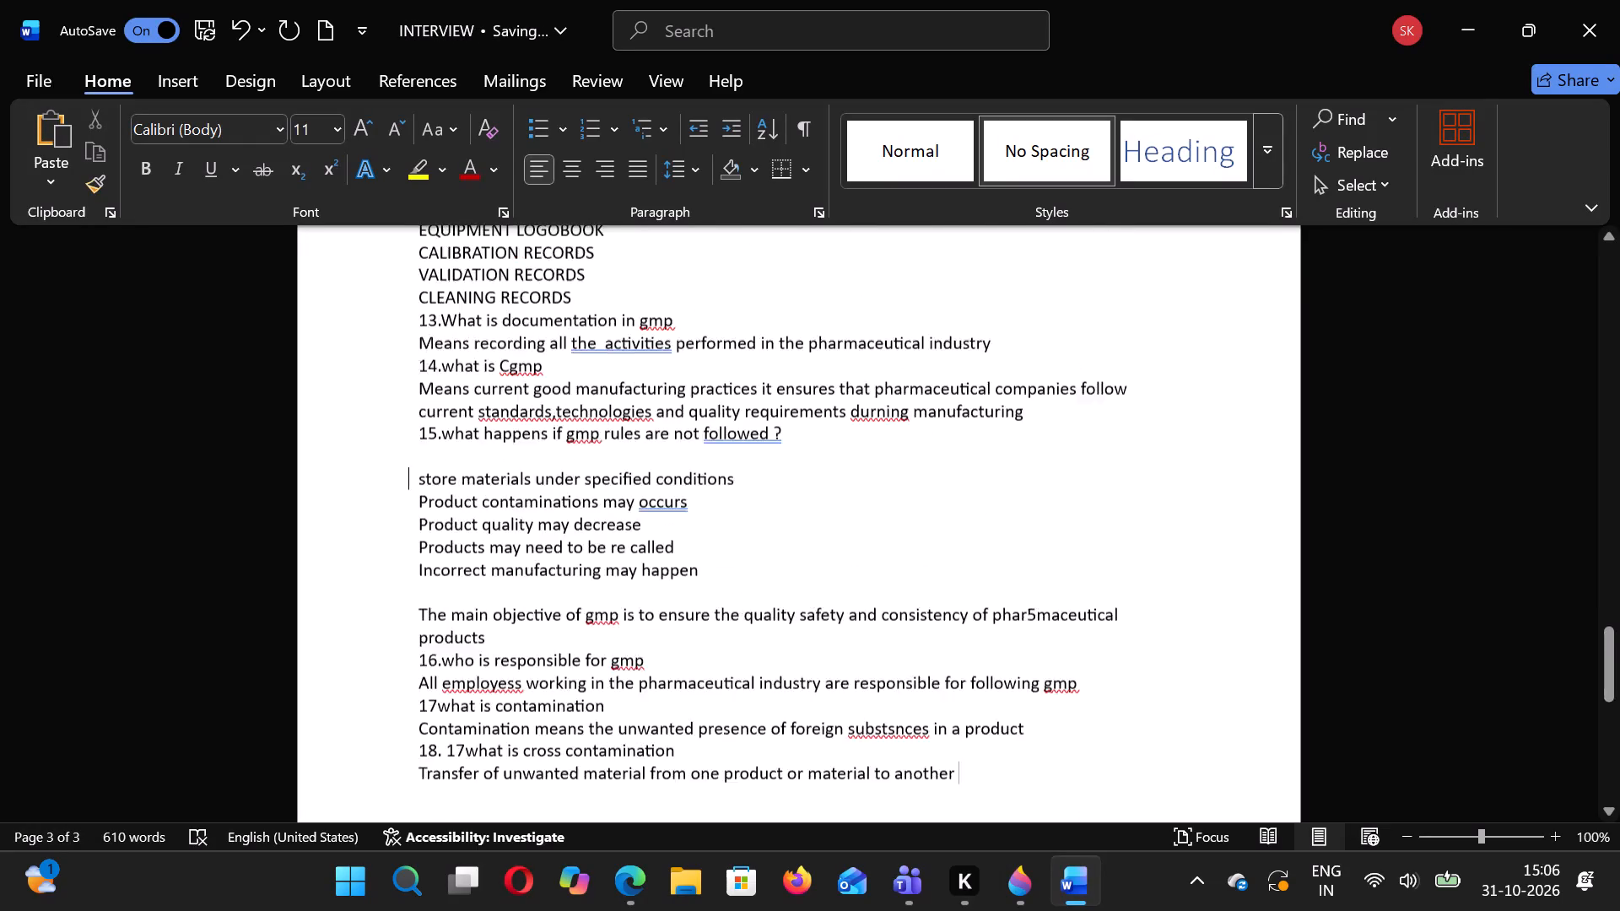
scroll(451, 439, "up", 19)
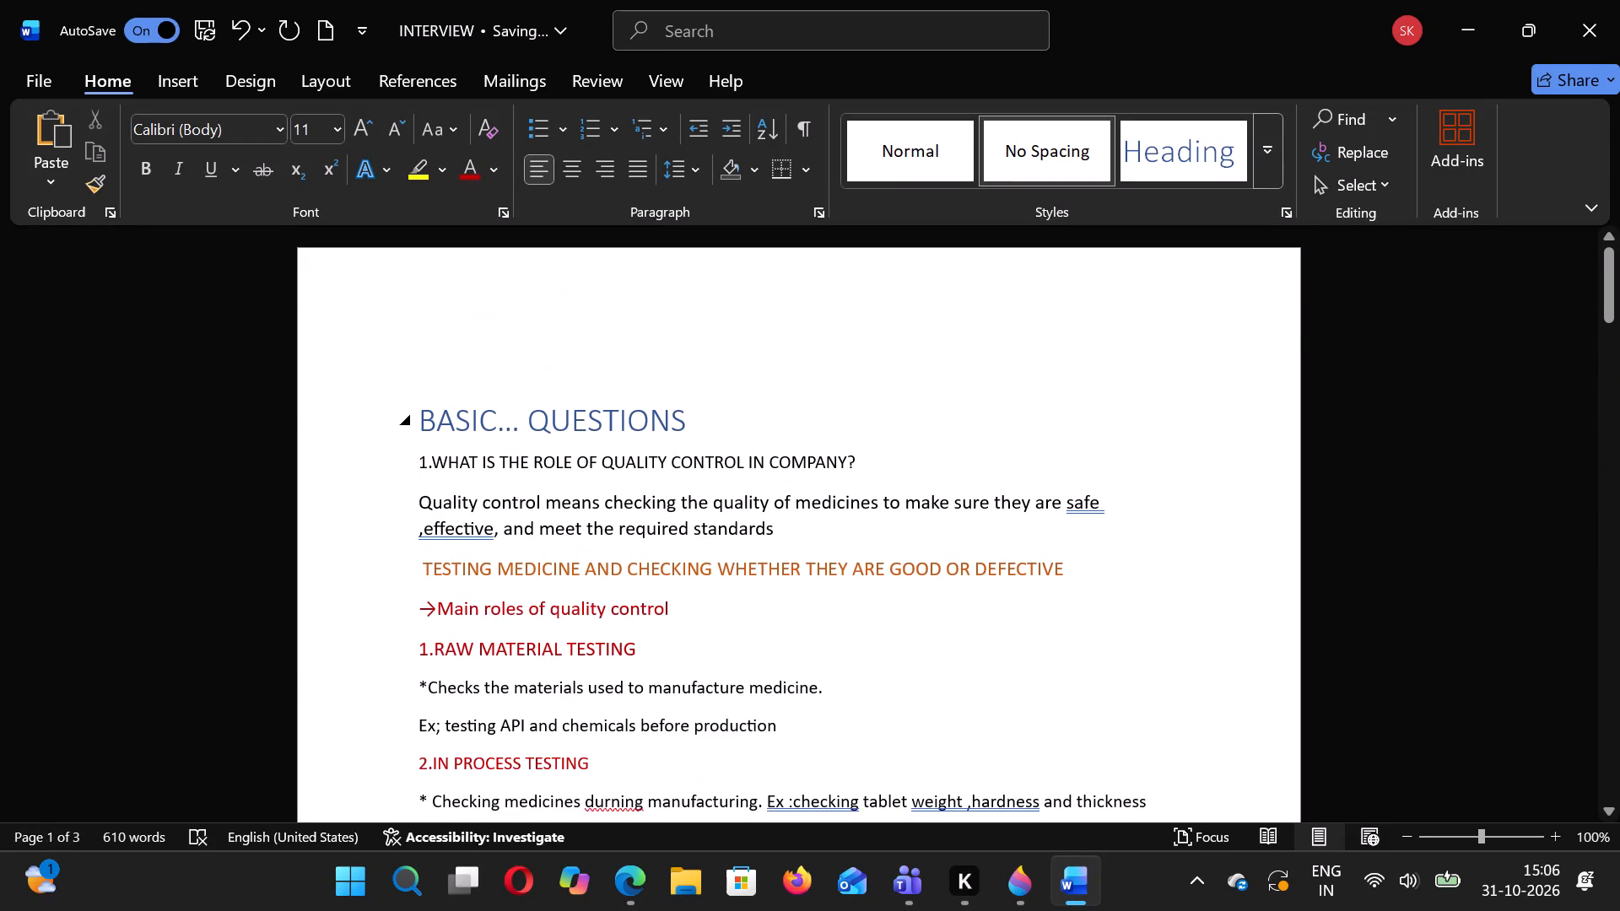
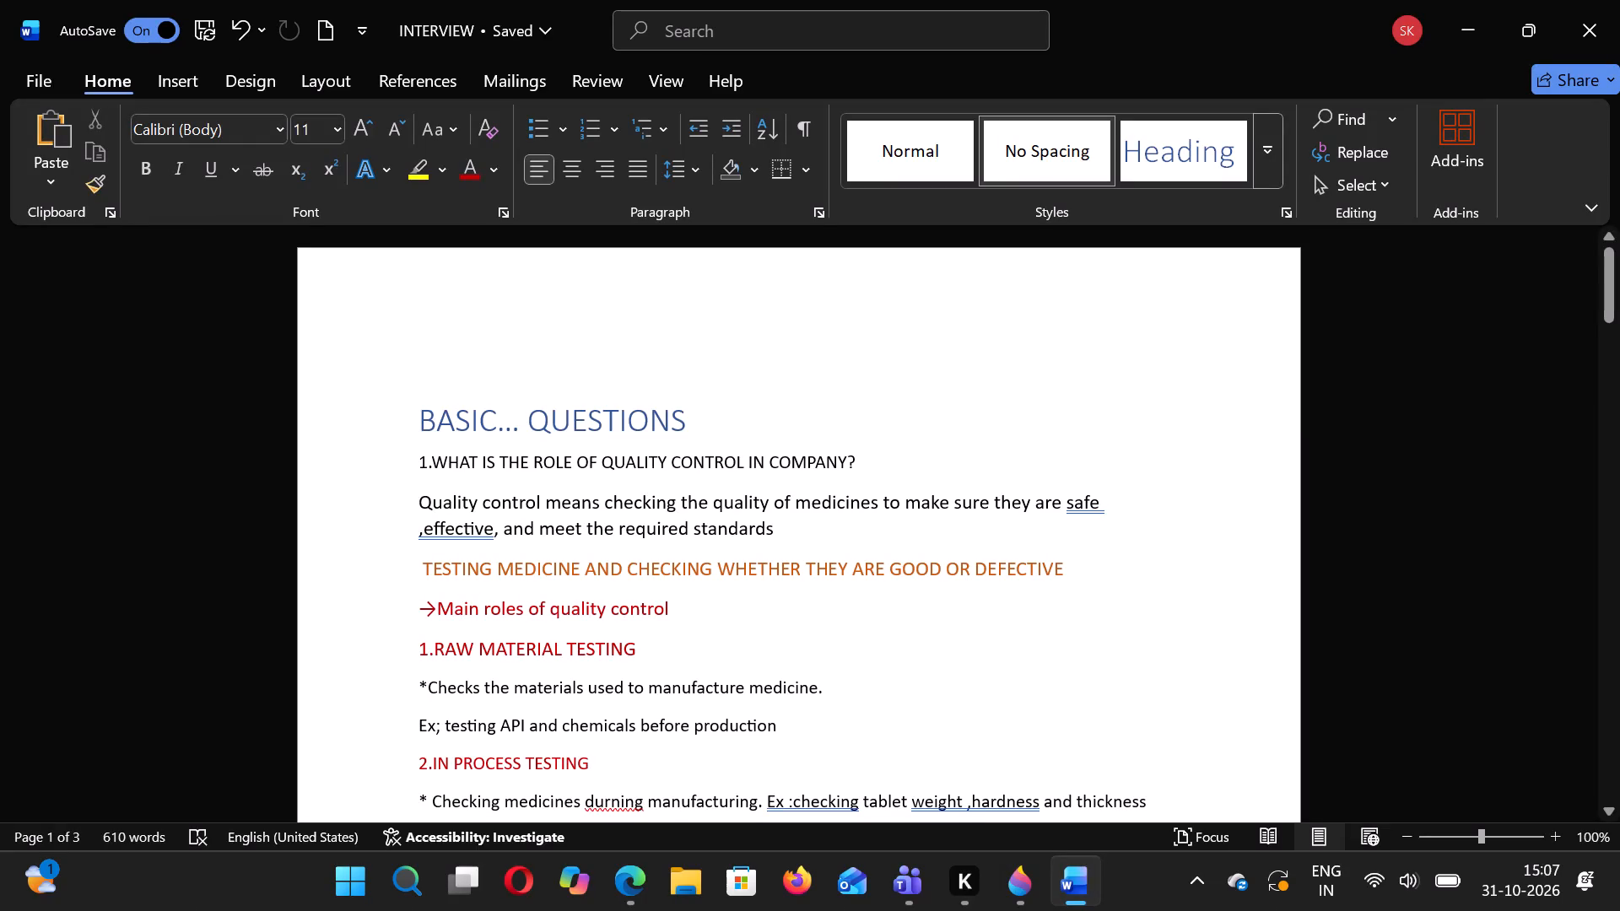
Review the document from the BASIC... QUESTIONS heading through the GMP questions, checking how the headings and questions are formatted.
scroll(538, 518, "down", 1)
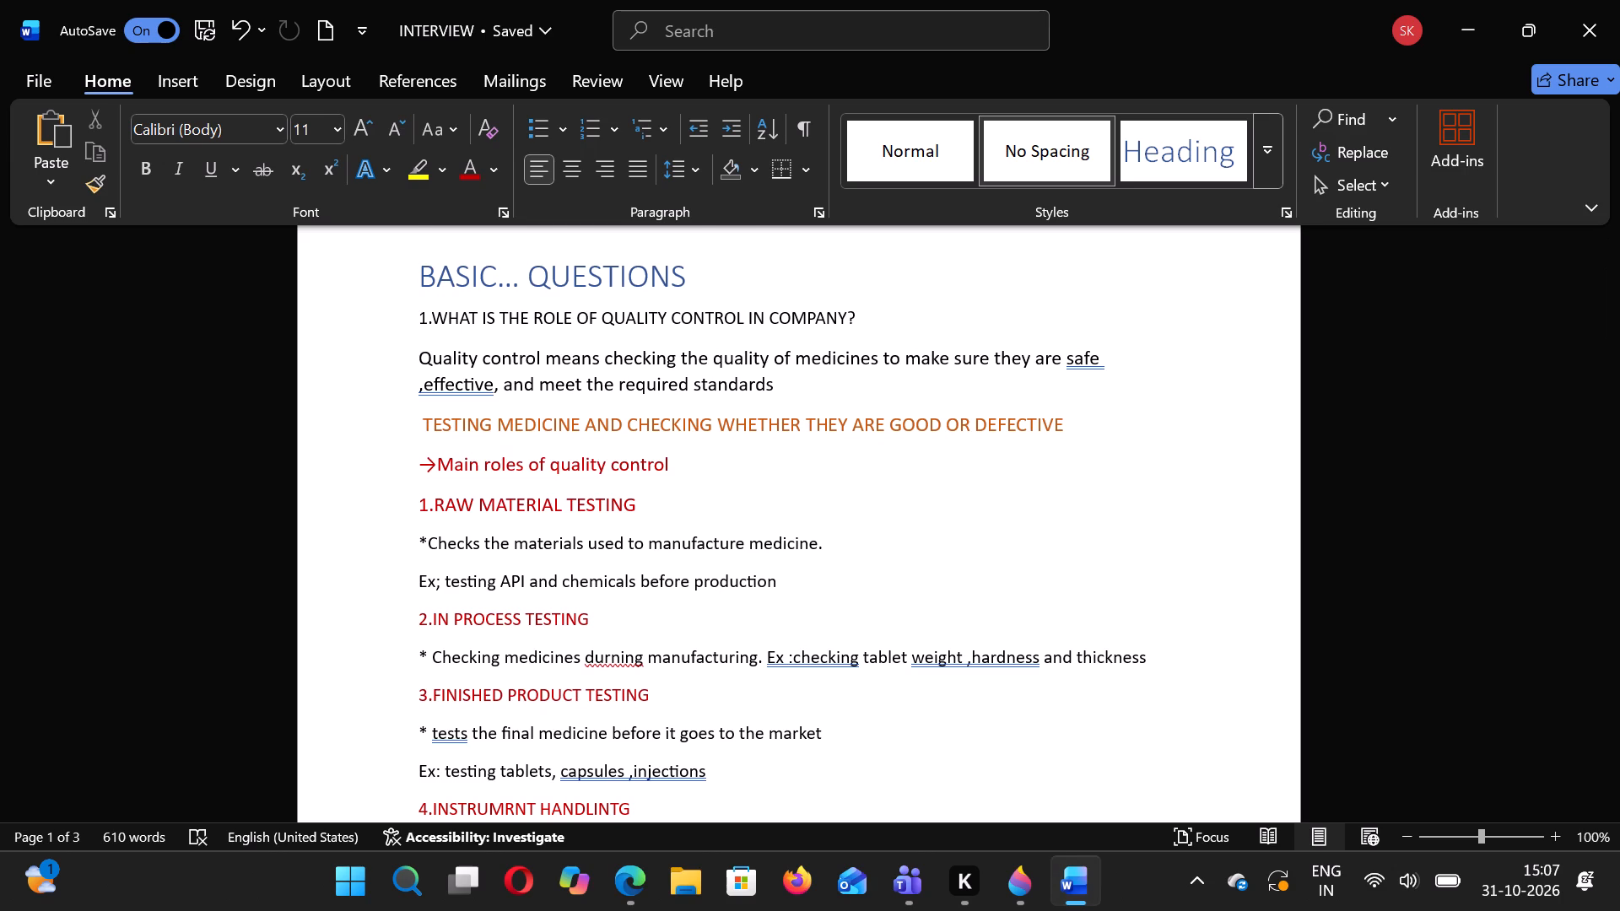
scroll(538, 518, "down", 3)
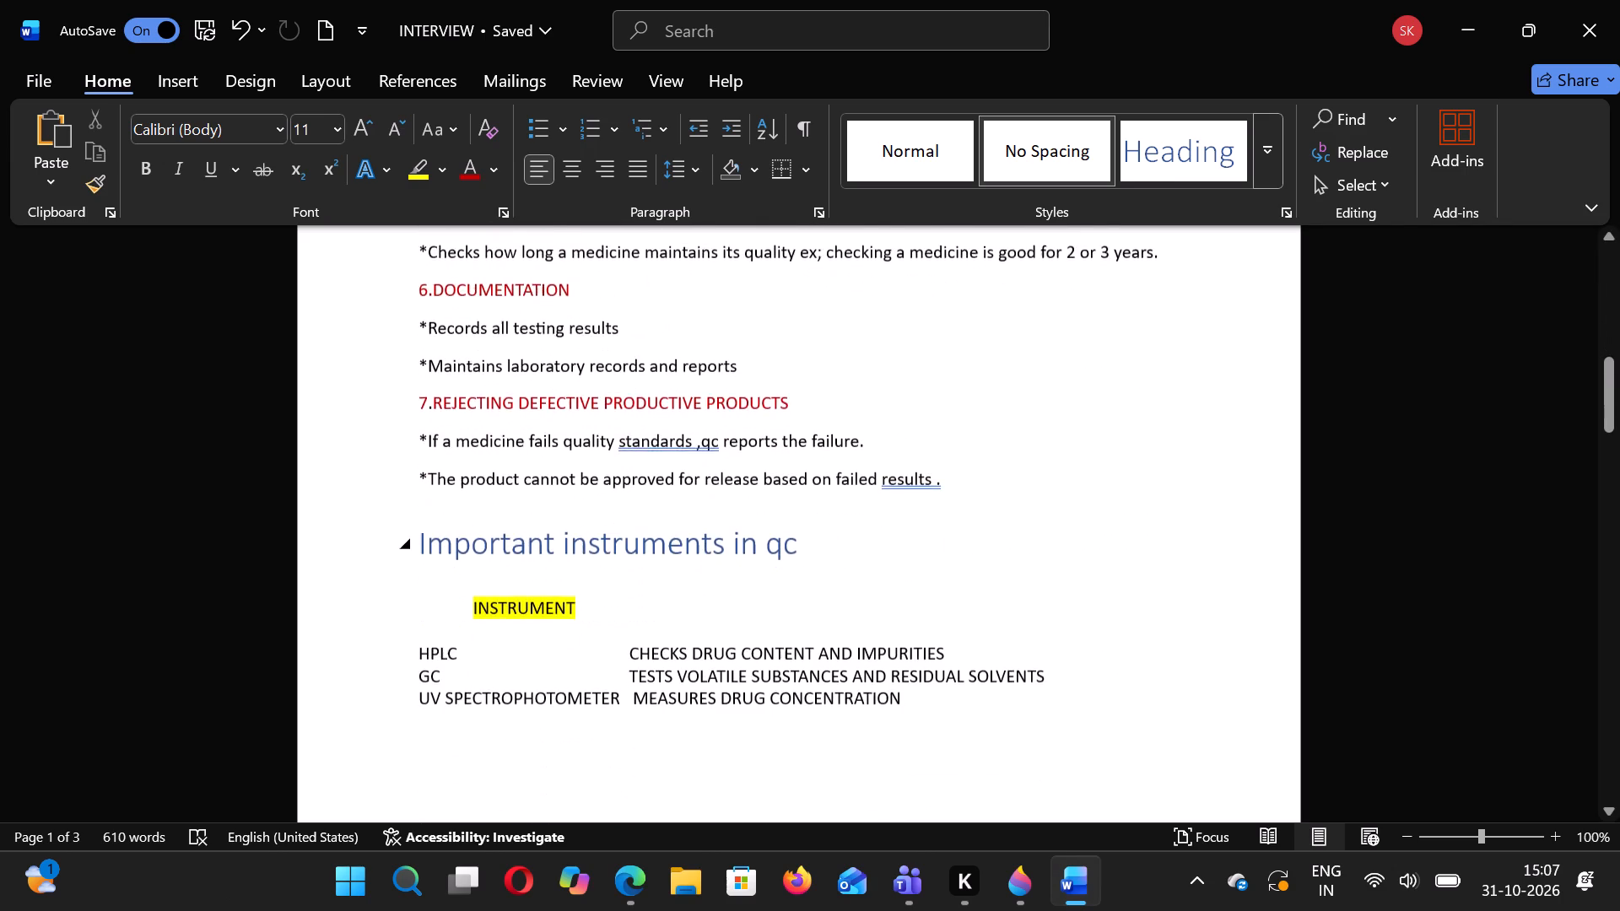
scroll(538, 518, "down", 1)
left_click(584, 341)
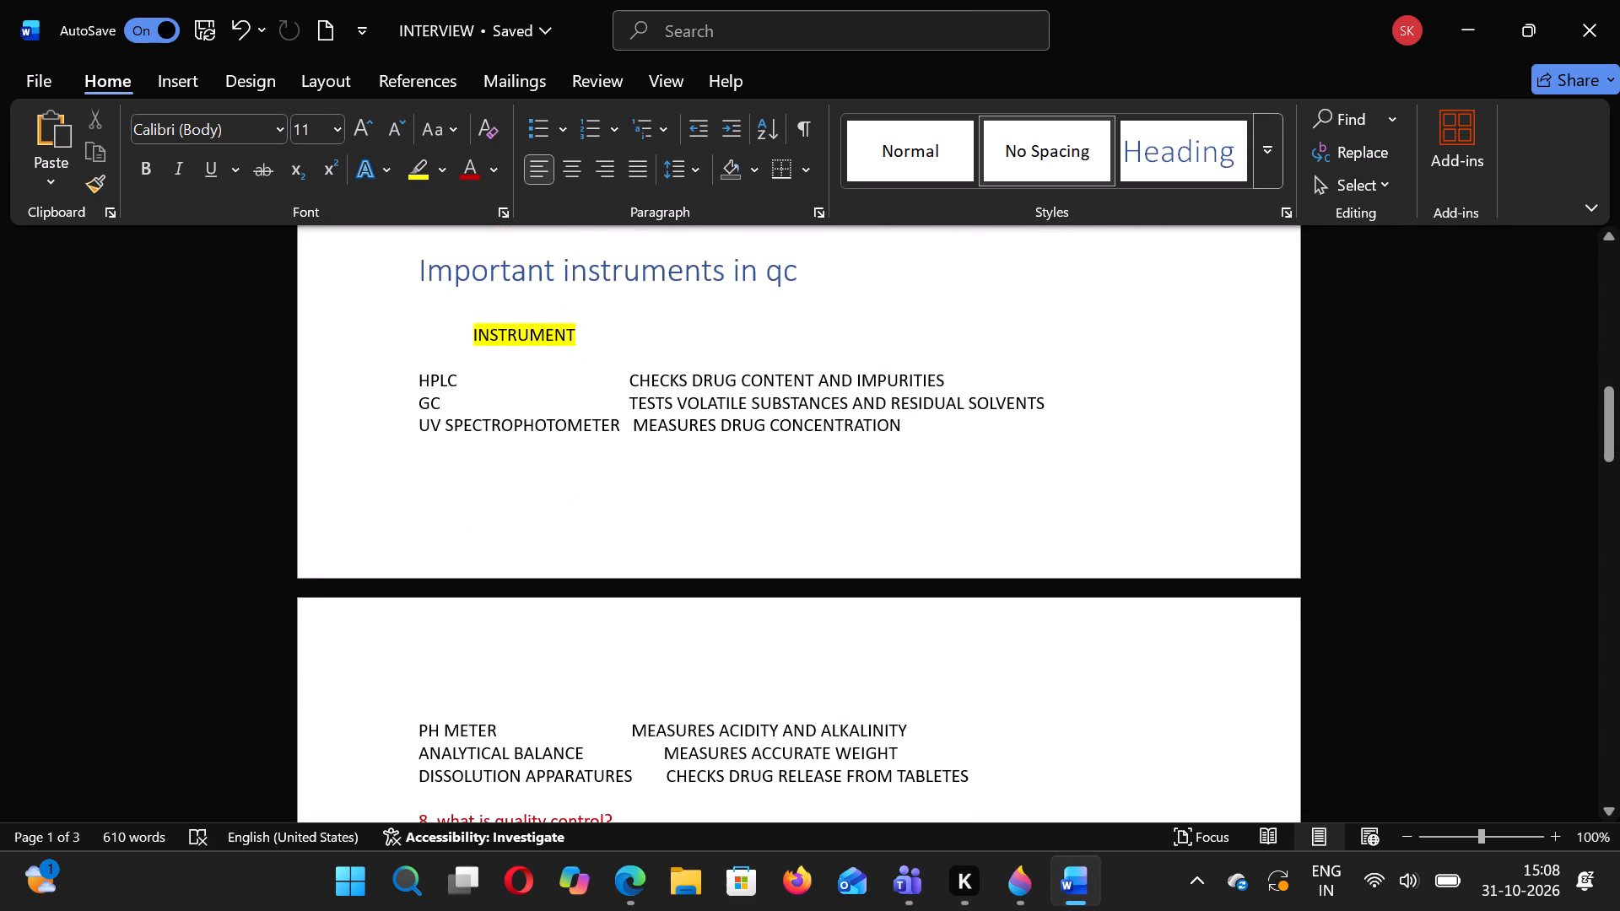
scroll(591, 395, "down", 2)
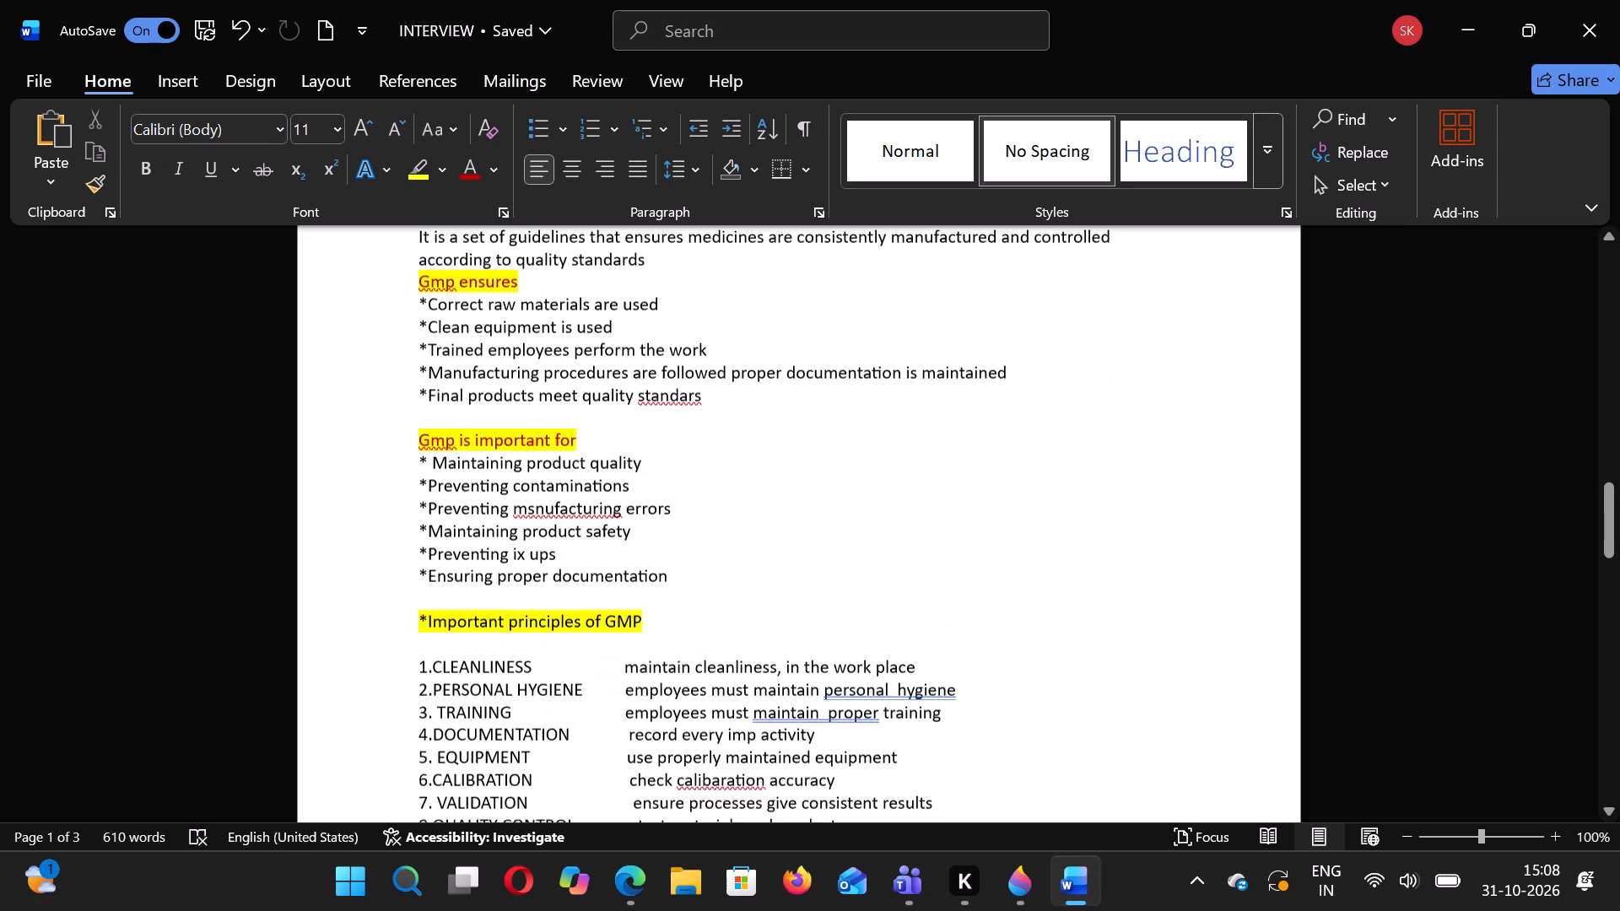
scroll(591, 395, "down", 2)
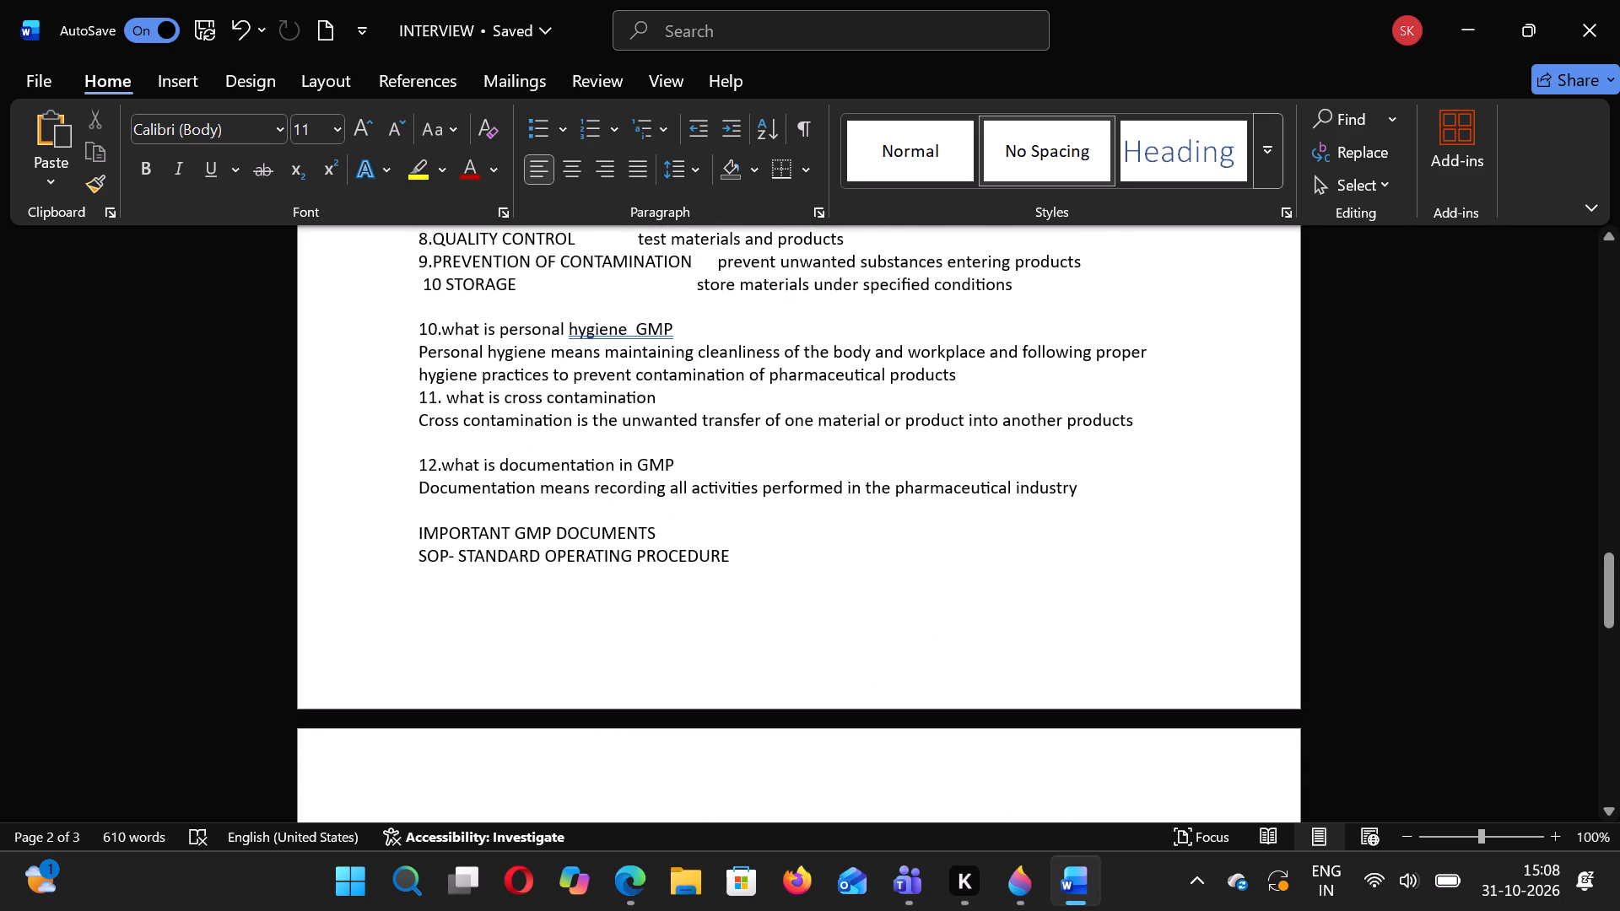
scroll(591, 395, "up", 5)
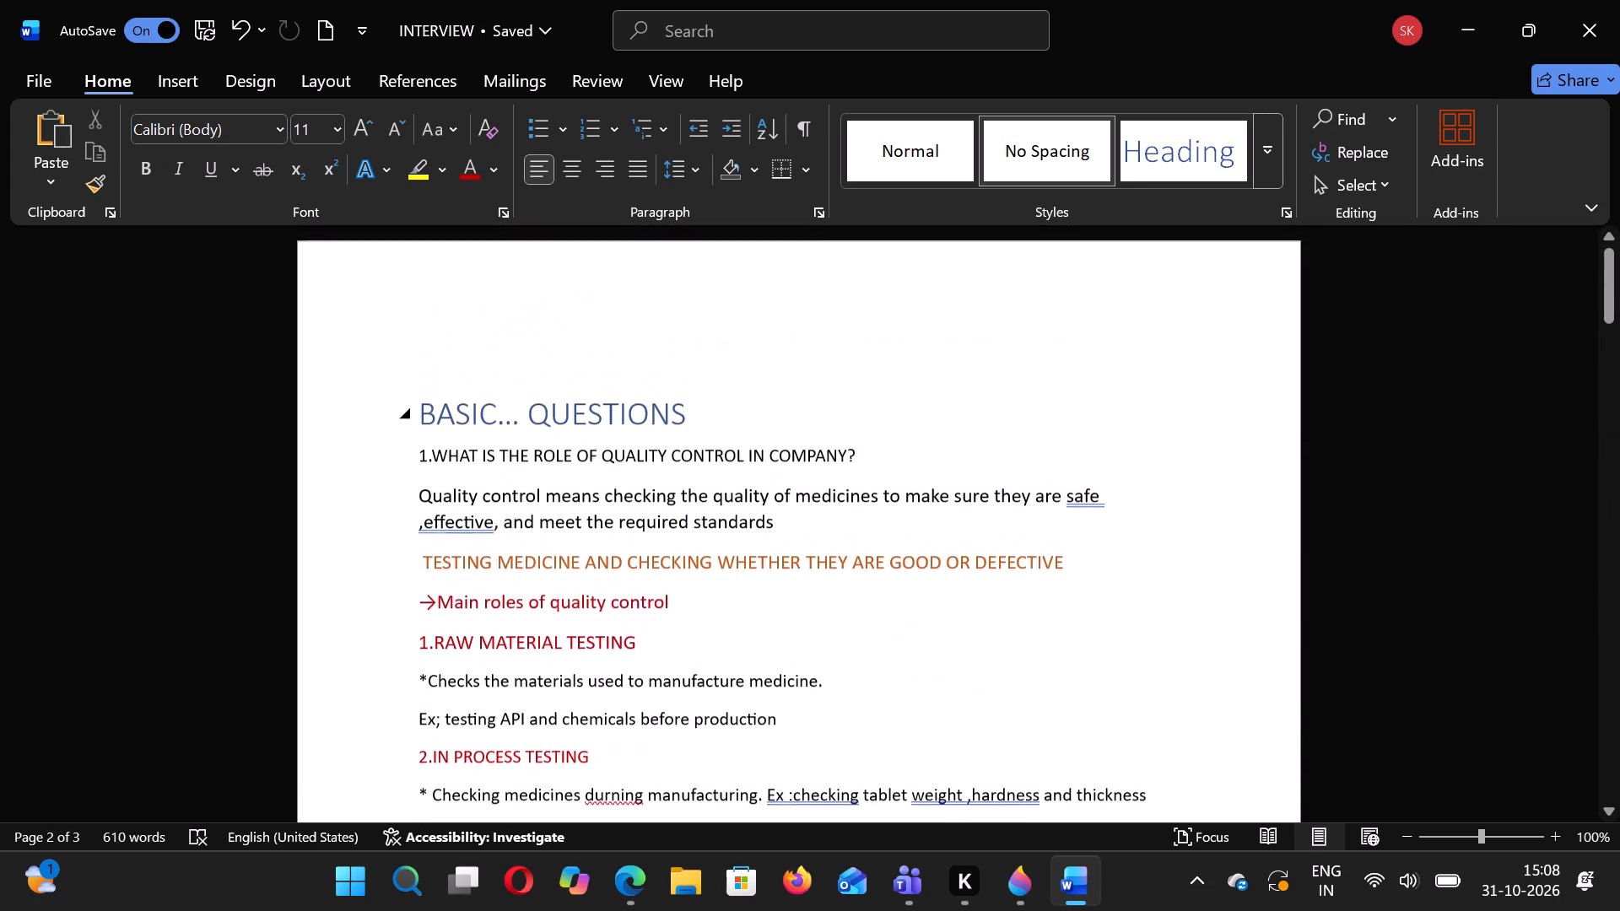
Colour the question 10 line, "what is personal hygiene GMP", dark red.
scroll(591, 395, "down", 5)
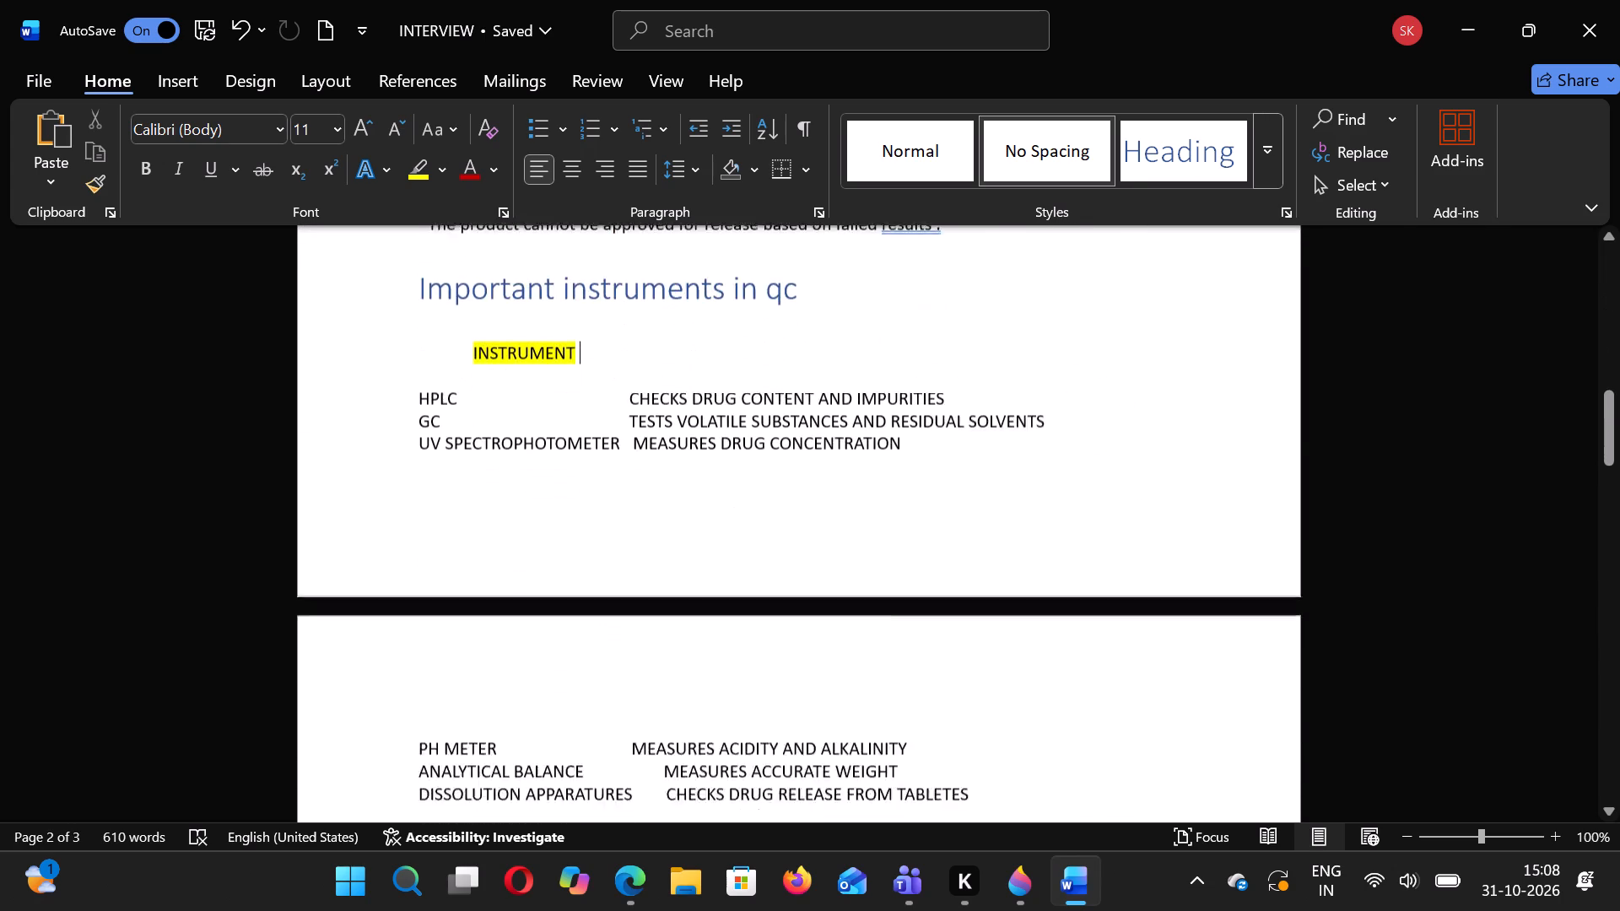
scroll(591, 395, "down", 4)
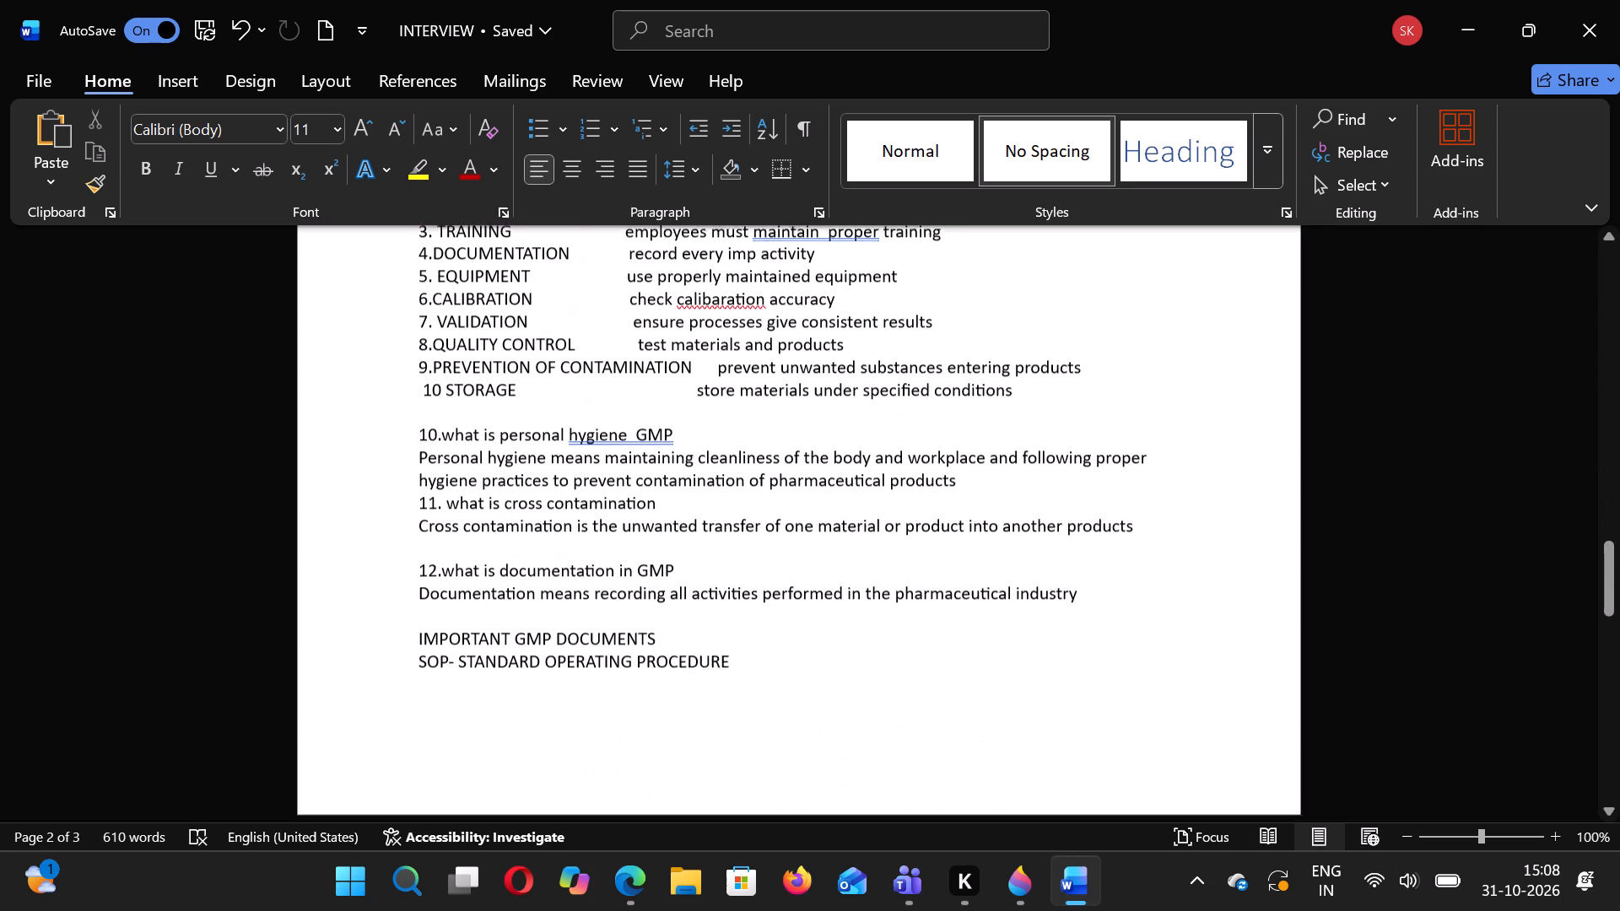
scroll(591, 395, "down", 1)
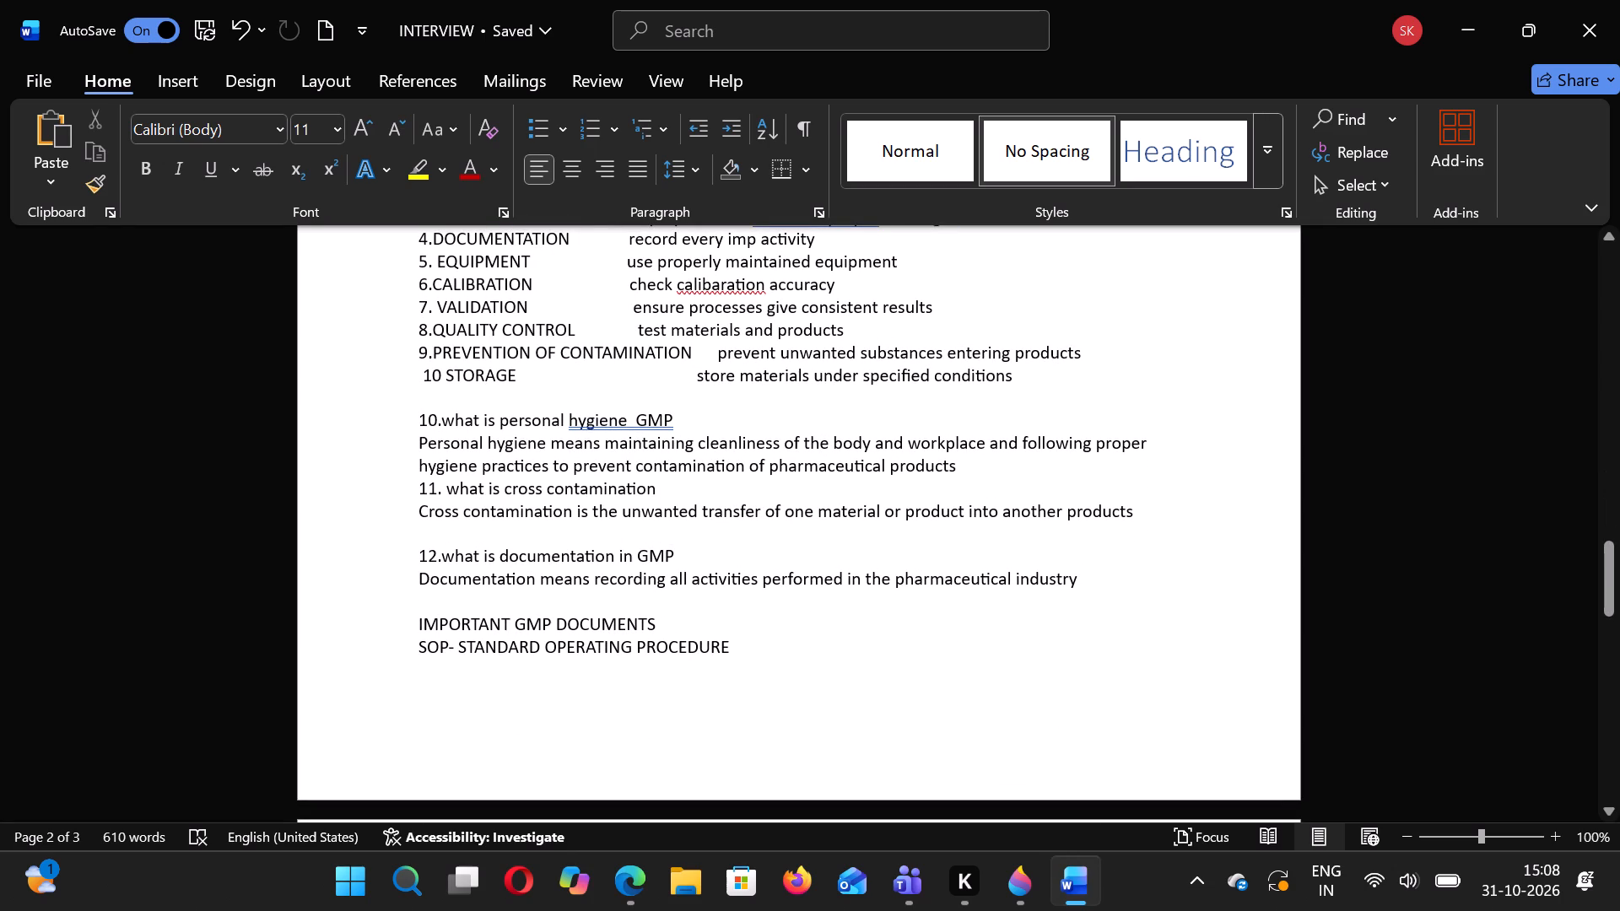
left_click_drag(412, 419, 453, 416)
left_click_drag(453, 416, 623, 403)
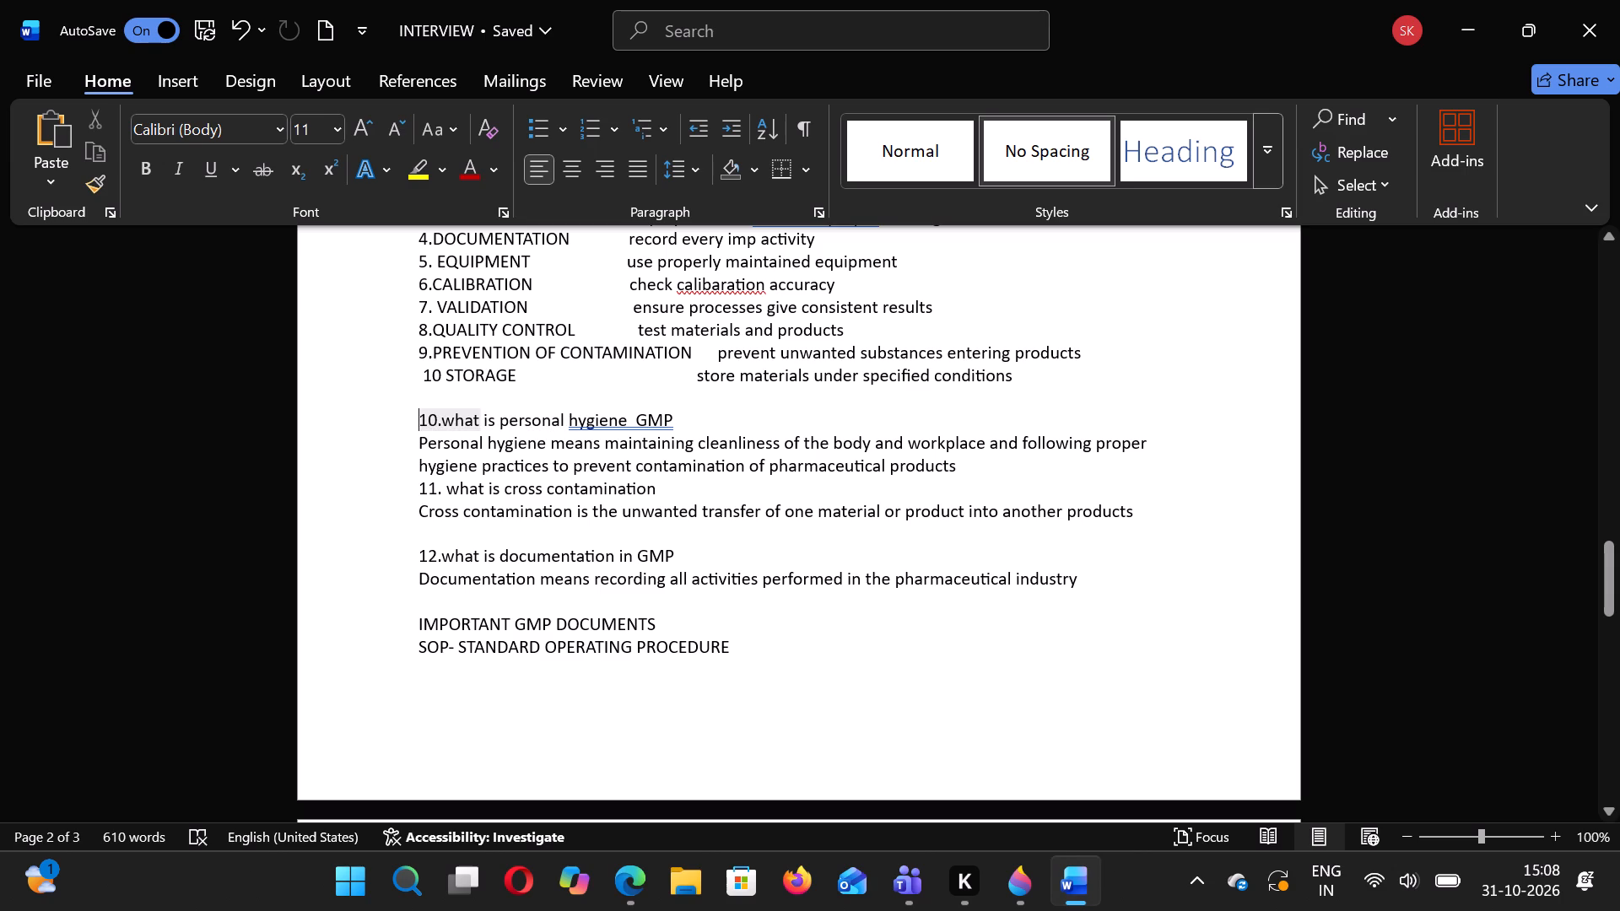
left_click_drag(623, 403, 625, 404)
left_click_drag(413, 414, 541, 416)
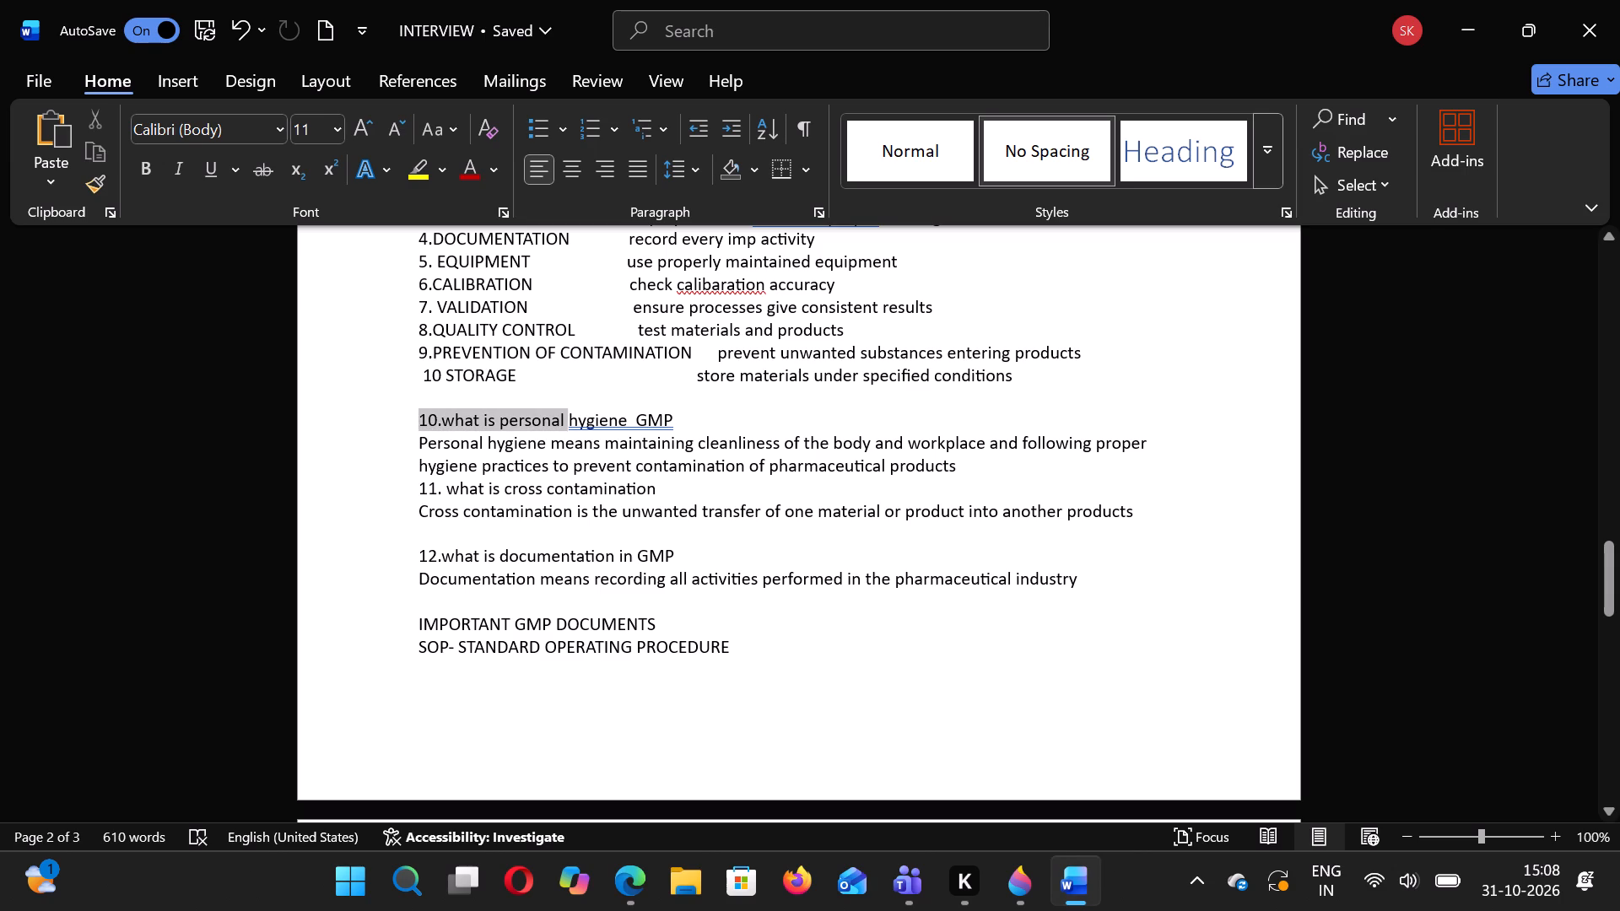
left_click_drag(541, 416, 644, 418)
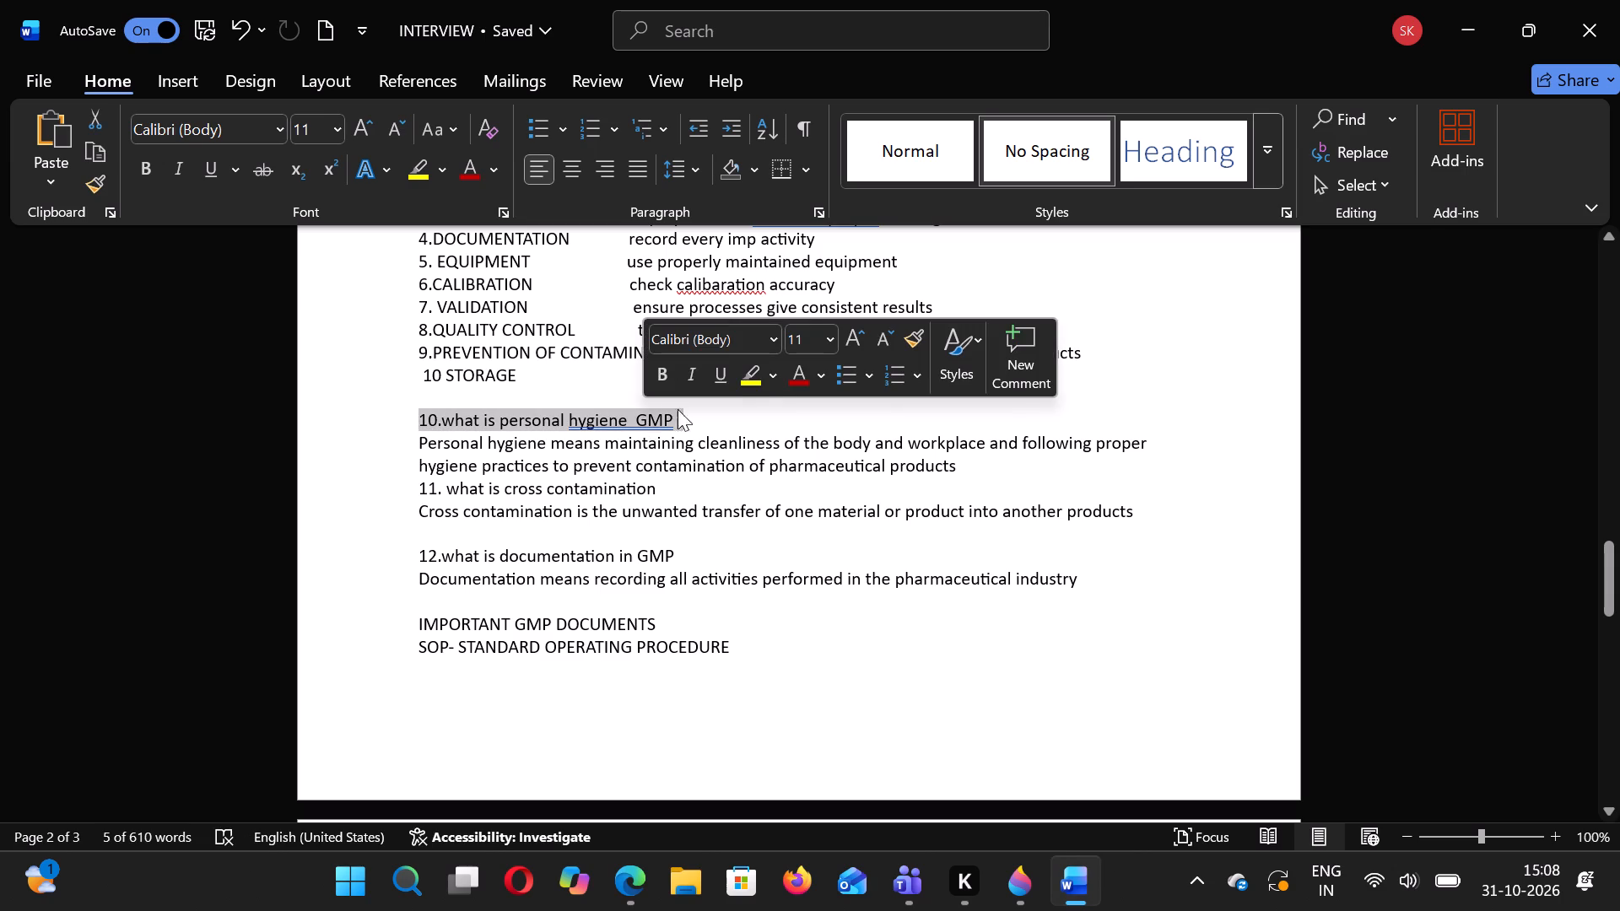
left_click(799, 375)
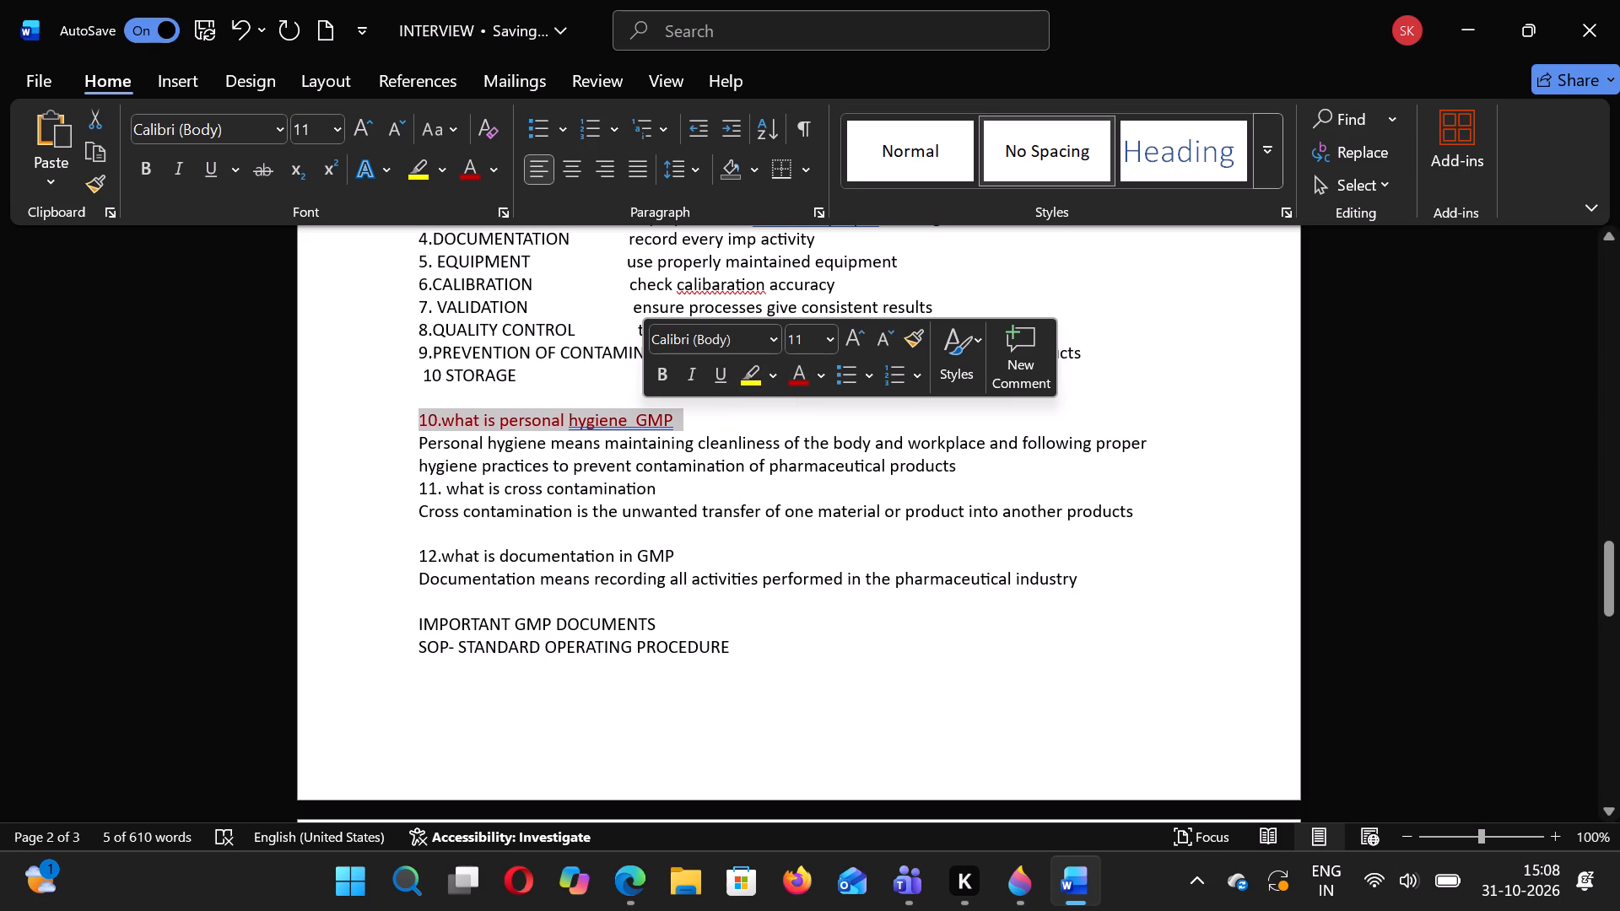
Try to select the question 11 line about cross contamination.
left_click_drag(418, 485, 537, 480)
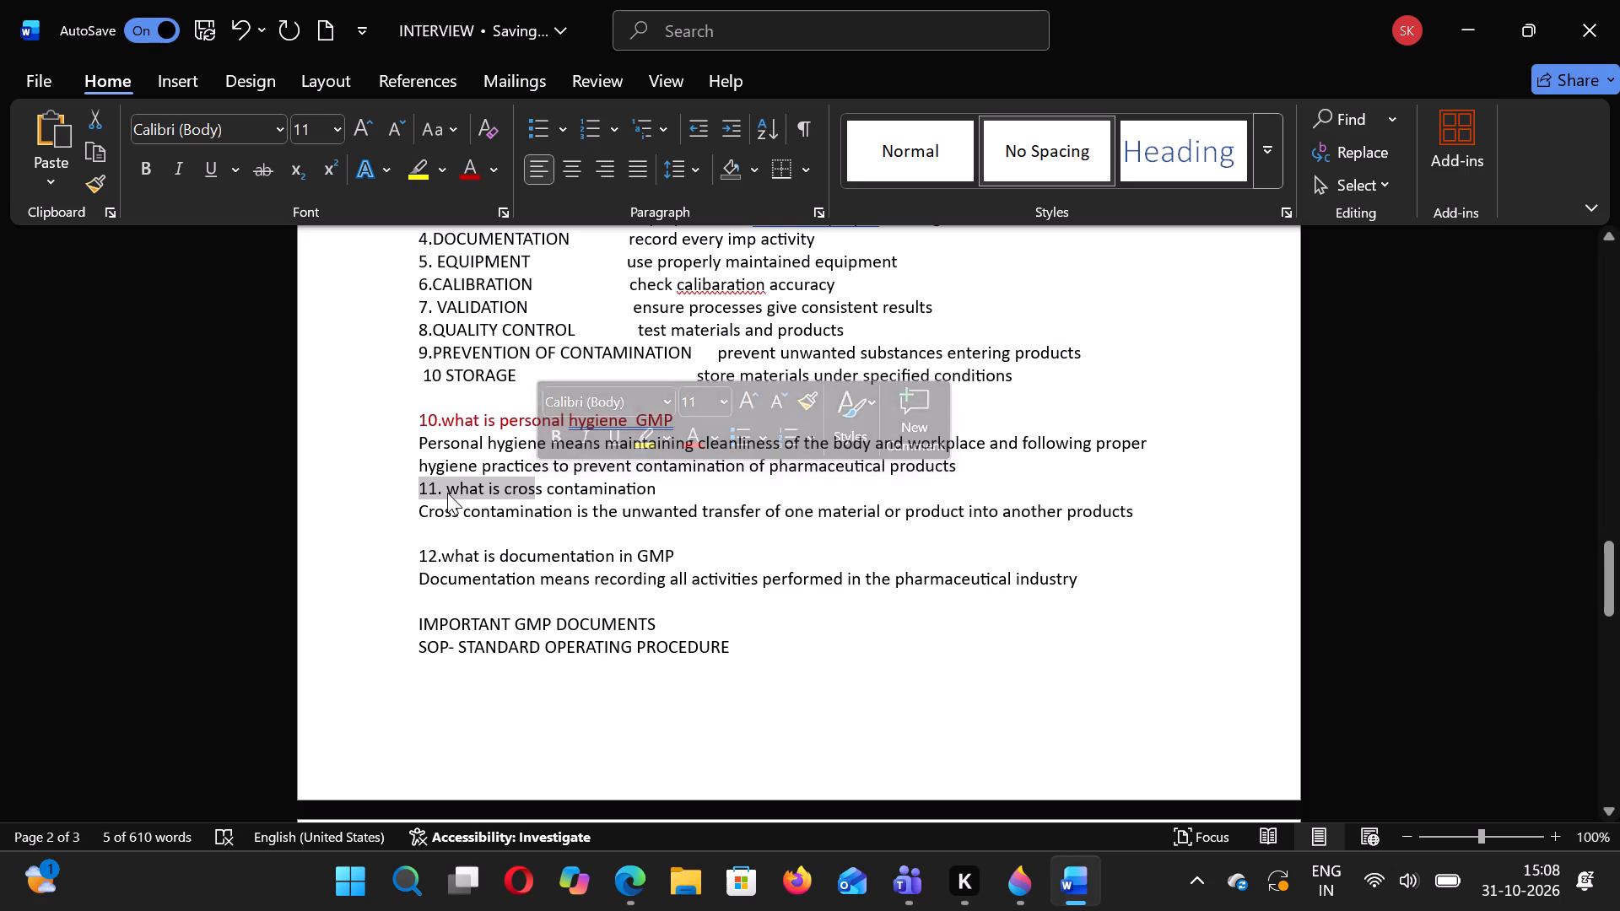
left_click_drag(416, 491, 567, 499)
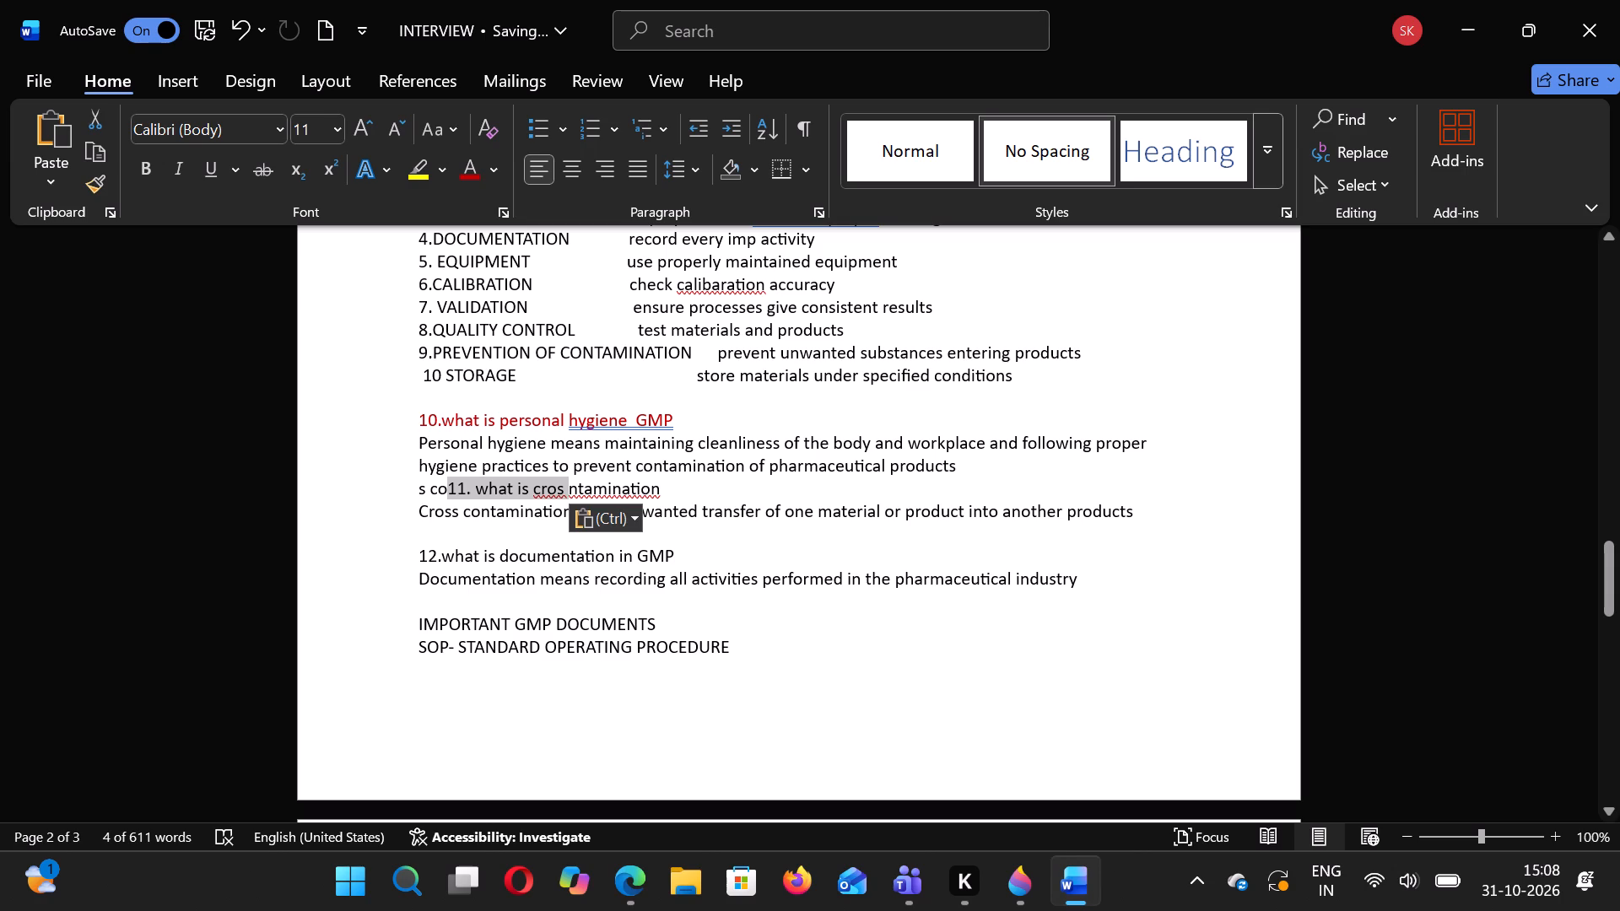
Repair the scrambled question 11 line by filling in the missing letters before "ntamination" and deleting the stray "s co" before the number.
left_click(567, 479)
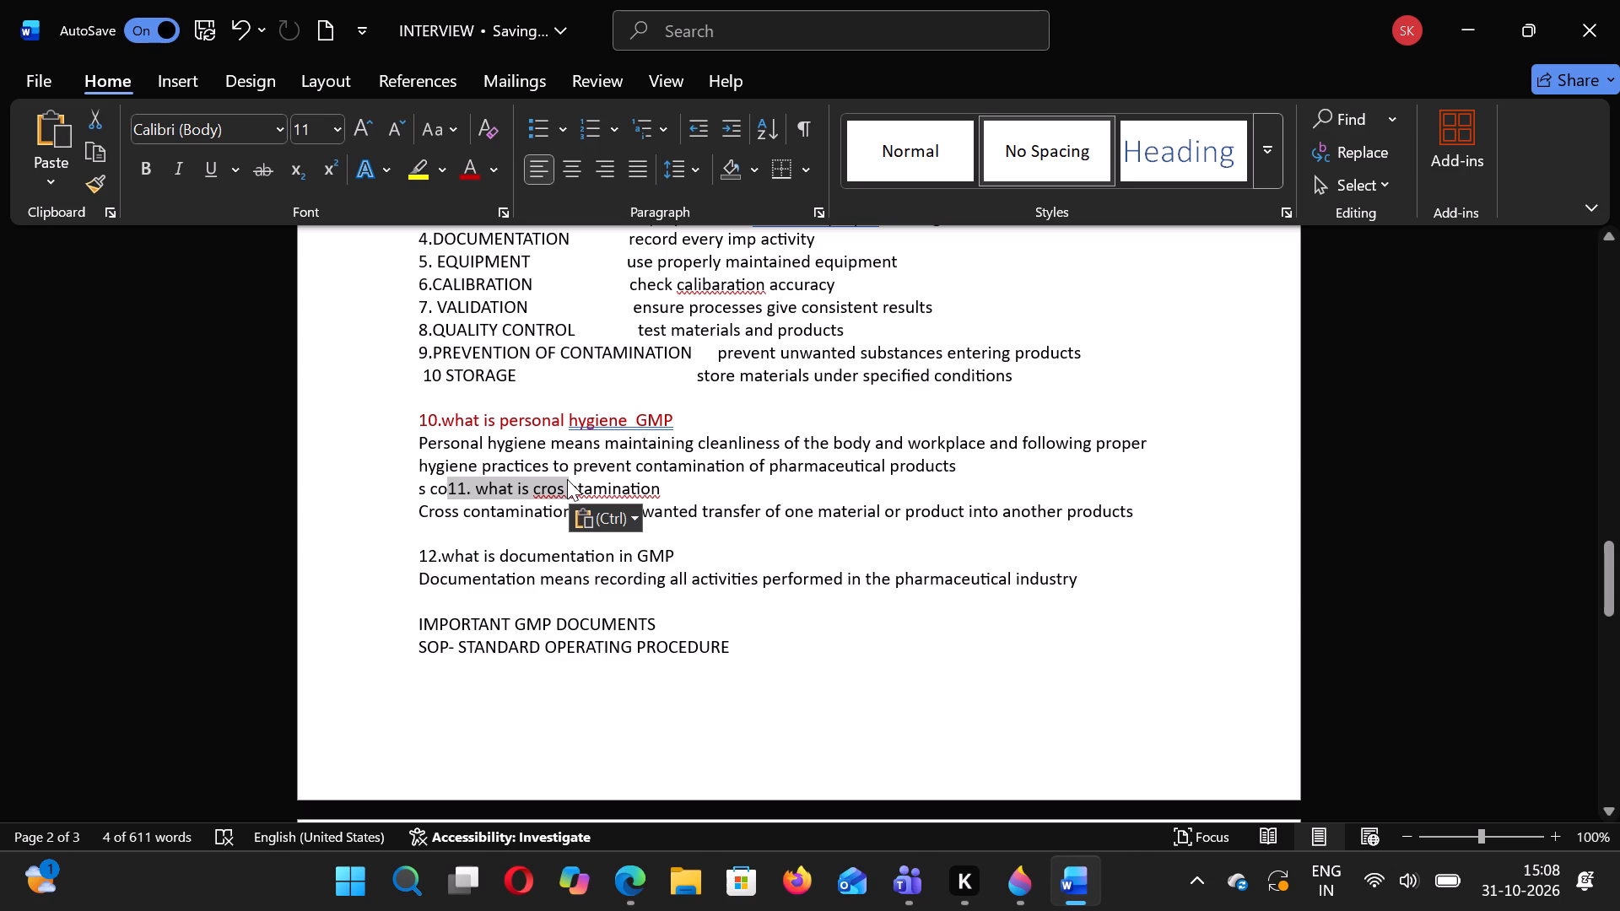
left_click(569, 495)
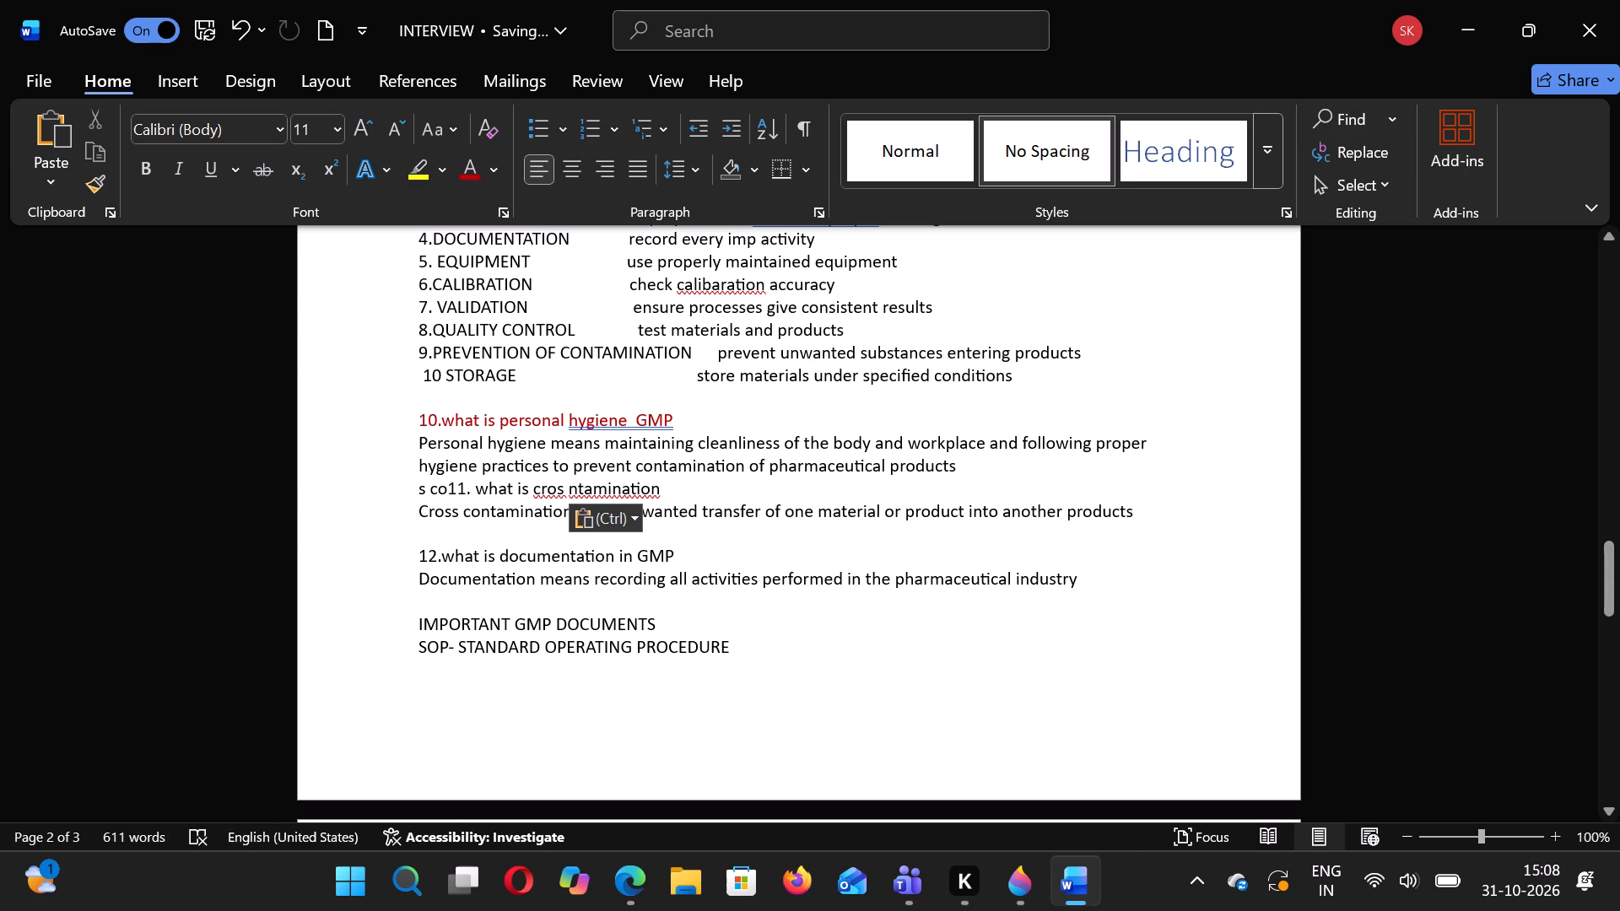
key("BackSpace")
type("ss")
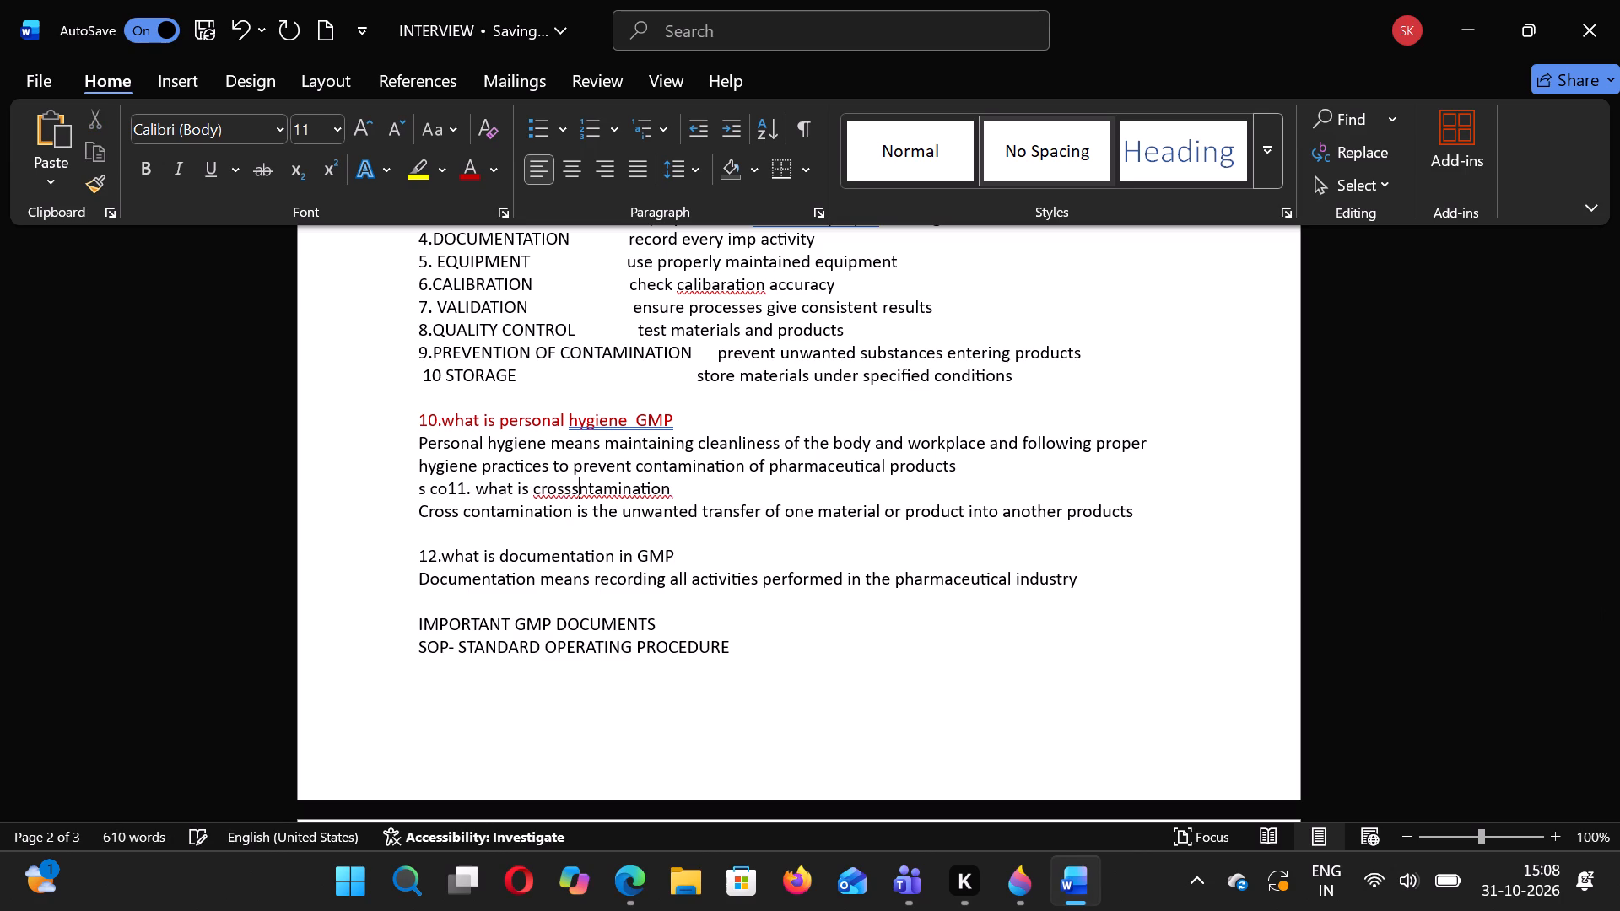
key("space")
type("co")
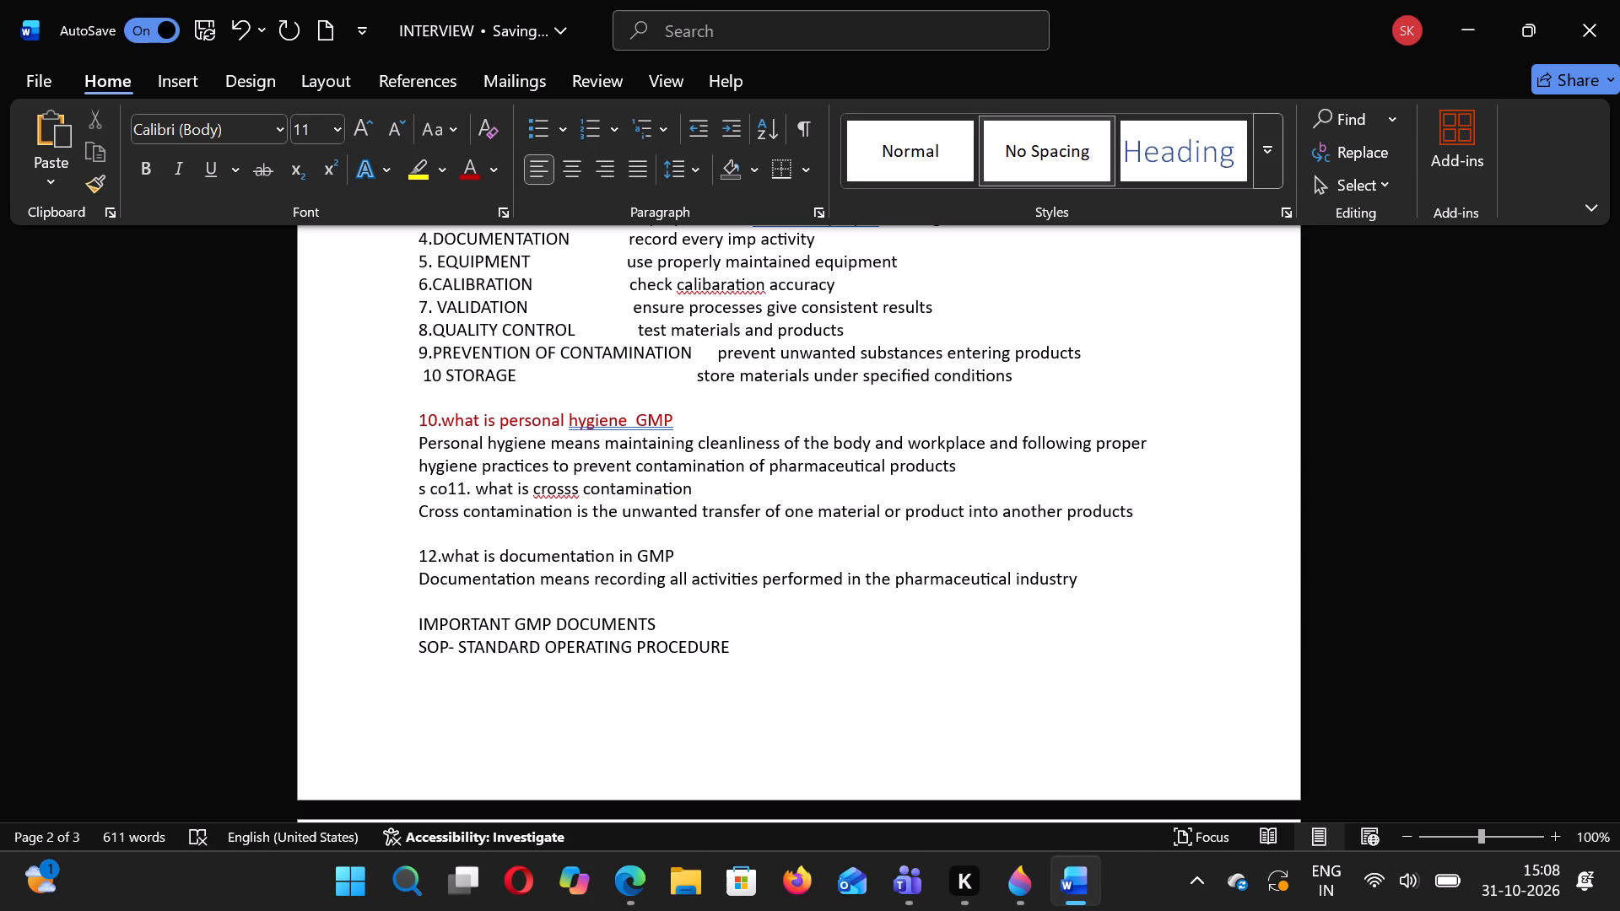
left_click(446, 493)
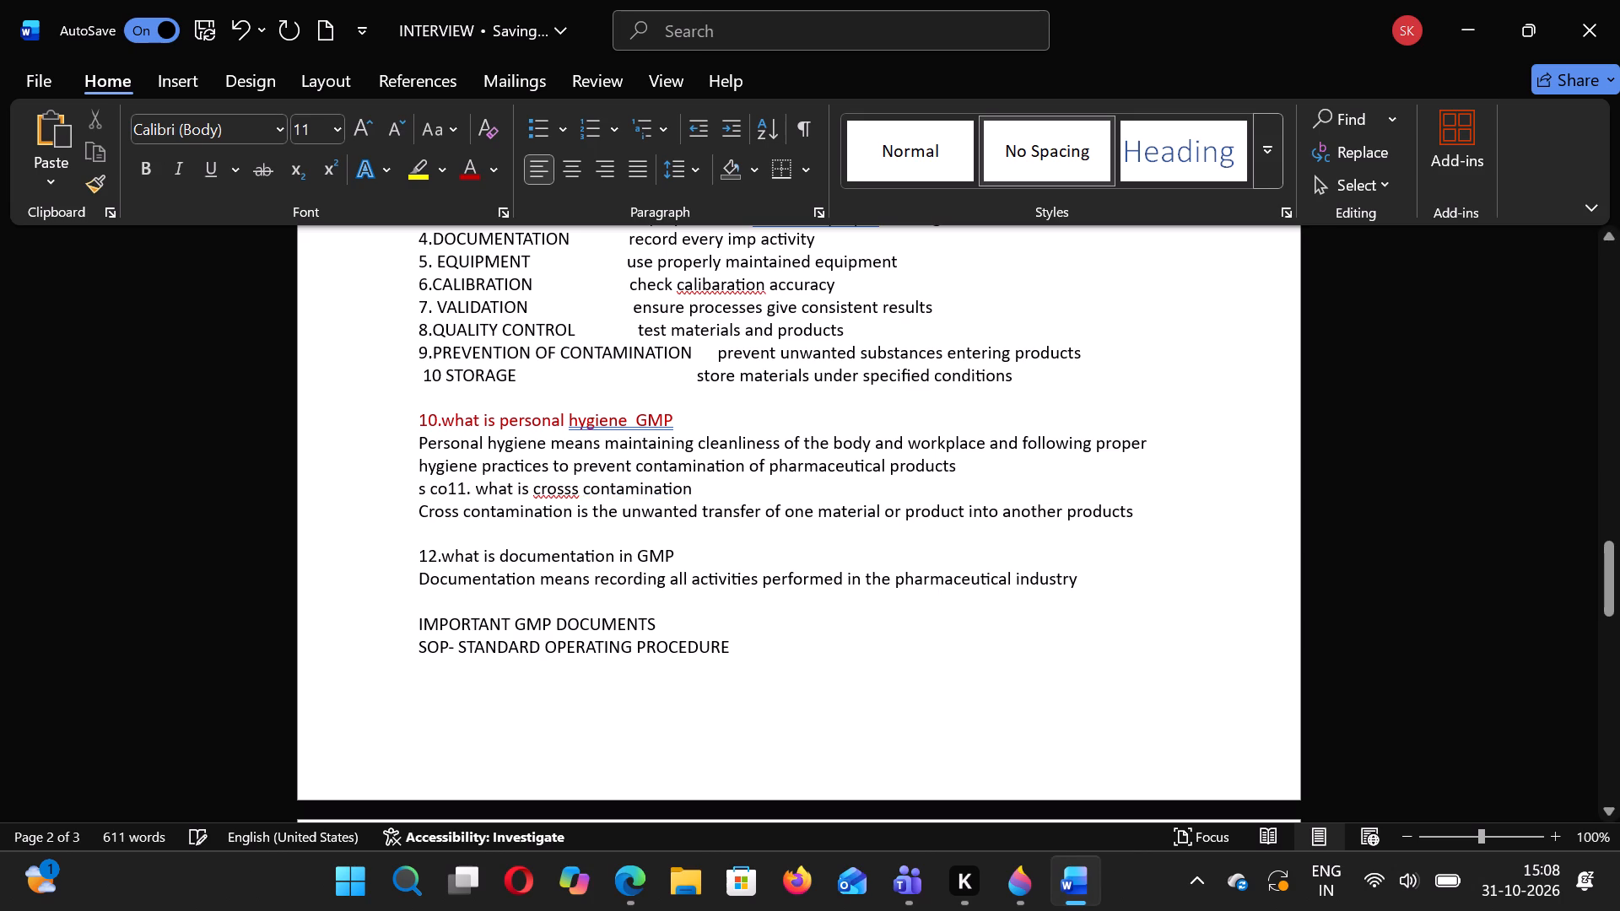
key("BackSpace")
key("BackSpace")
key("BackSpace")
key("BackSpace")
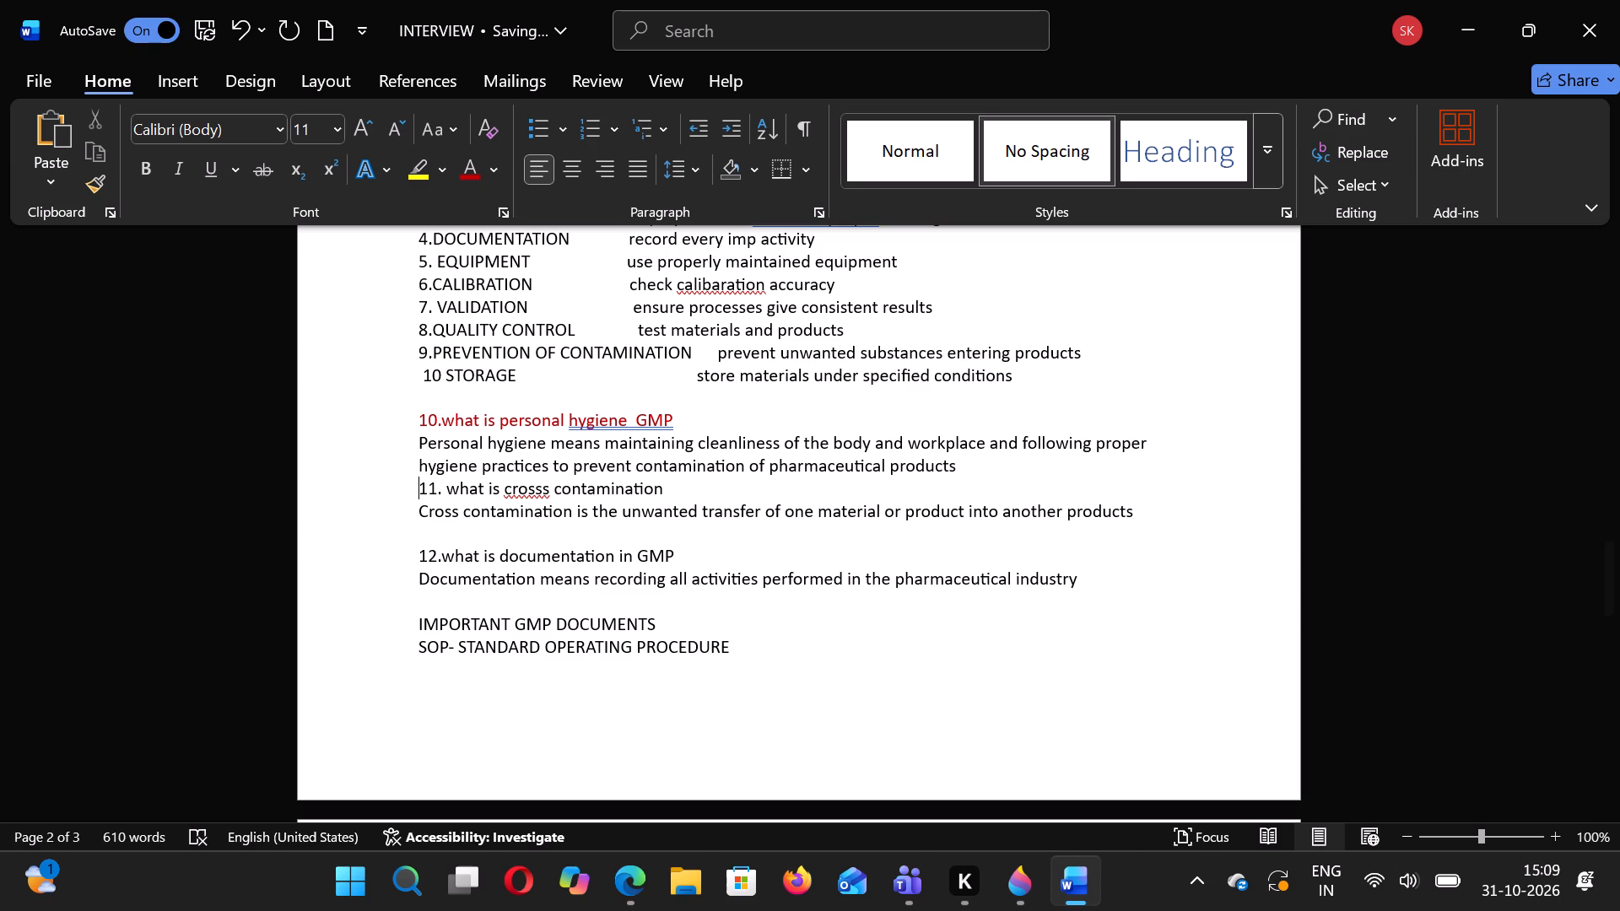
Insert an empty line between the personal hygiene answer and question 11.
key("Return")
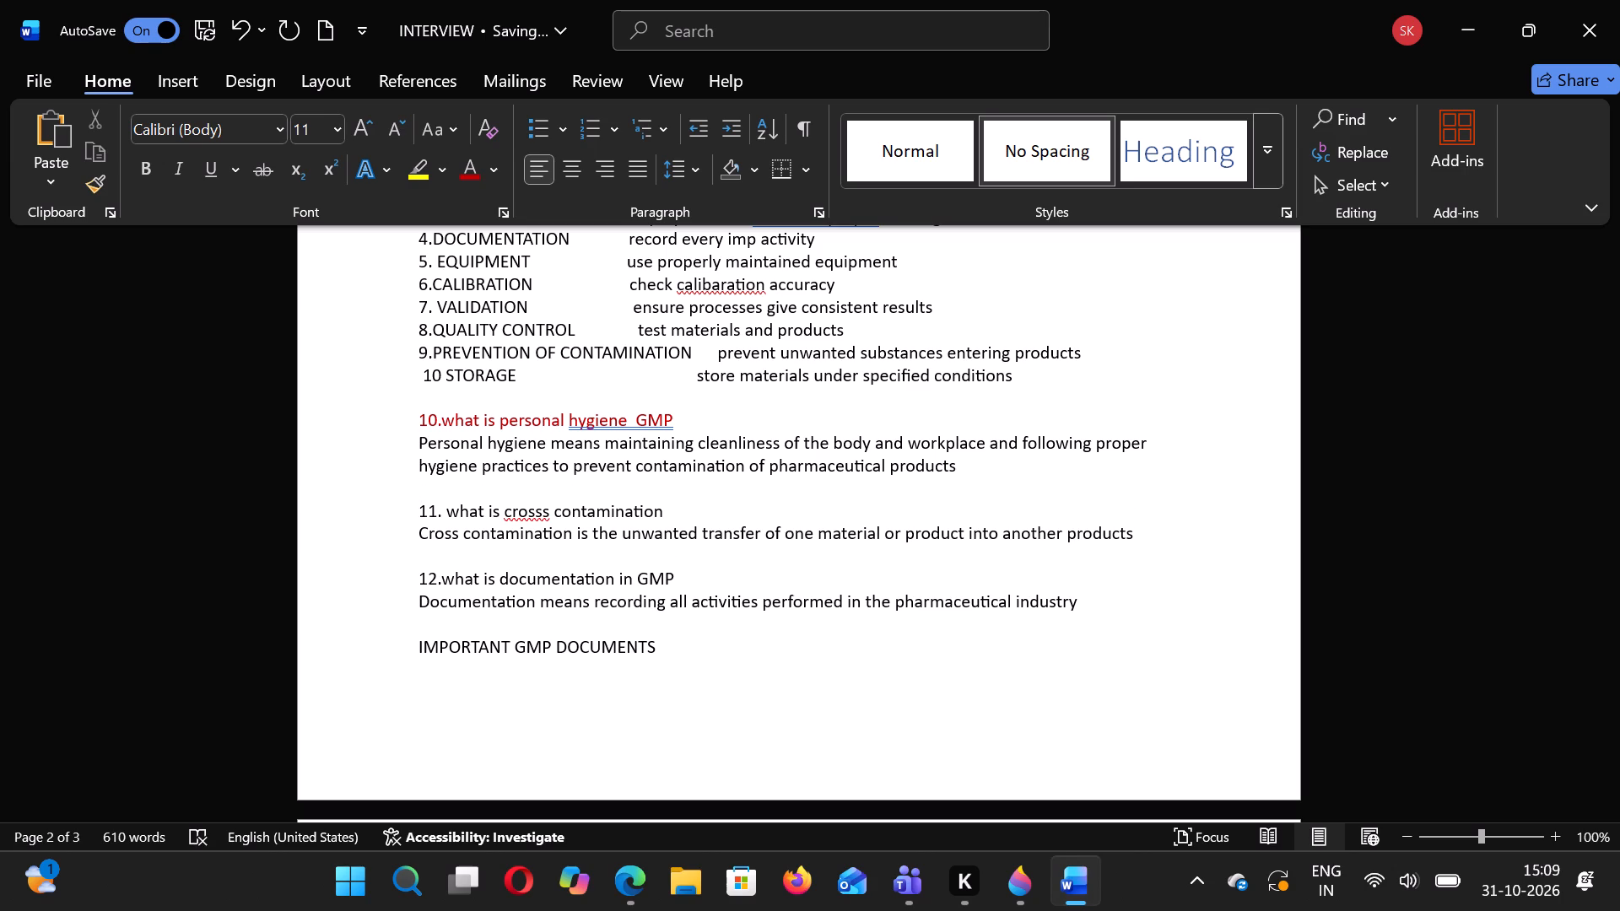
Correct the misspelled "crosss" to "cross" in the question 11 line, keeping a space before "contamination".
left_click(553, 508)
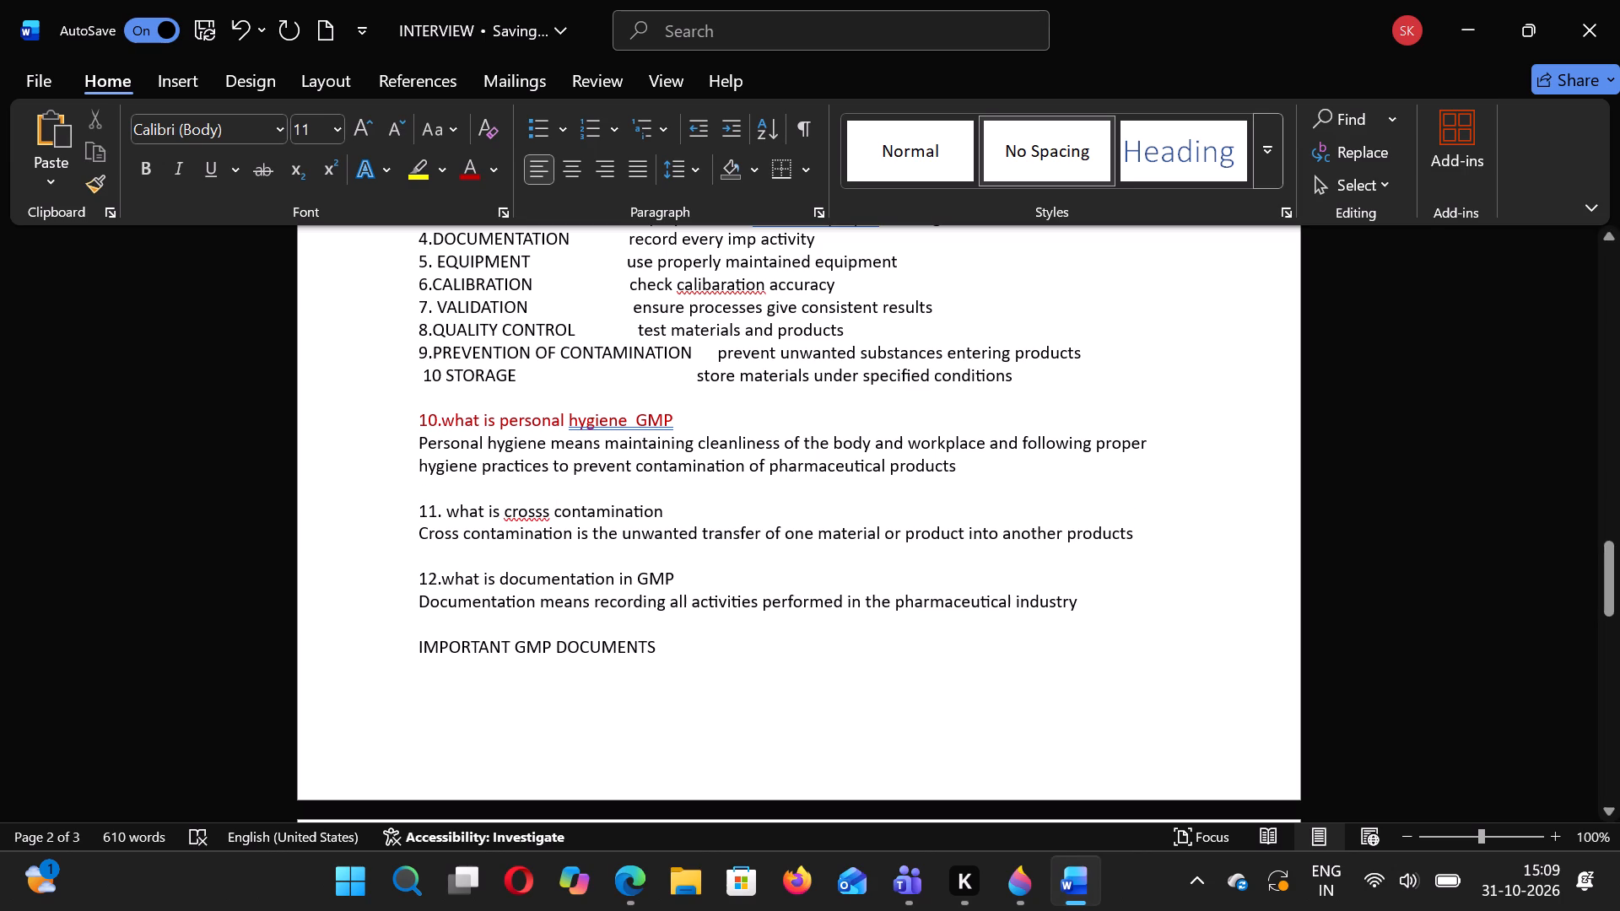
left_click(556, 519)
key("BackSpace")
key("BackSpace")
key("BackSpace")
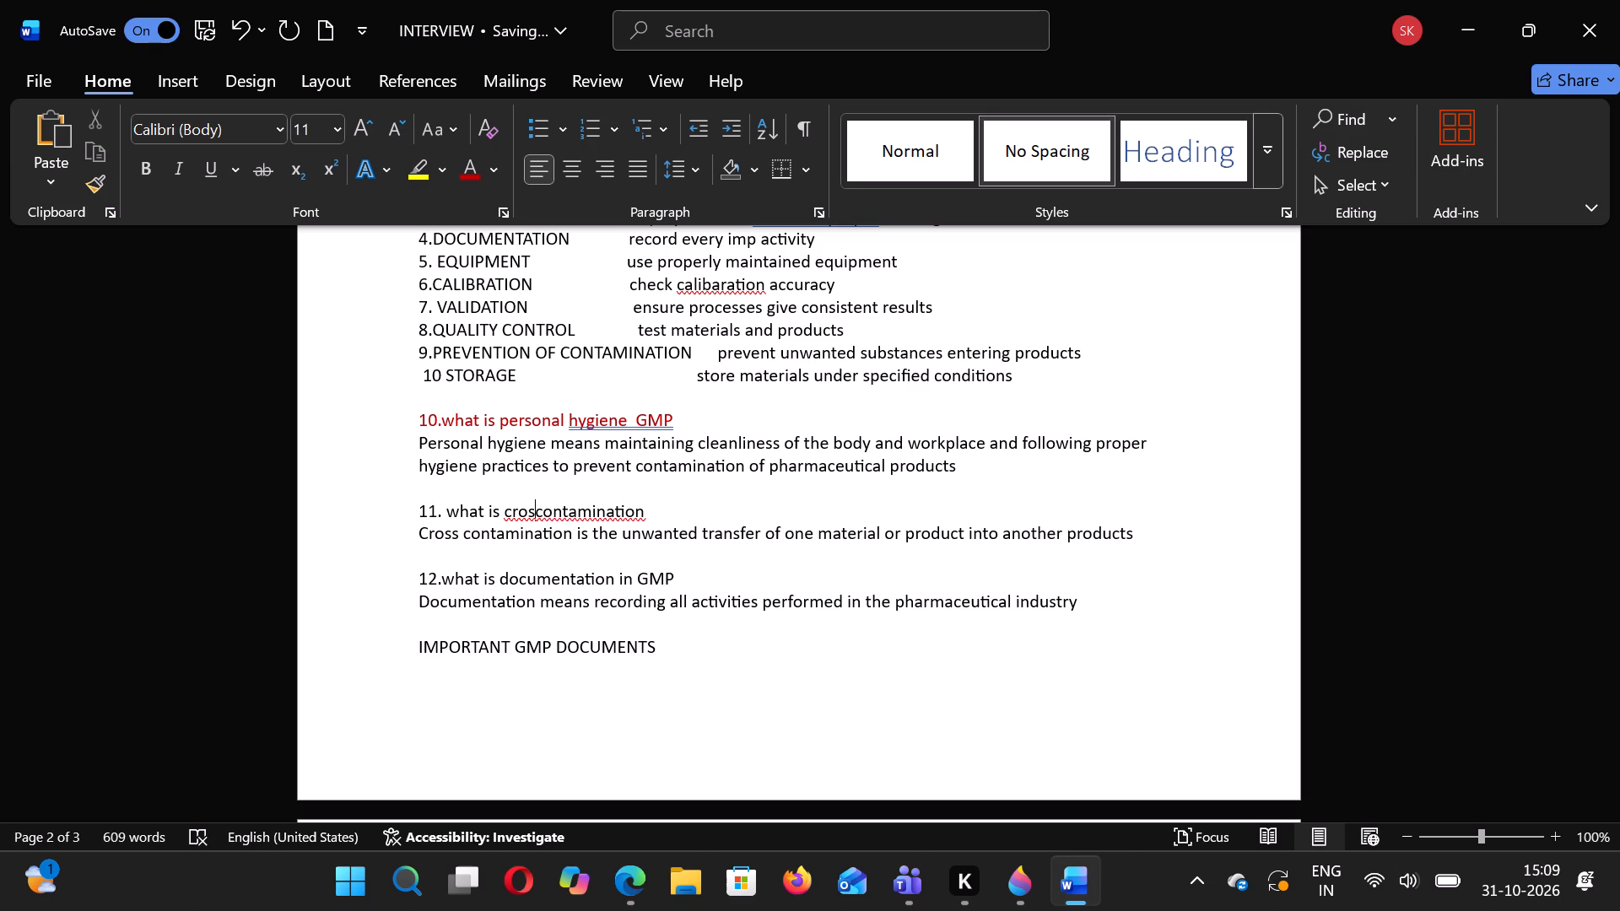
type("s")
key("space")
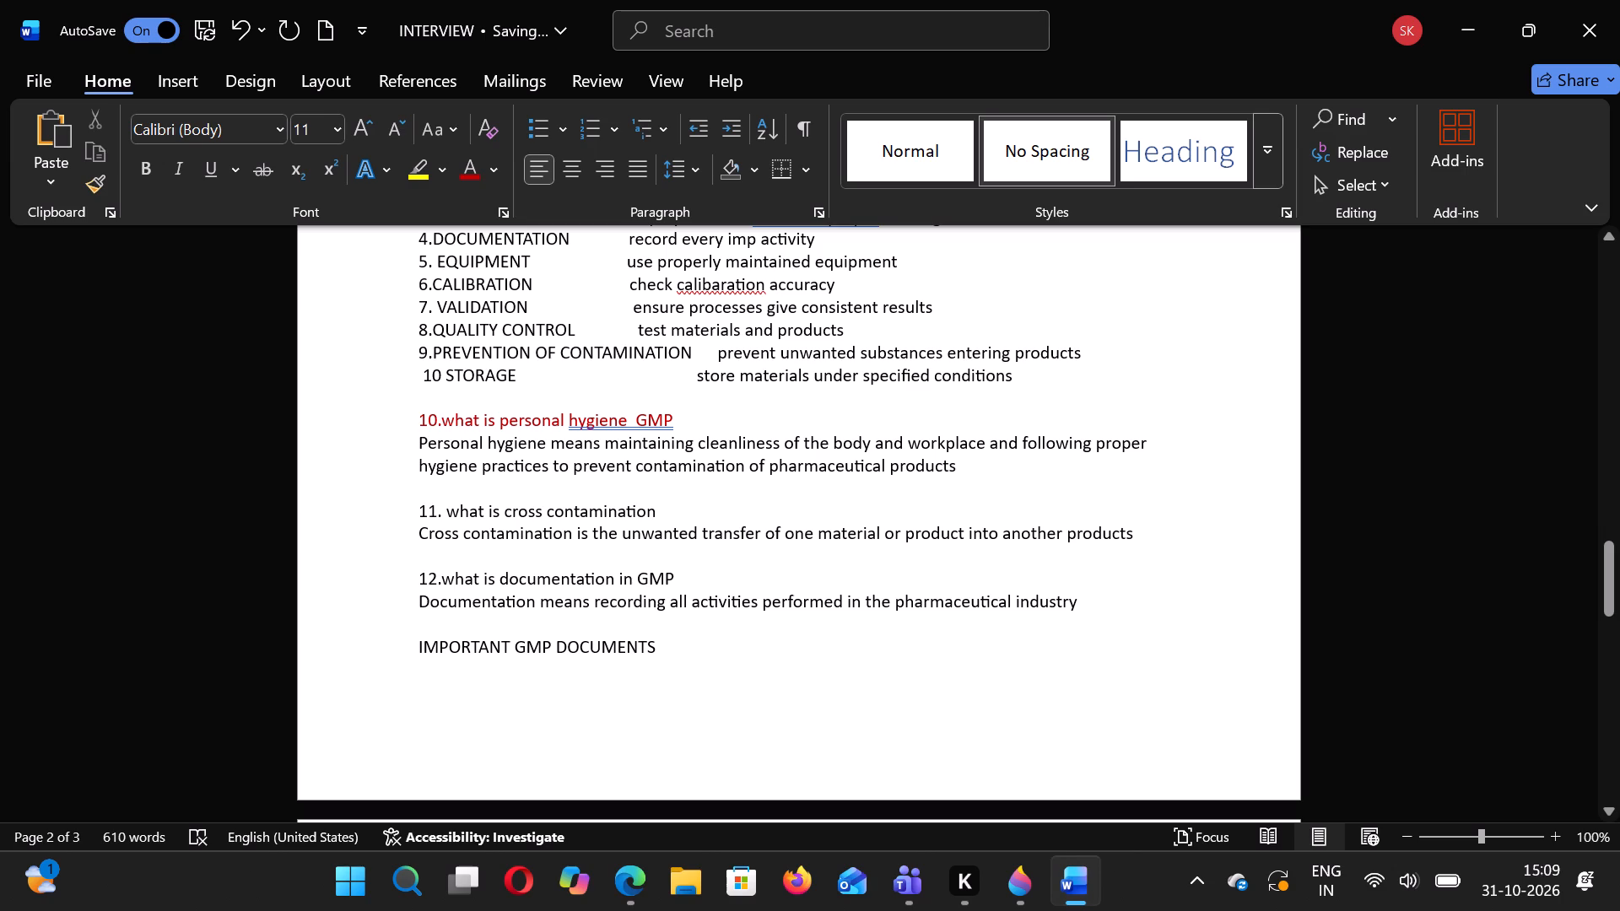
Colour the question 11 line, "what is cross contamination", dark red.
left_click_drag(417, 503, 462, 501)
left_click_drag(462, 501, 586, 505)
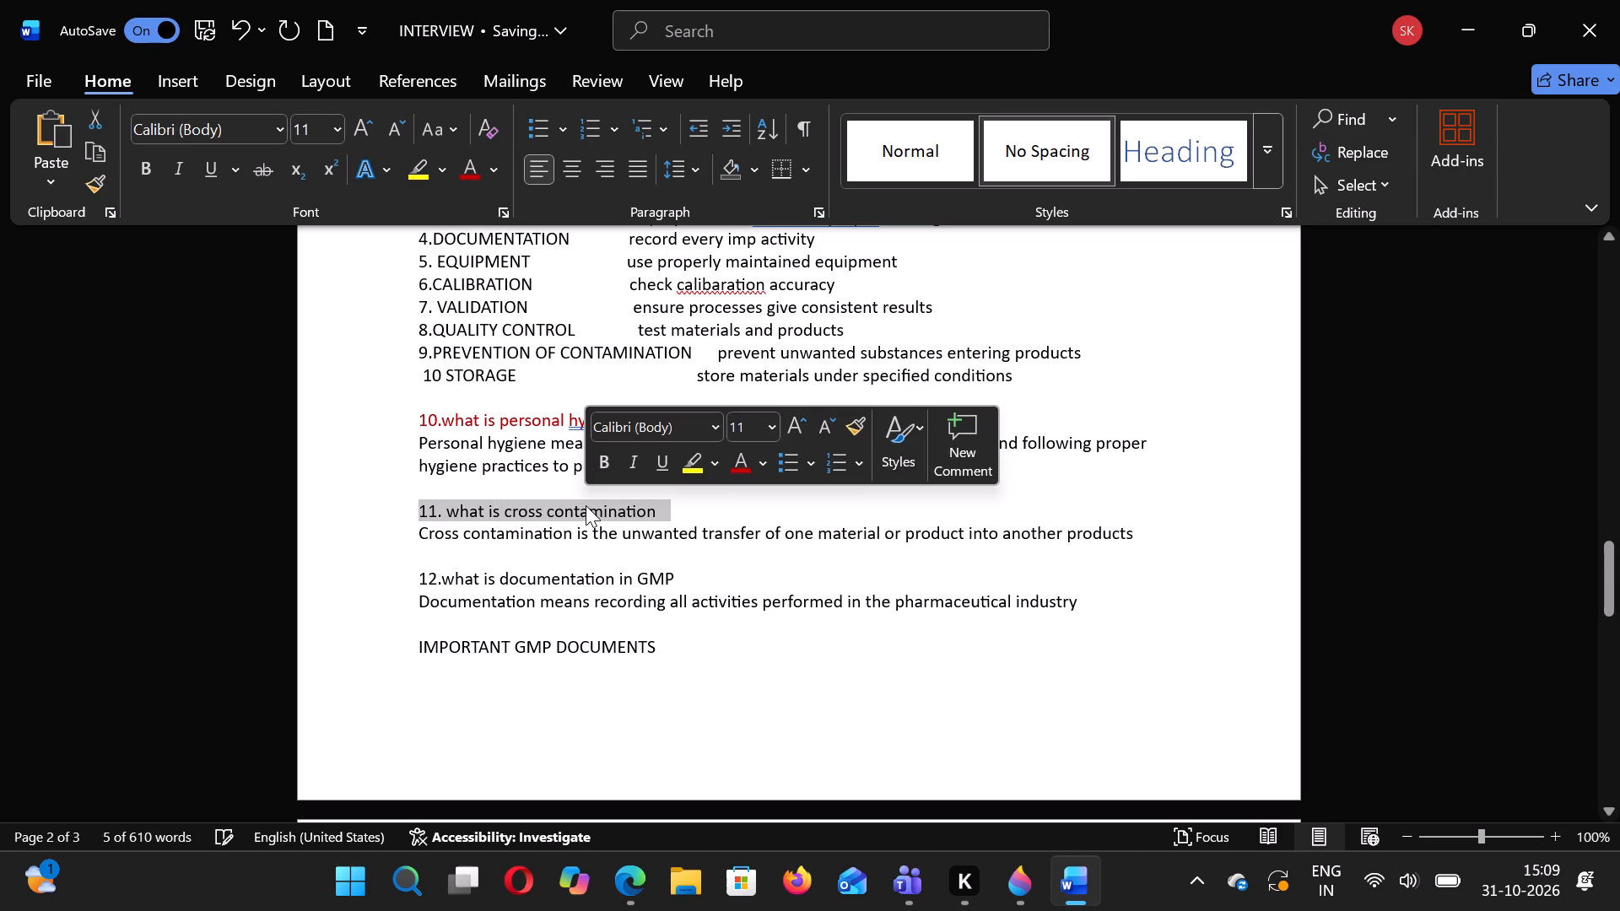
left_click(462, 169)
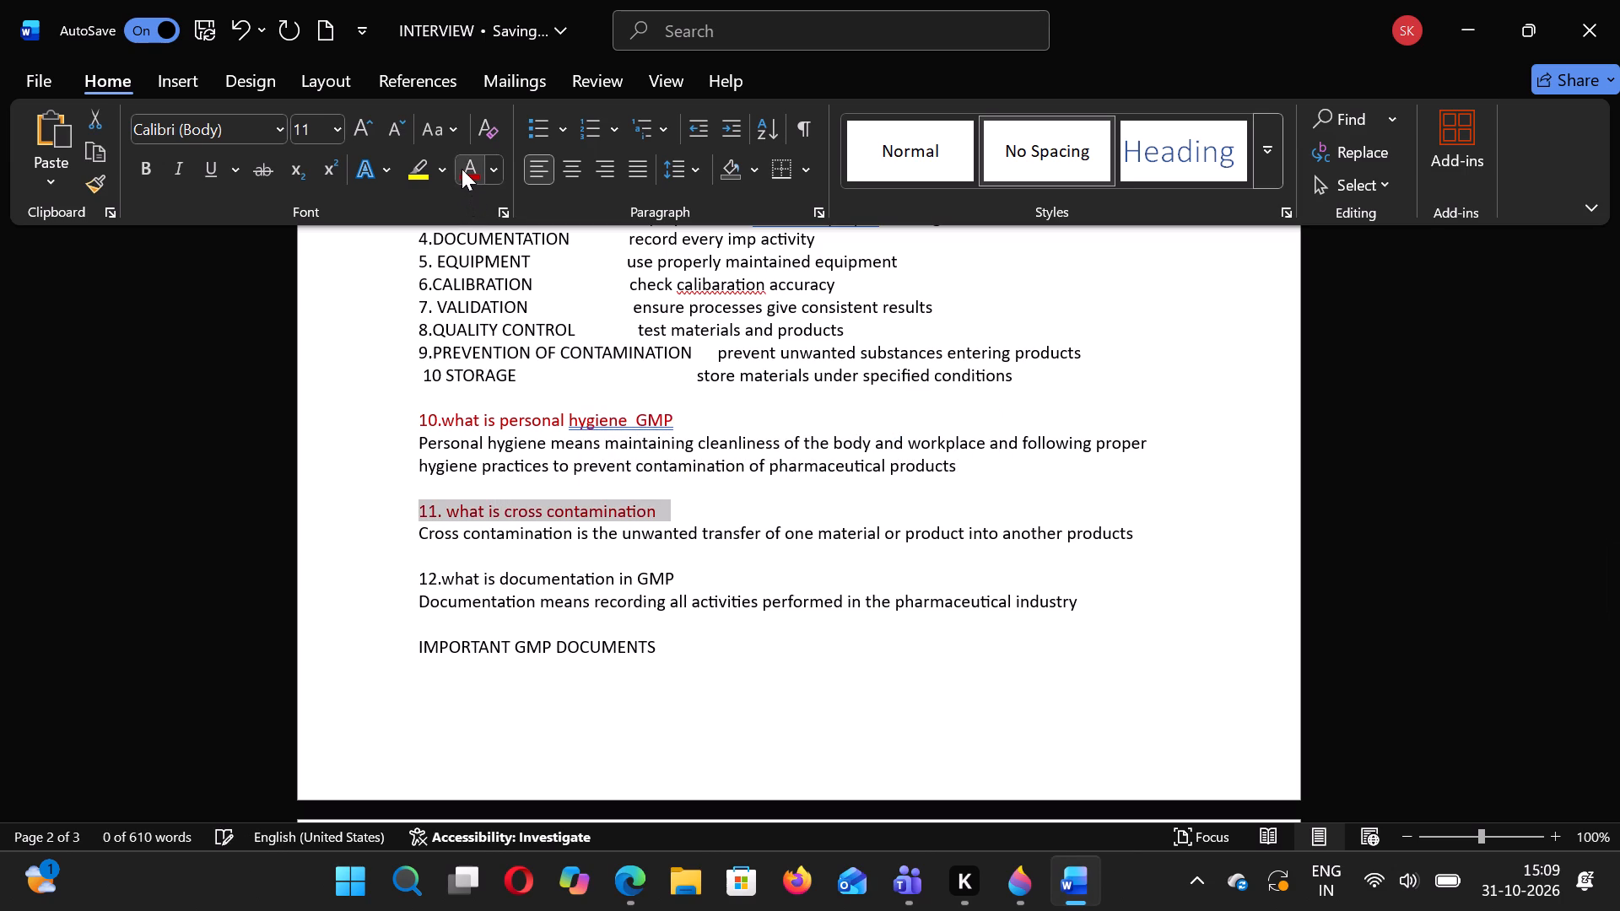
left_click(667, 499)
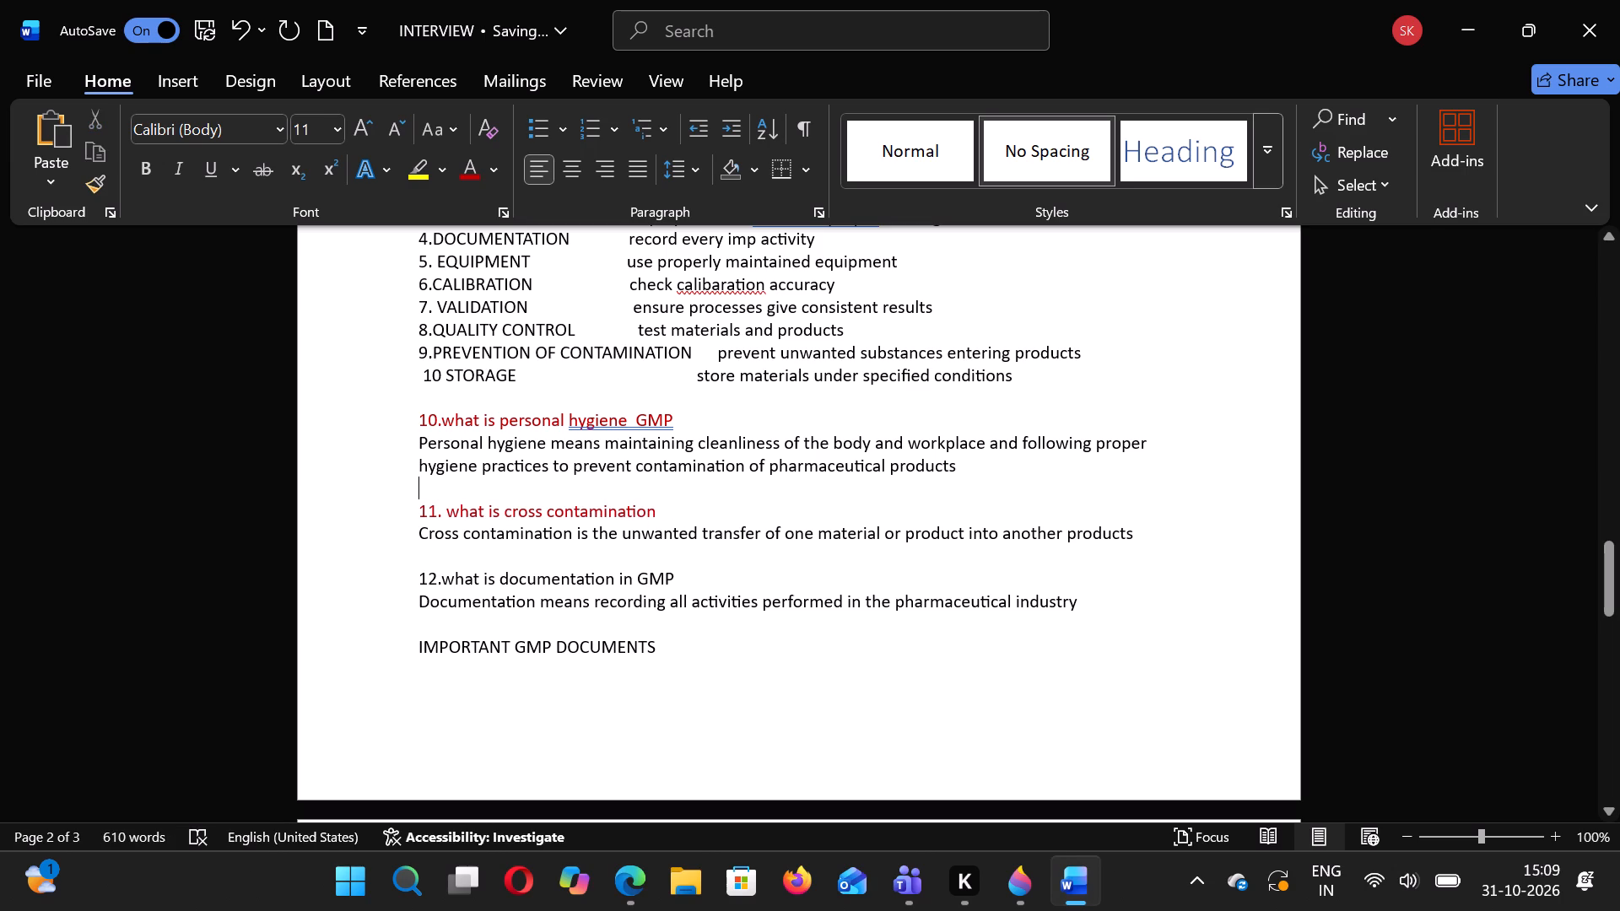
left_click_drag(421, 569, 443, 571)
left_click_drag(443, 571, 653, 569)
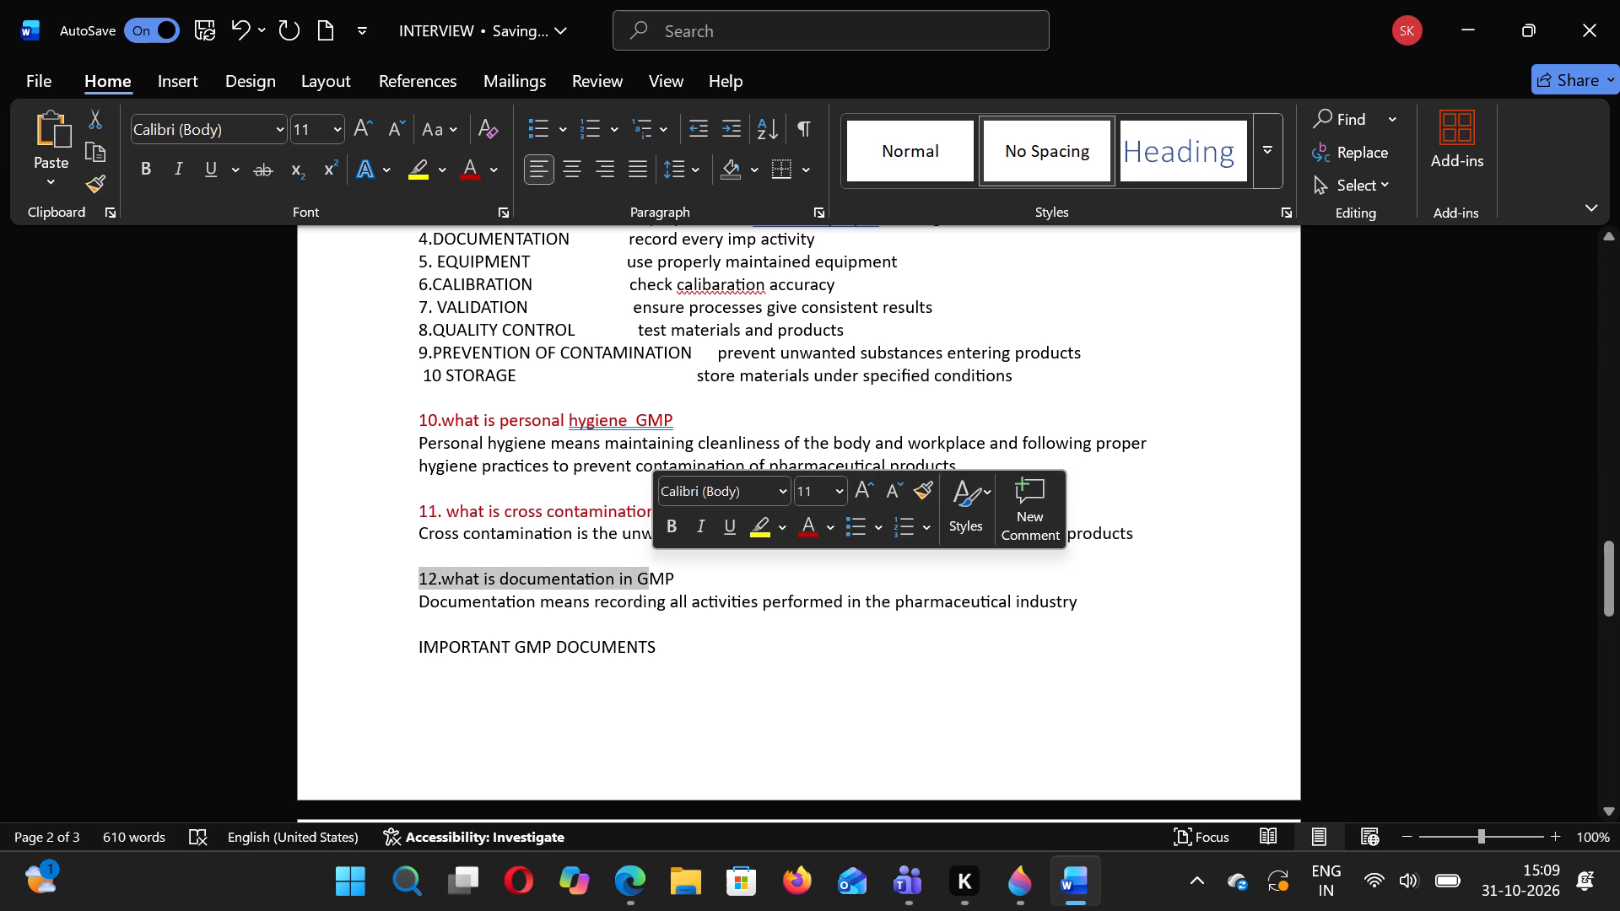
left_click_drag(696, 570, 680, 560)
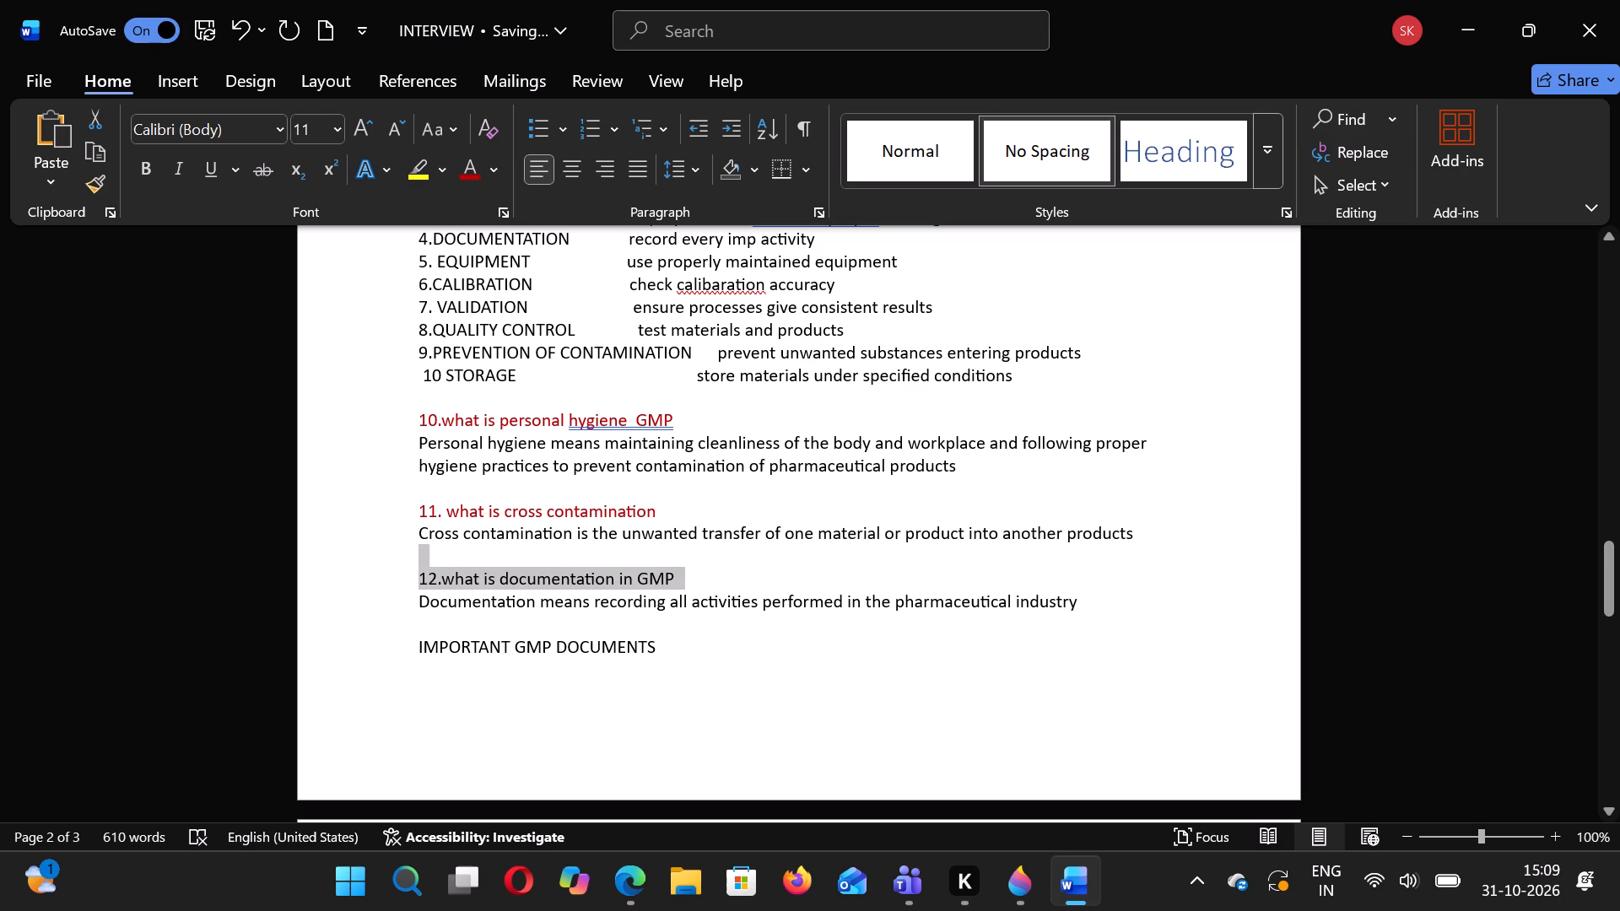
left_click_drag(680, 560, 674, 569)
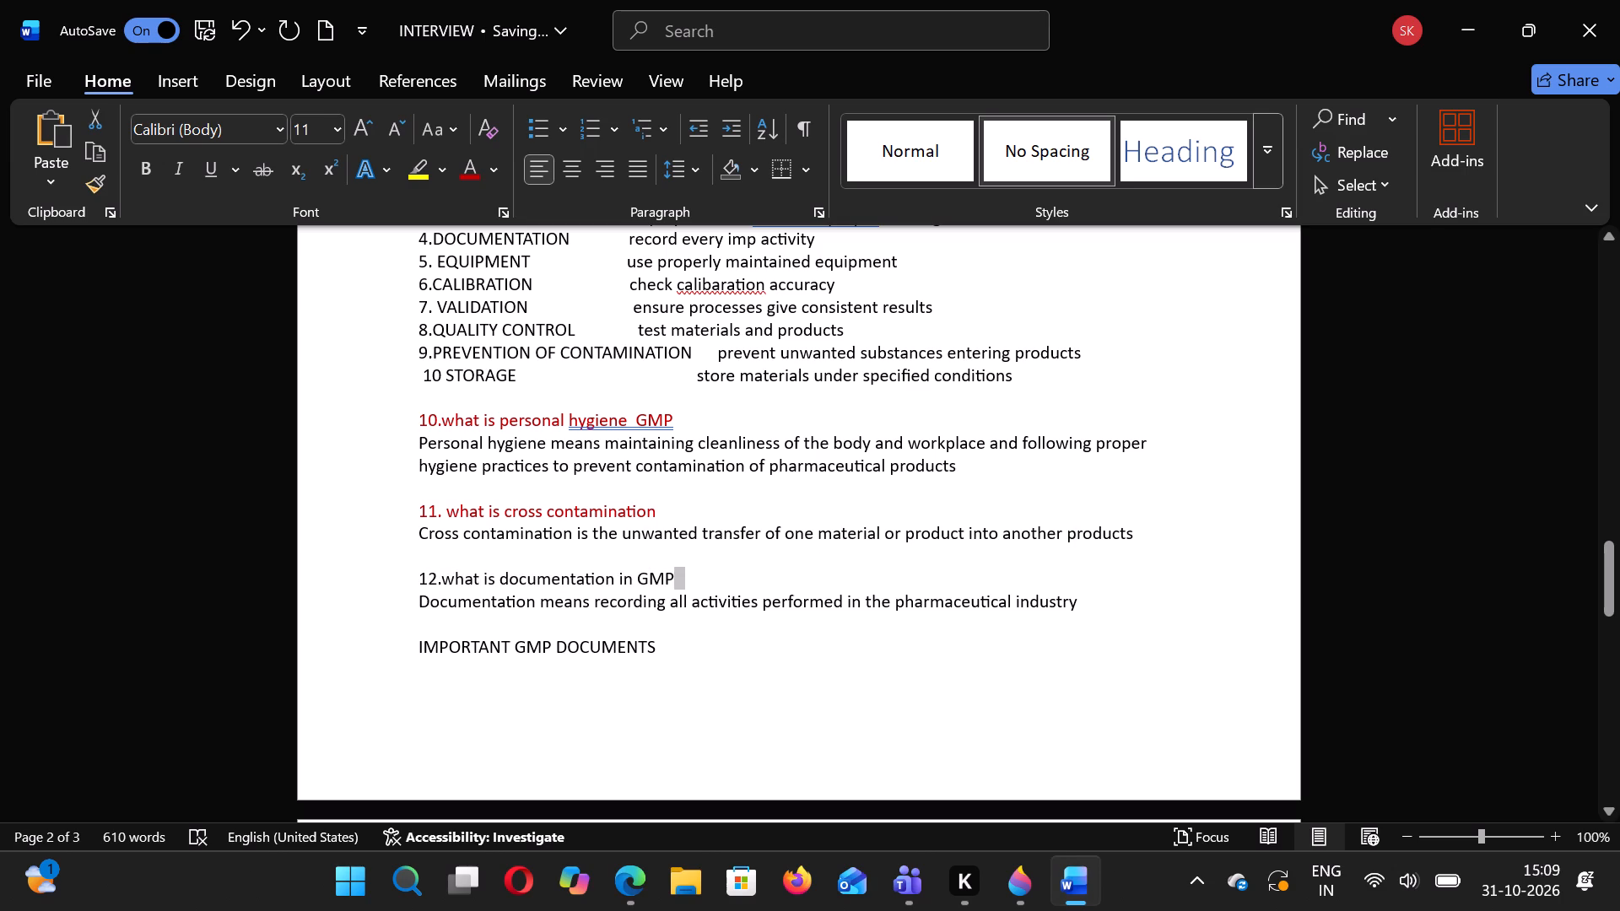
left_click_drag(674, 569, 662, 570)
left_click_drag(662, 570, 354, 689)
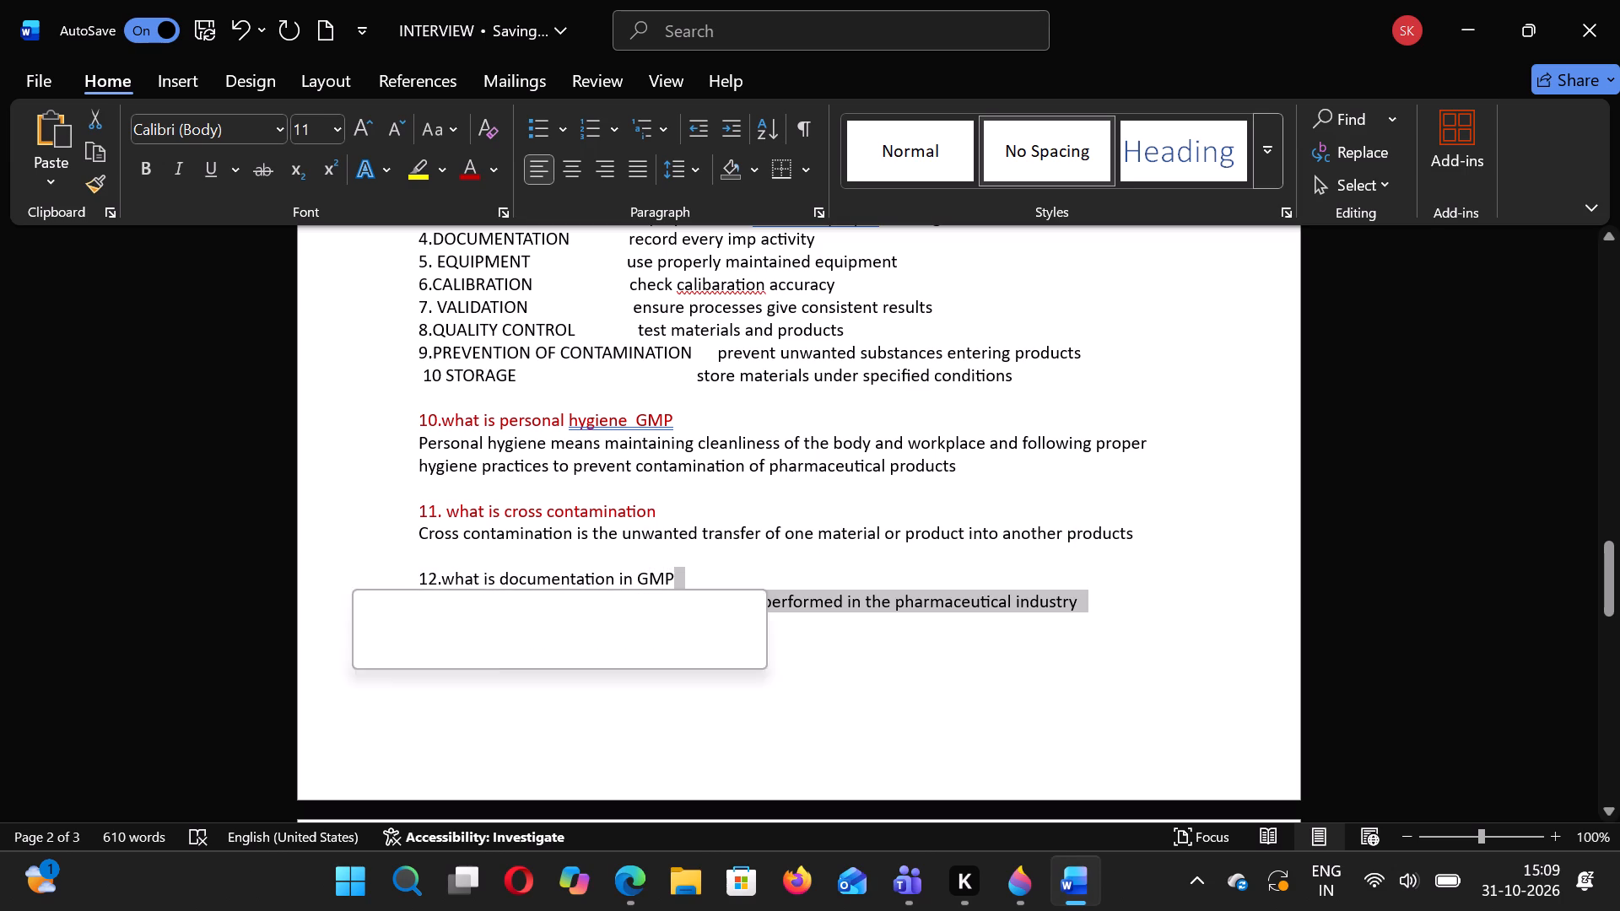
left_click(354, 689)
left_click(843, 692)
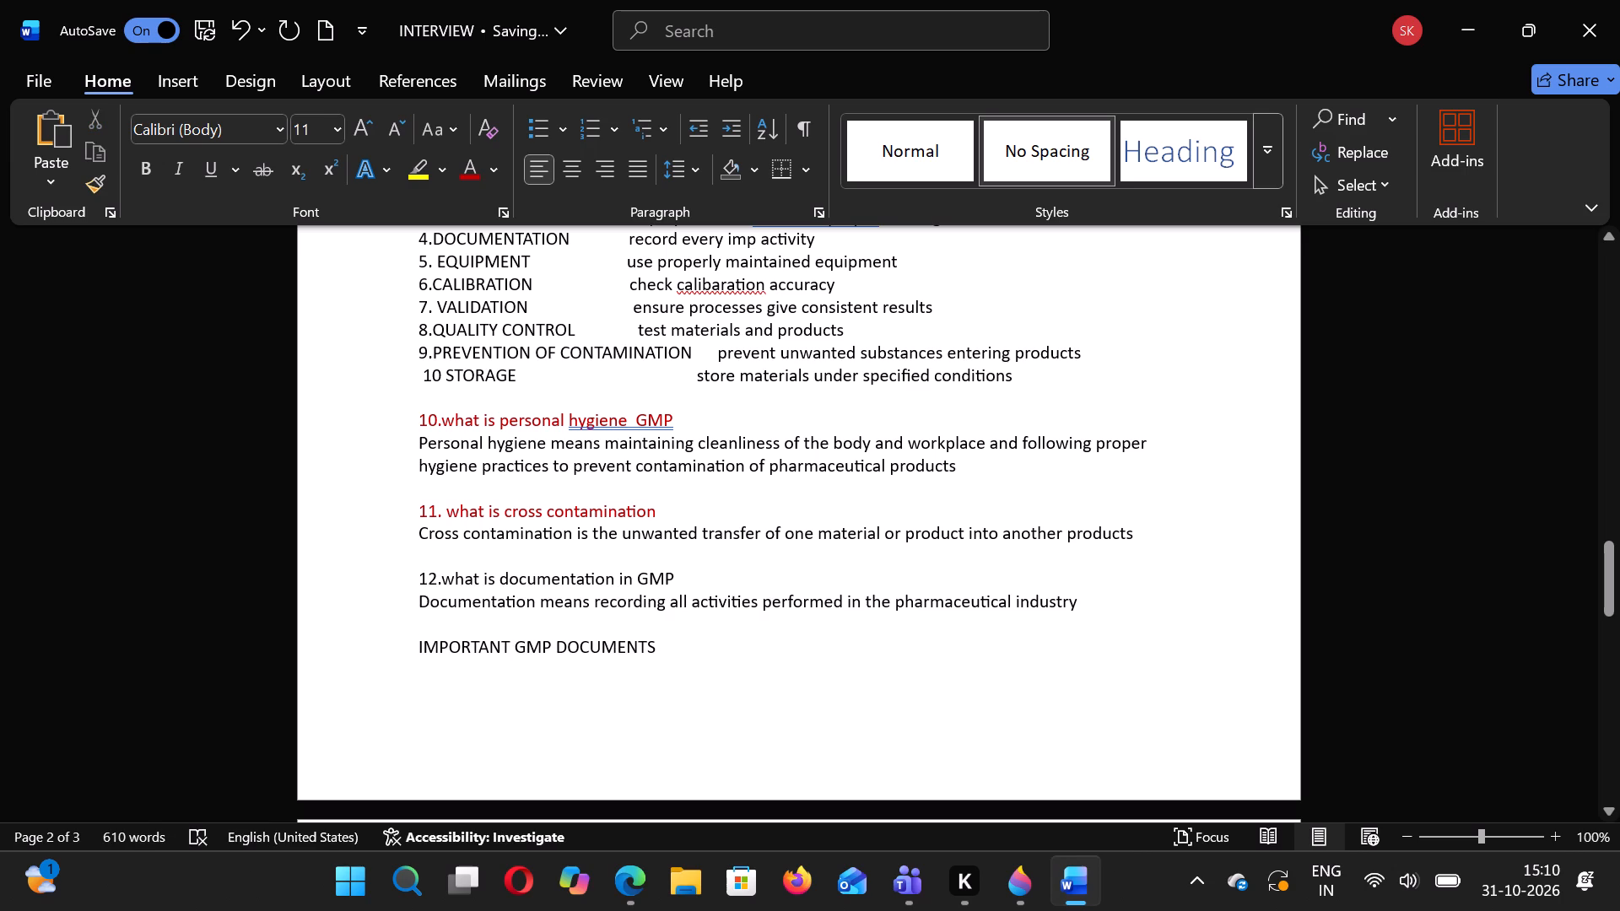
Colour the question 12 line, "what is documentation in GMP", dark red.
left_click_drag(672, 576, 665, 575)
left_click_drag(665, 575, 511, 585)
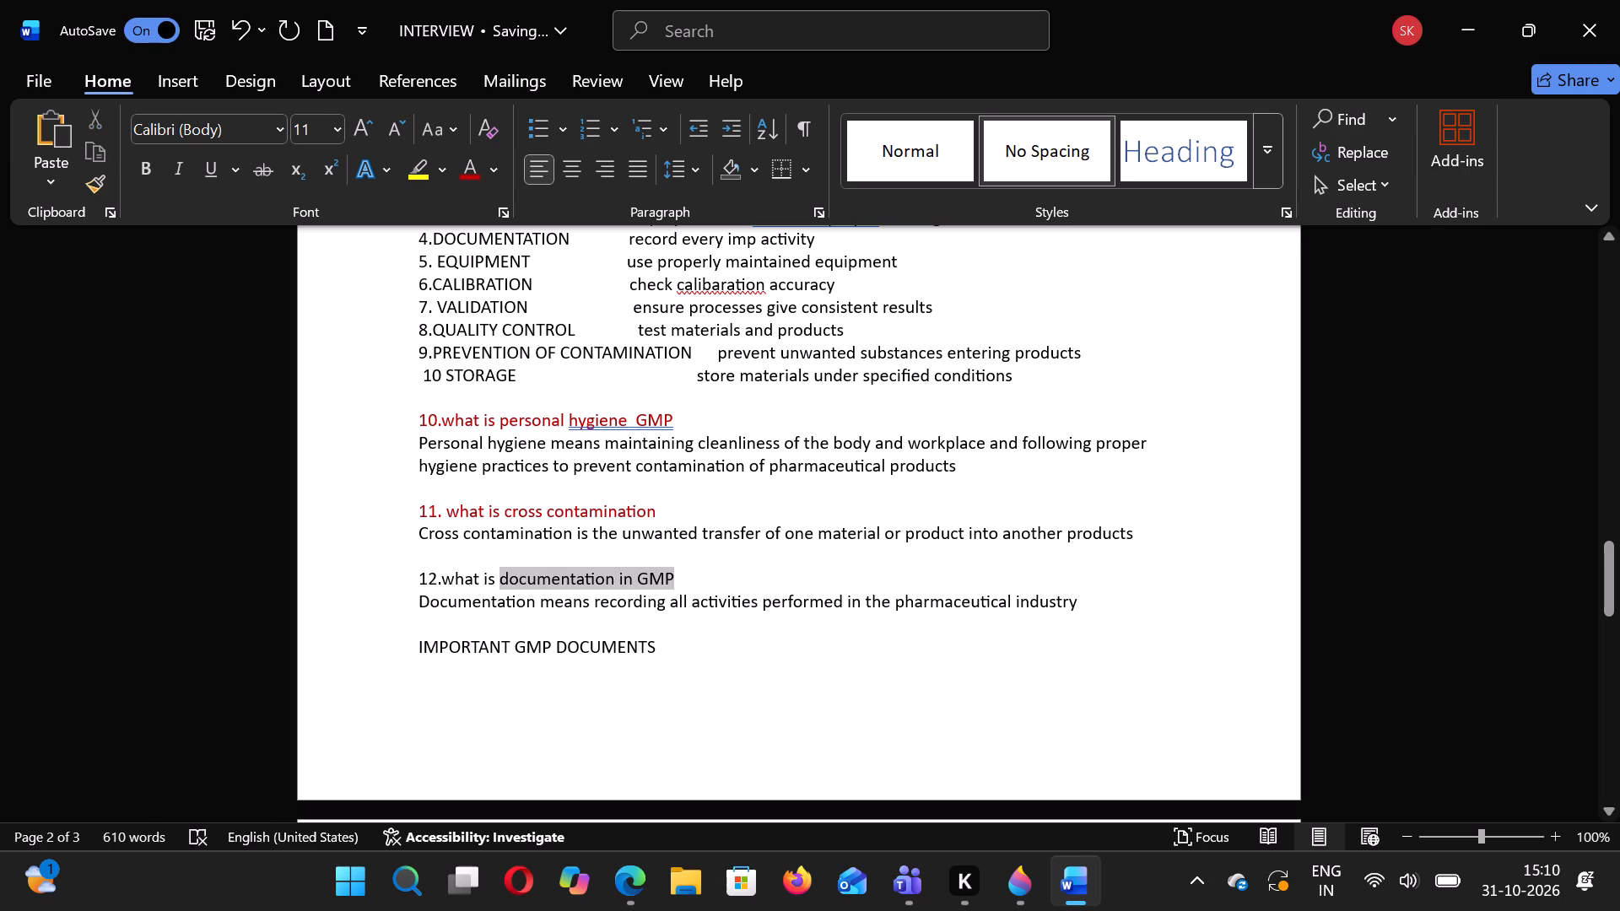
left_click_drag(511, 585, 433, 580)
left_click_drag(433, 580, 427, 576)
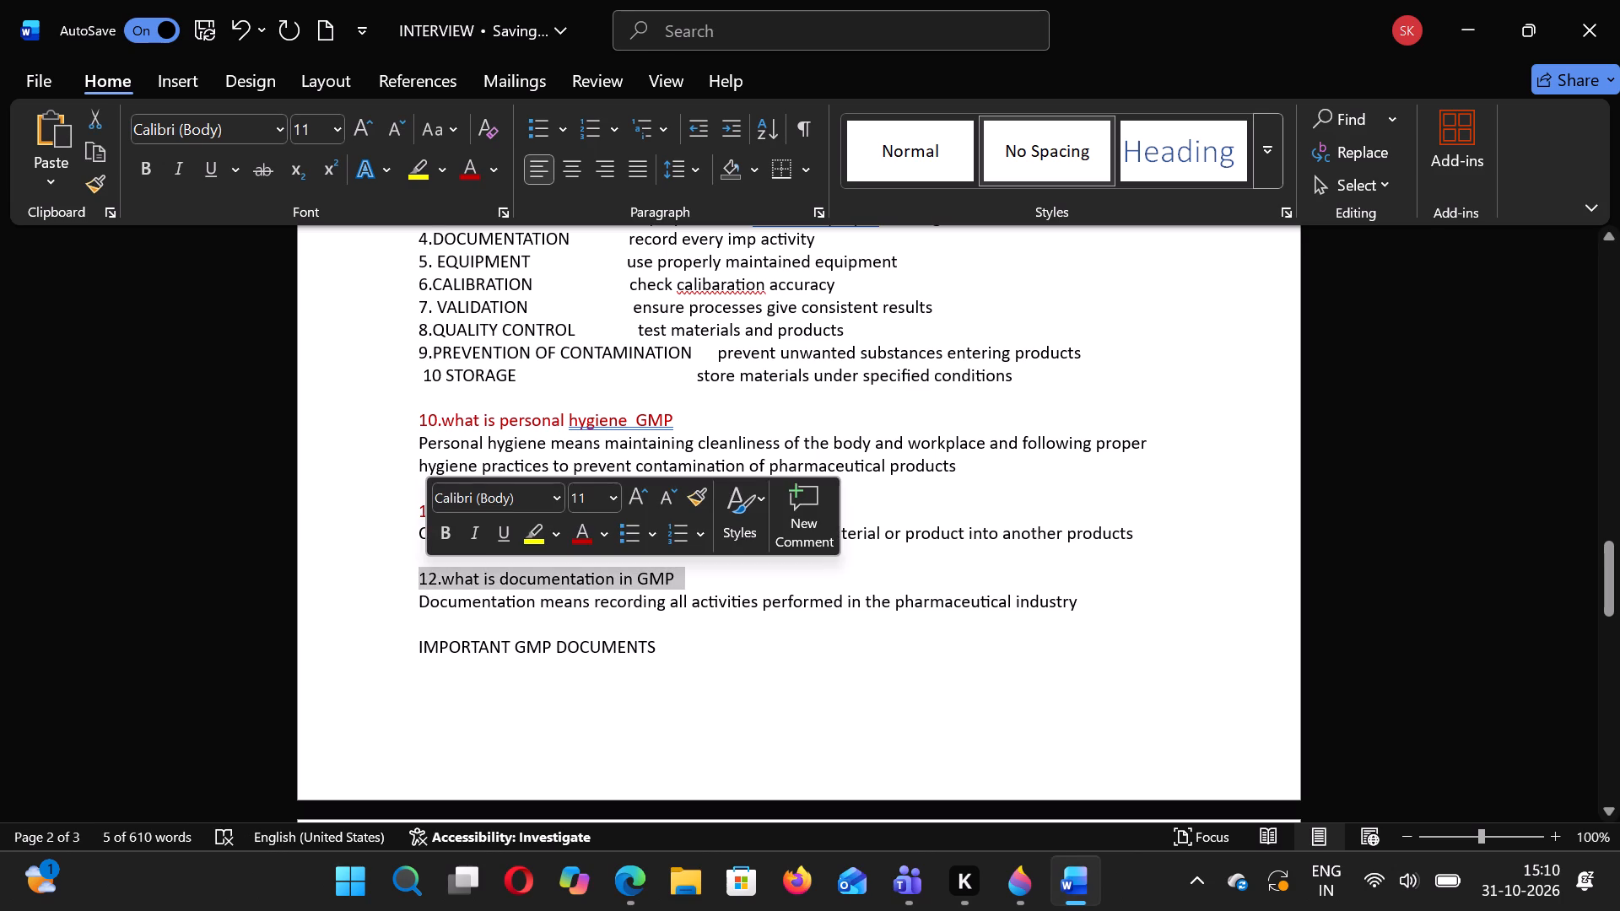
left_click(476, 164)
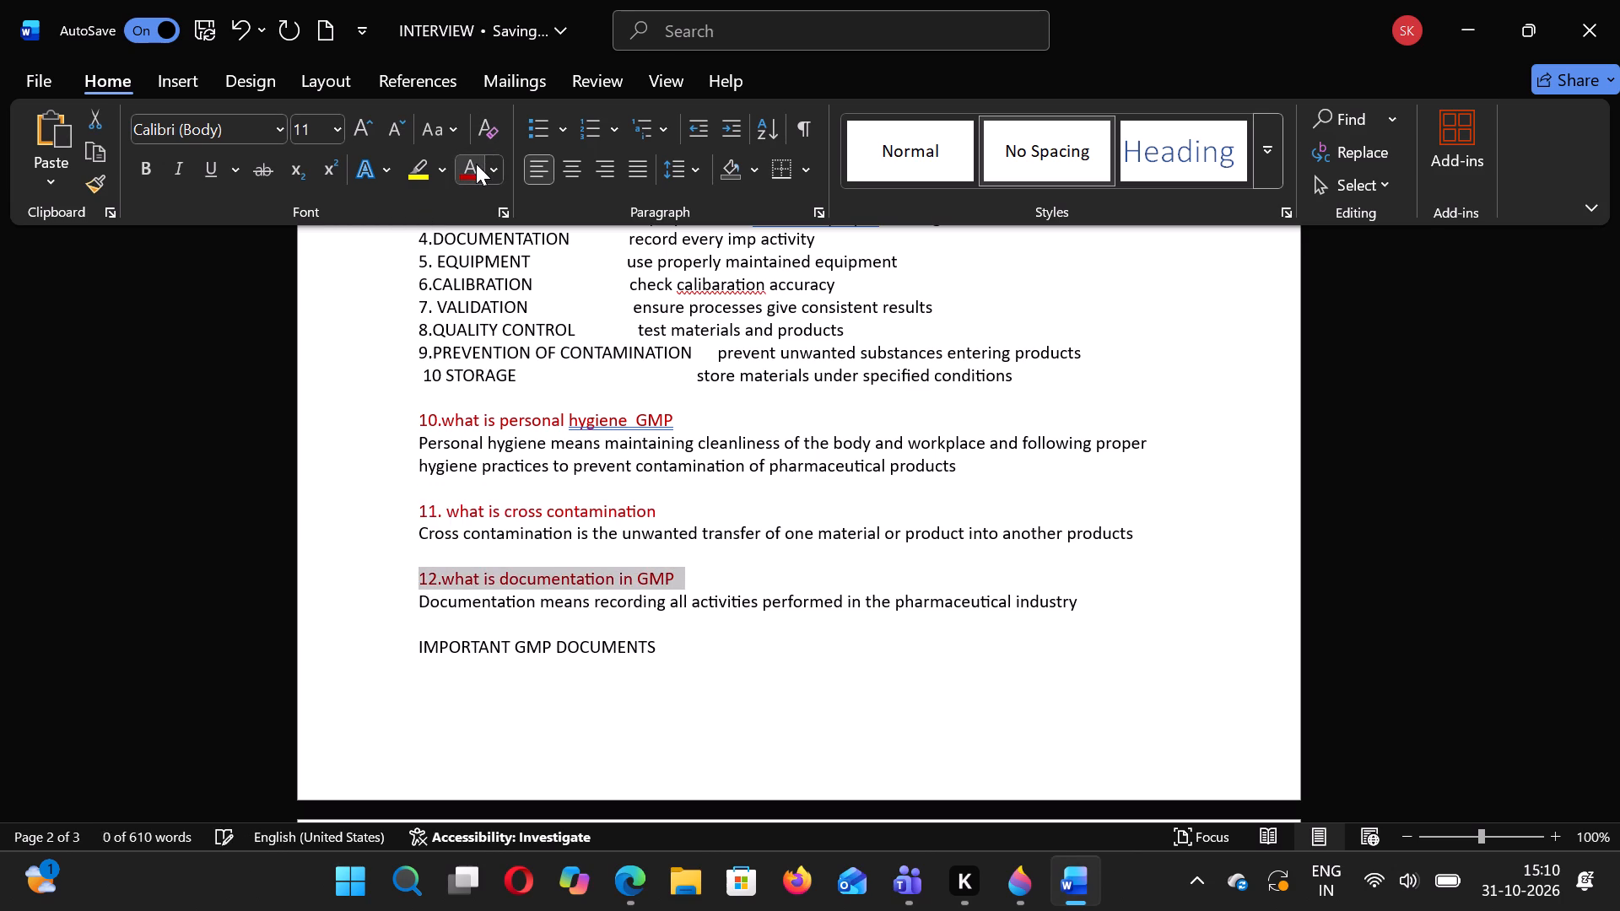
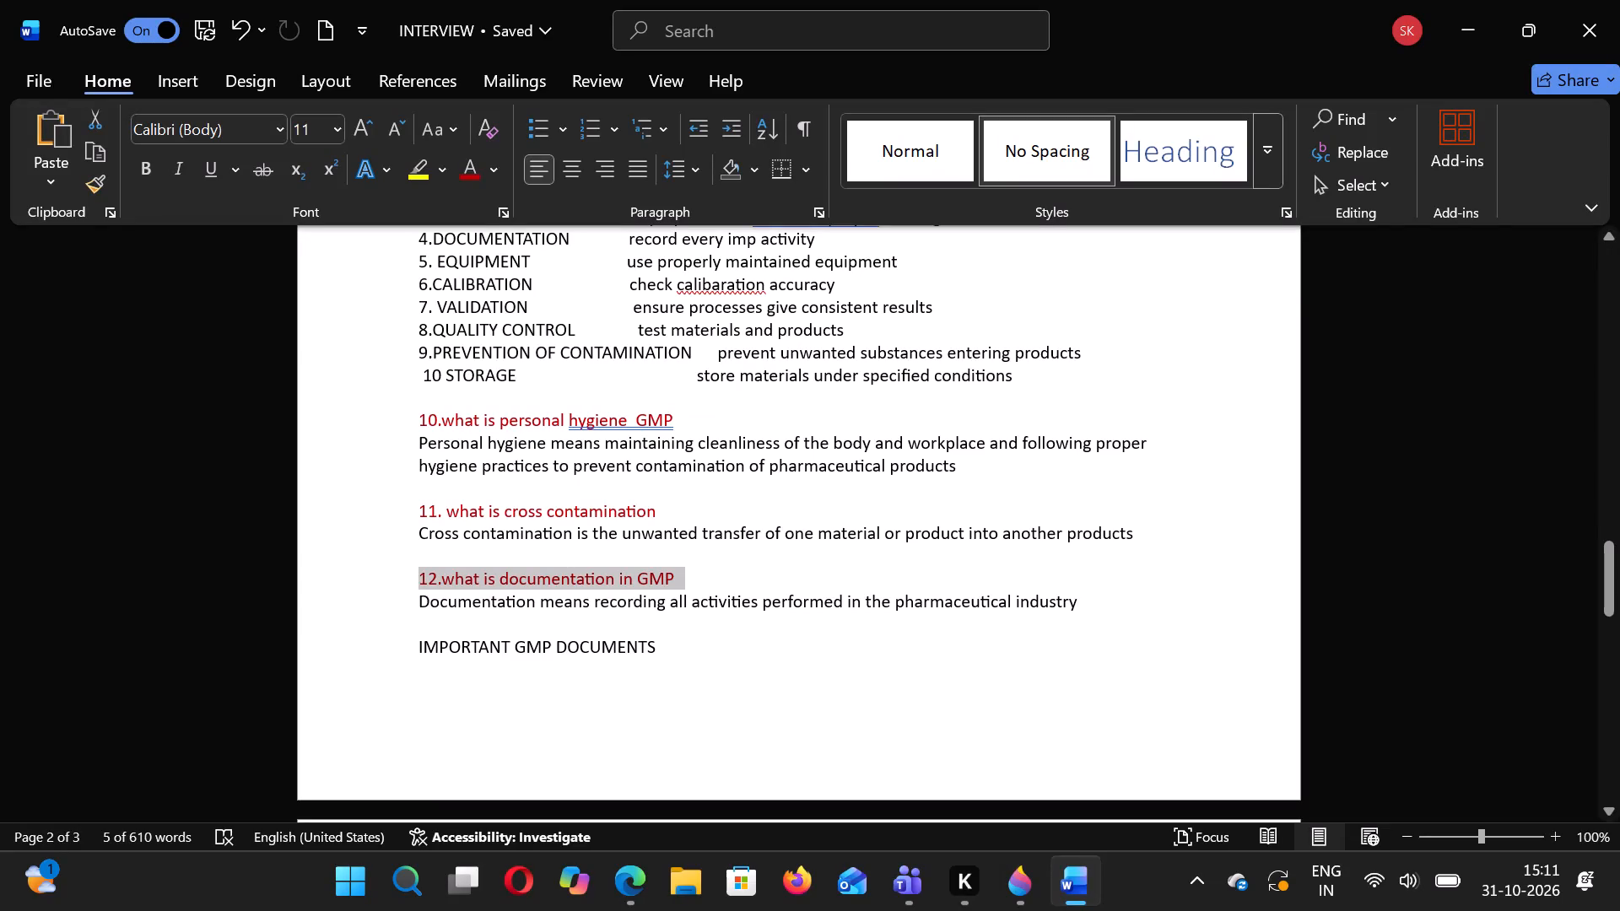
Insert an empty line between "CLEANING RECORDS" and question 13.
left_click(683, 587)
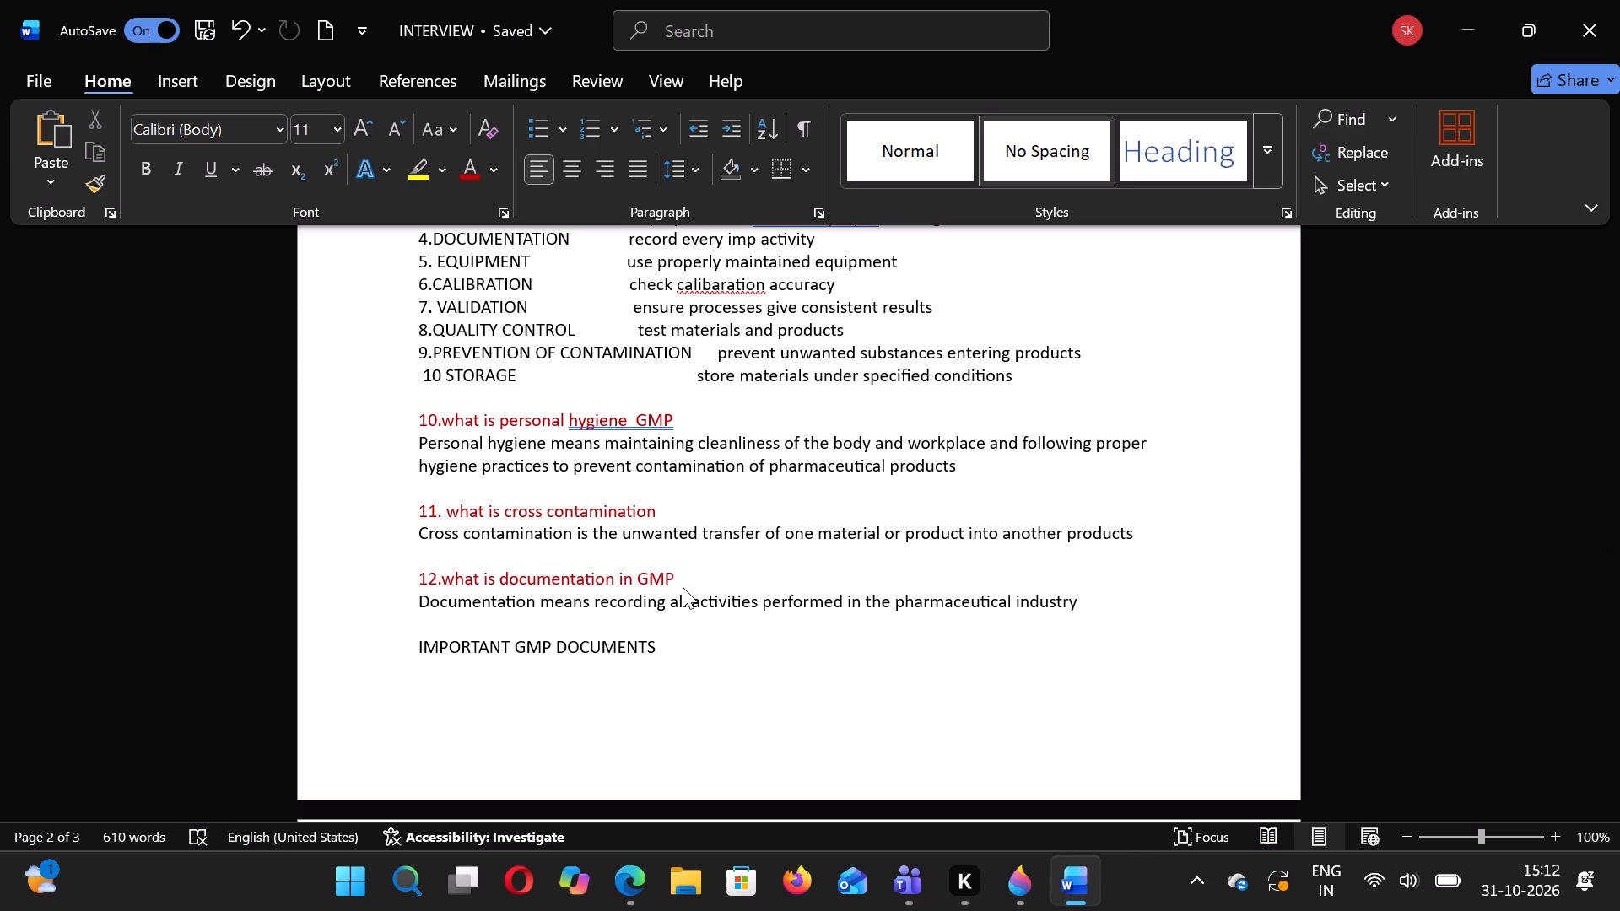
left_click(683, 587)
scroll(683, 587, "down", 1)
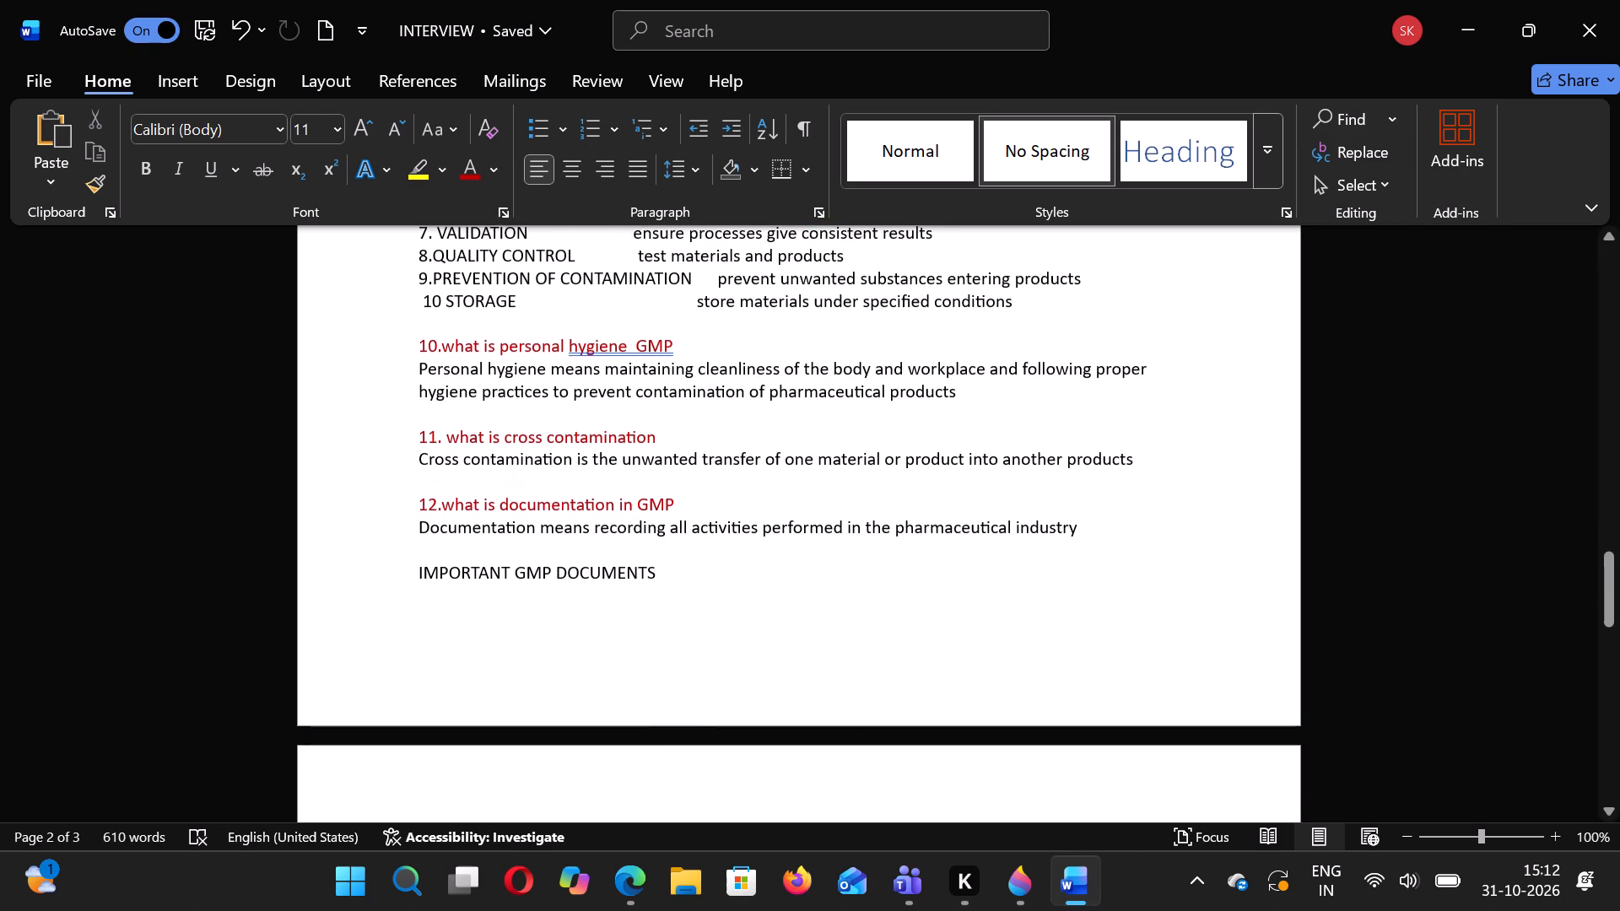
scroll(683, 587, "down", 2)
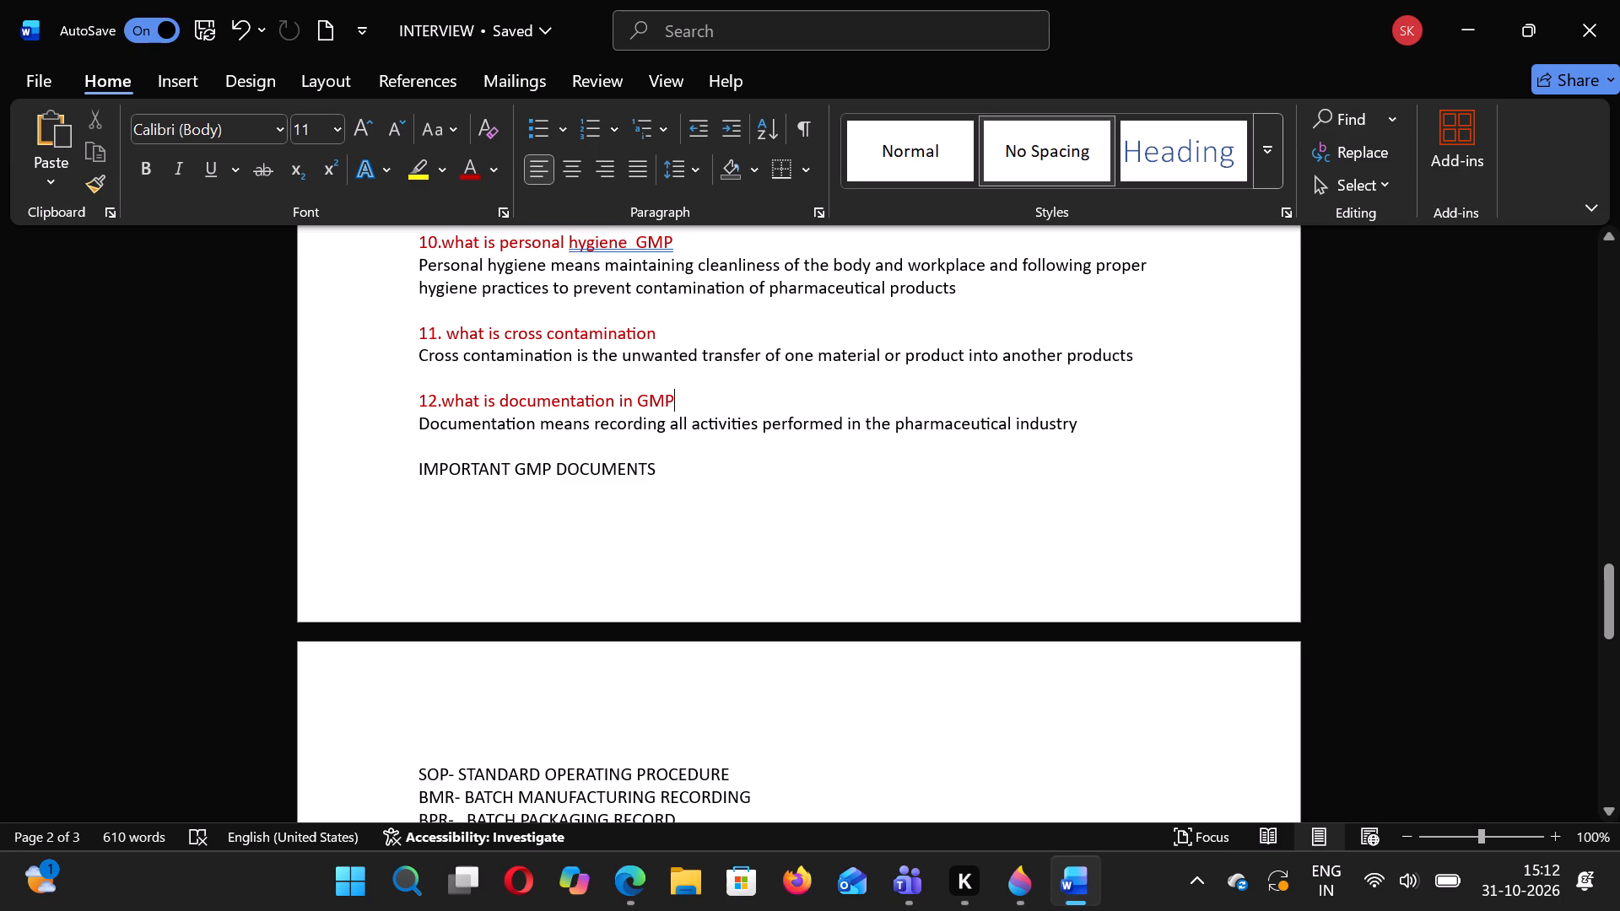
scroll(661, 474, "down", 1)
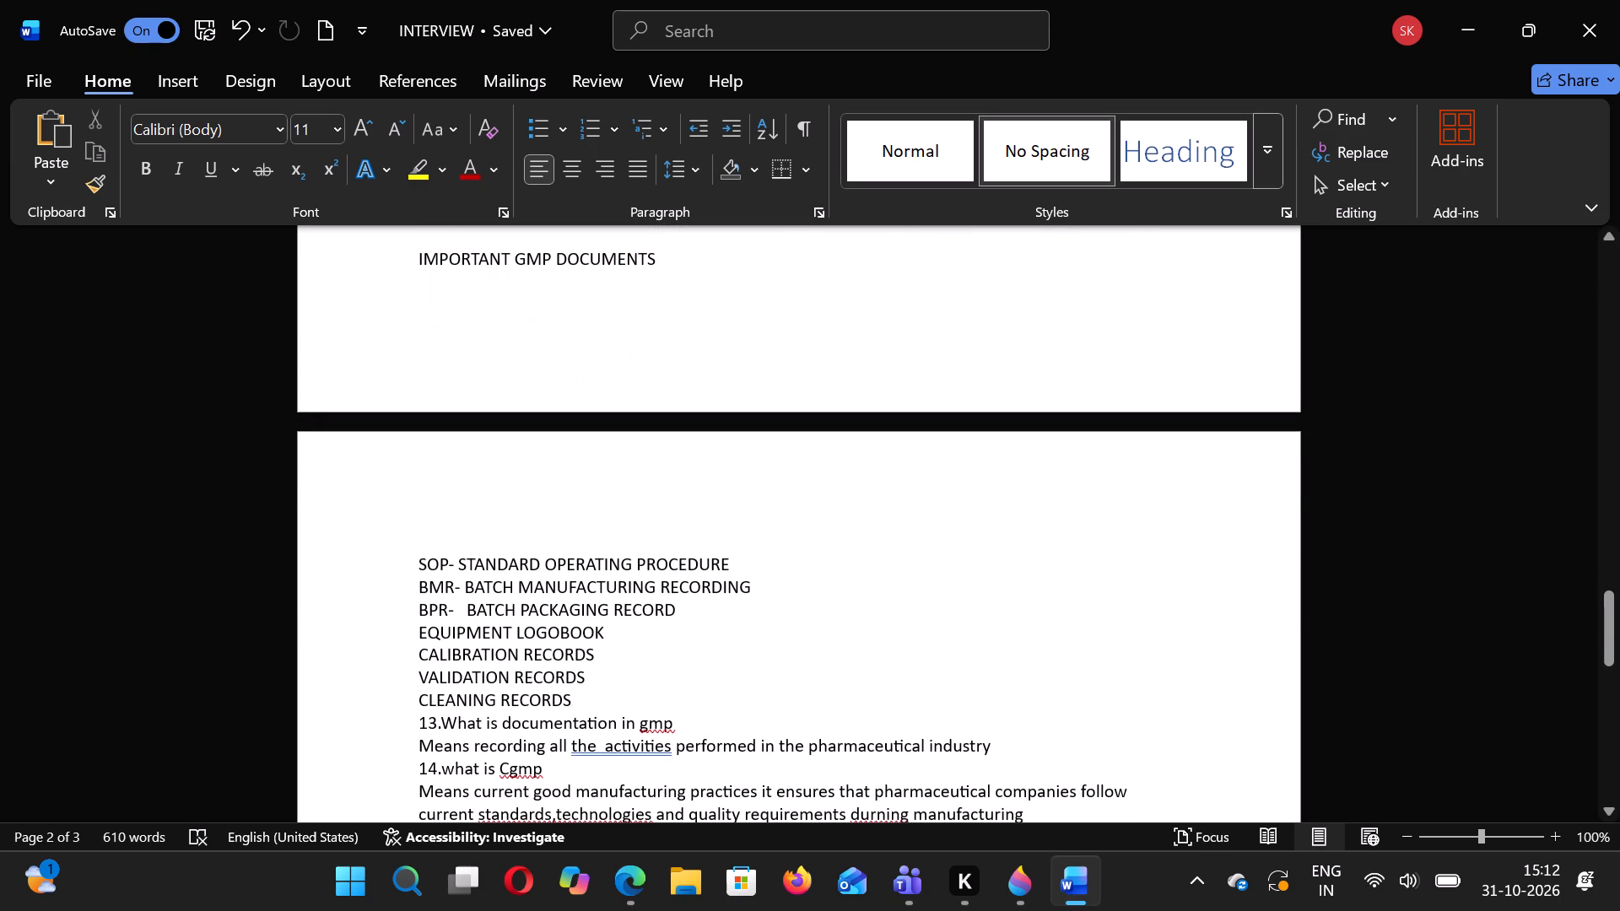
scroll(661, 474, "down", 2)
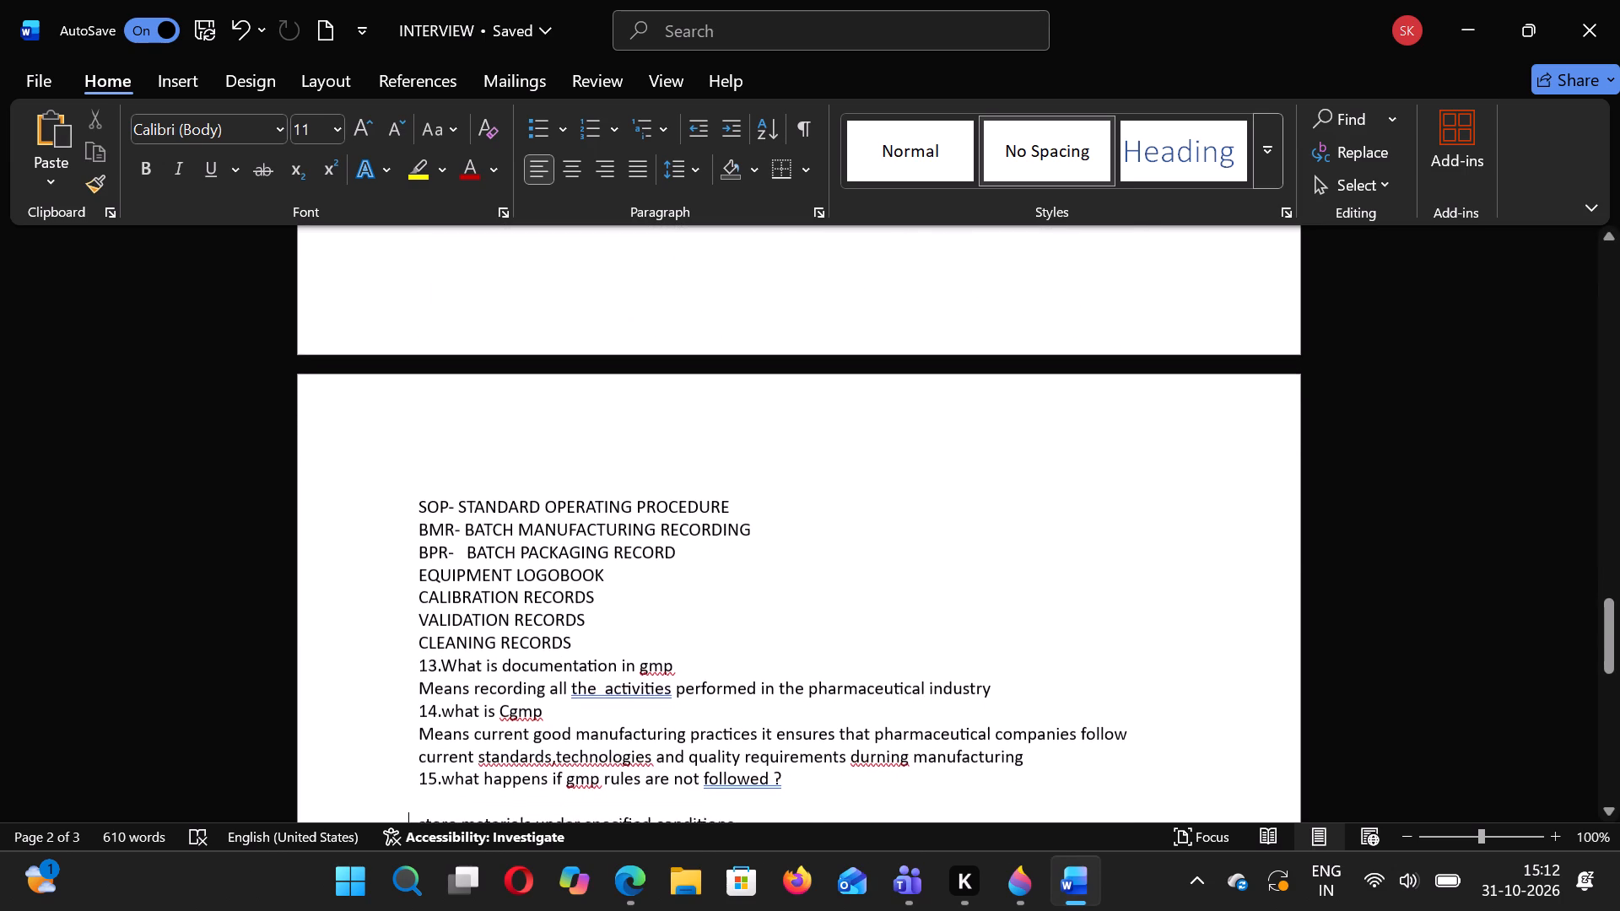
scroll(661, 474, "down", 1)
left_click(603, 626)
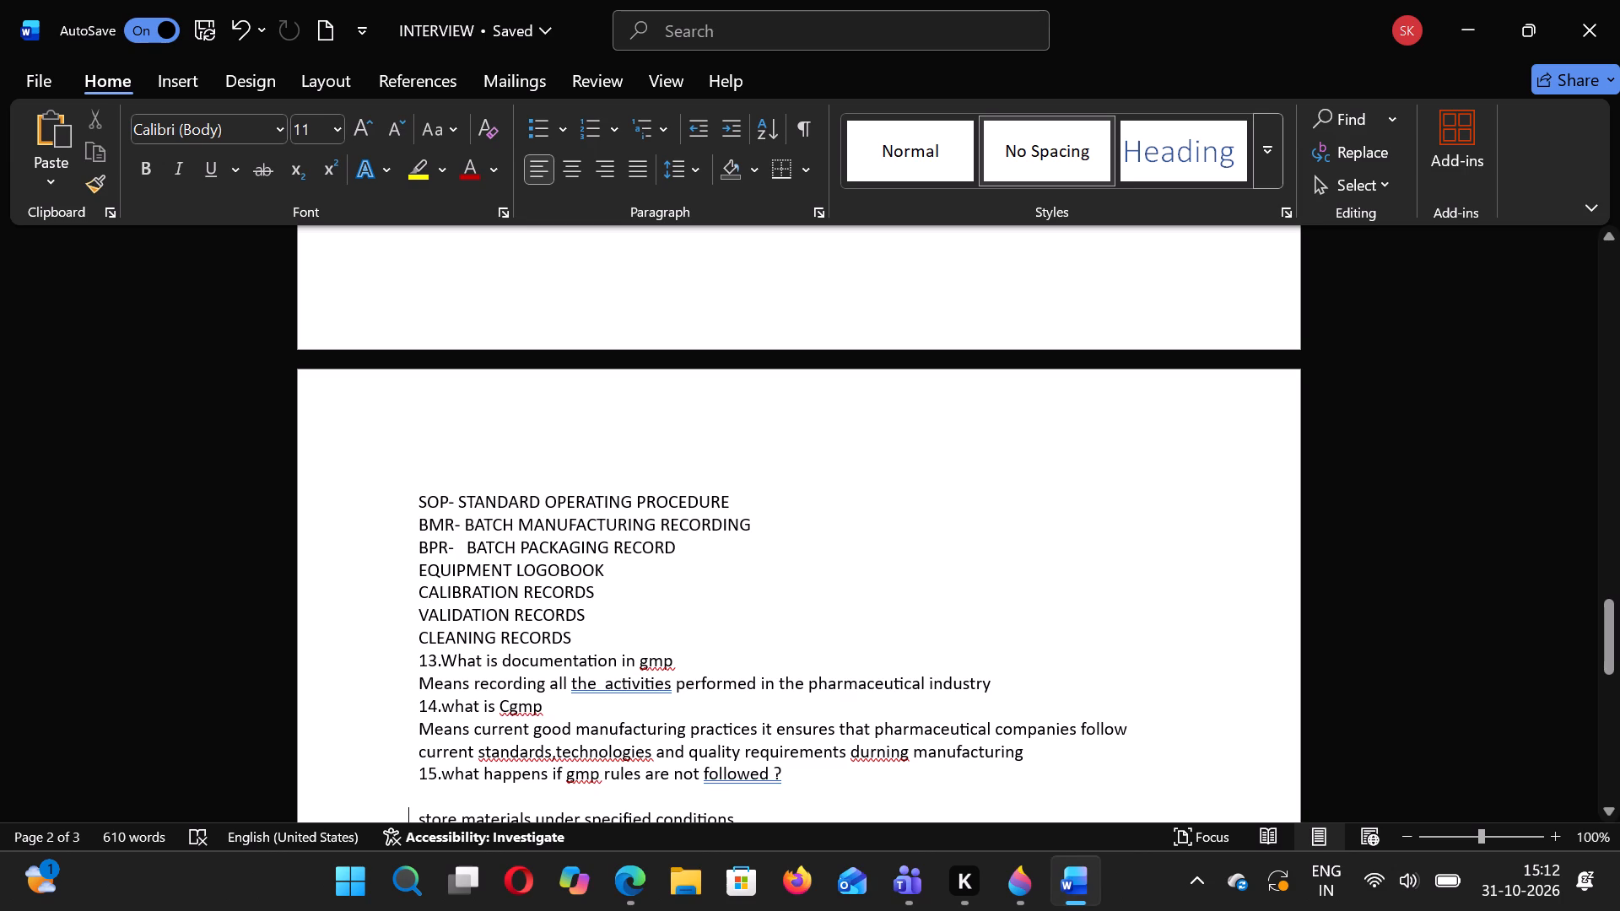
key("Return")
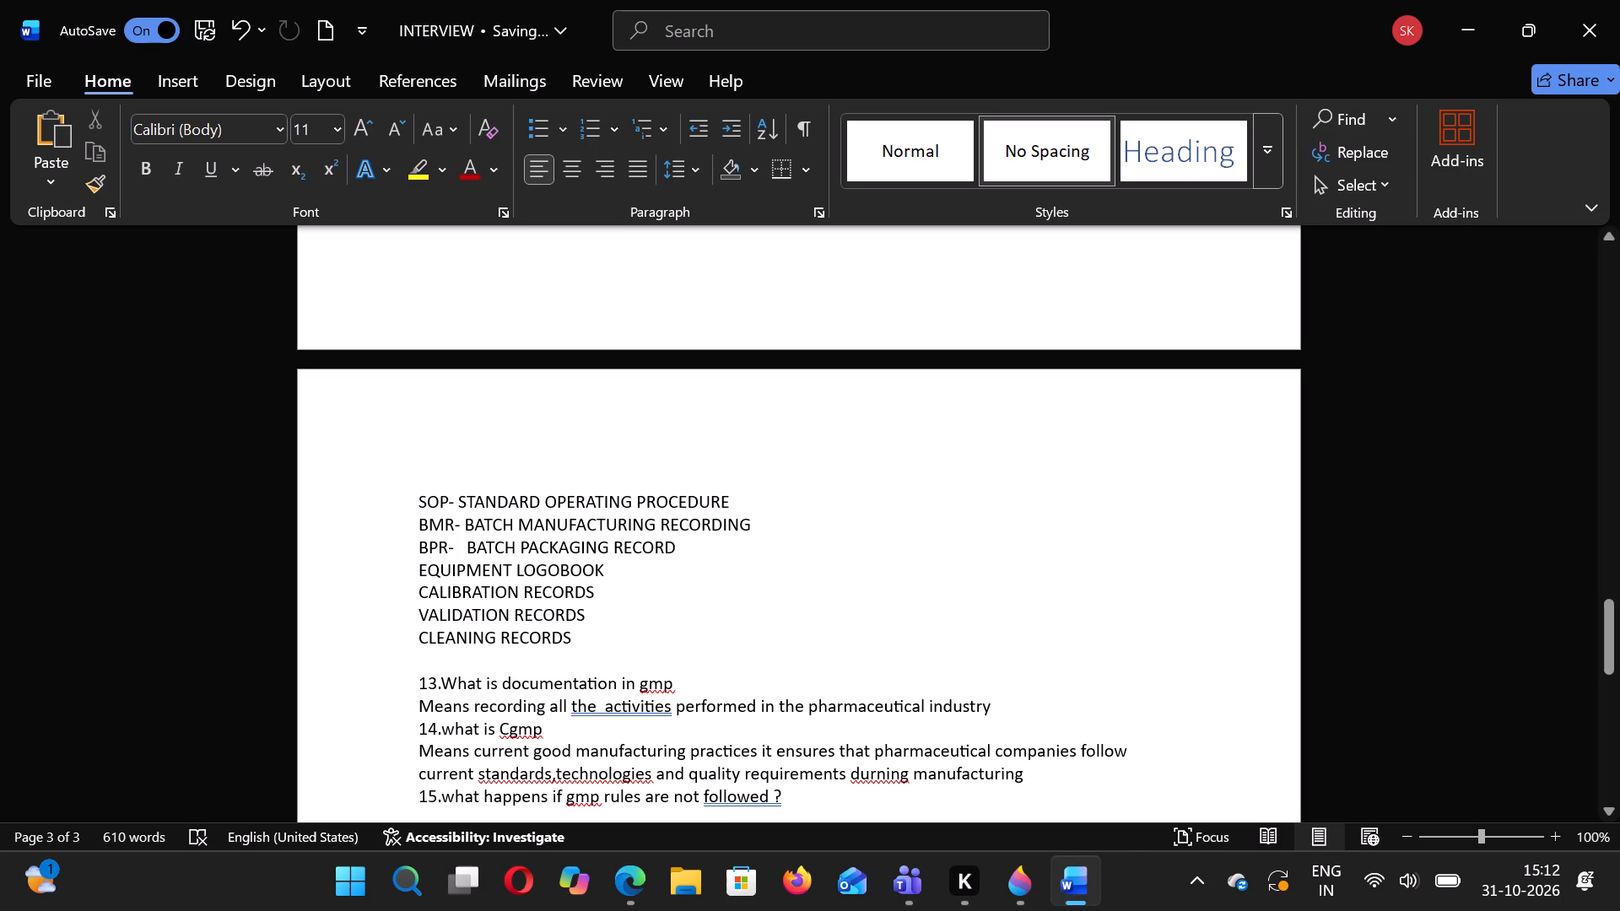
Change "gmp" to uppercase "GMP" at the end of the question 13 line.
left_click(670, 681)
key("BackSpace")
key("BackSpace")
key("BackSpace")
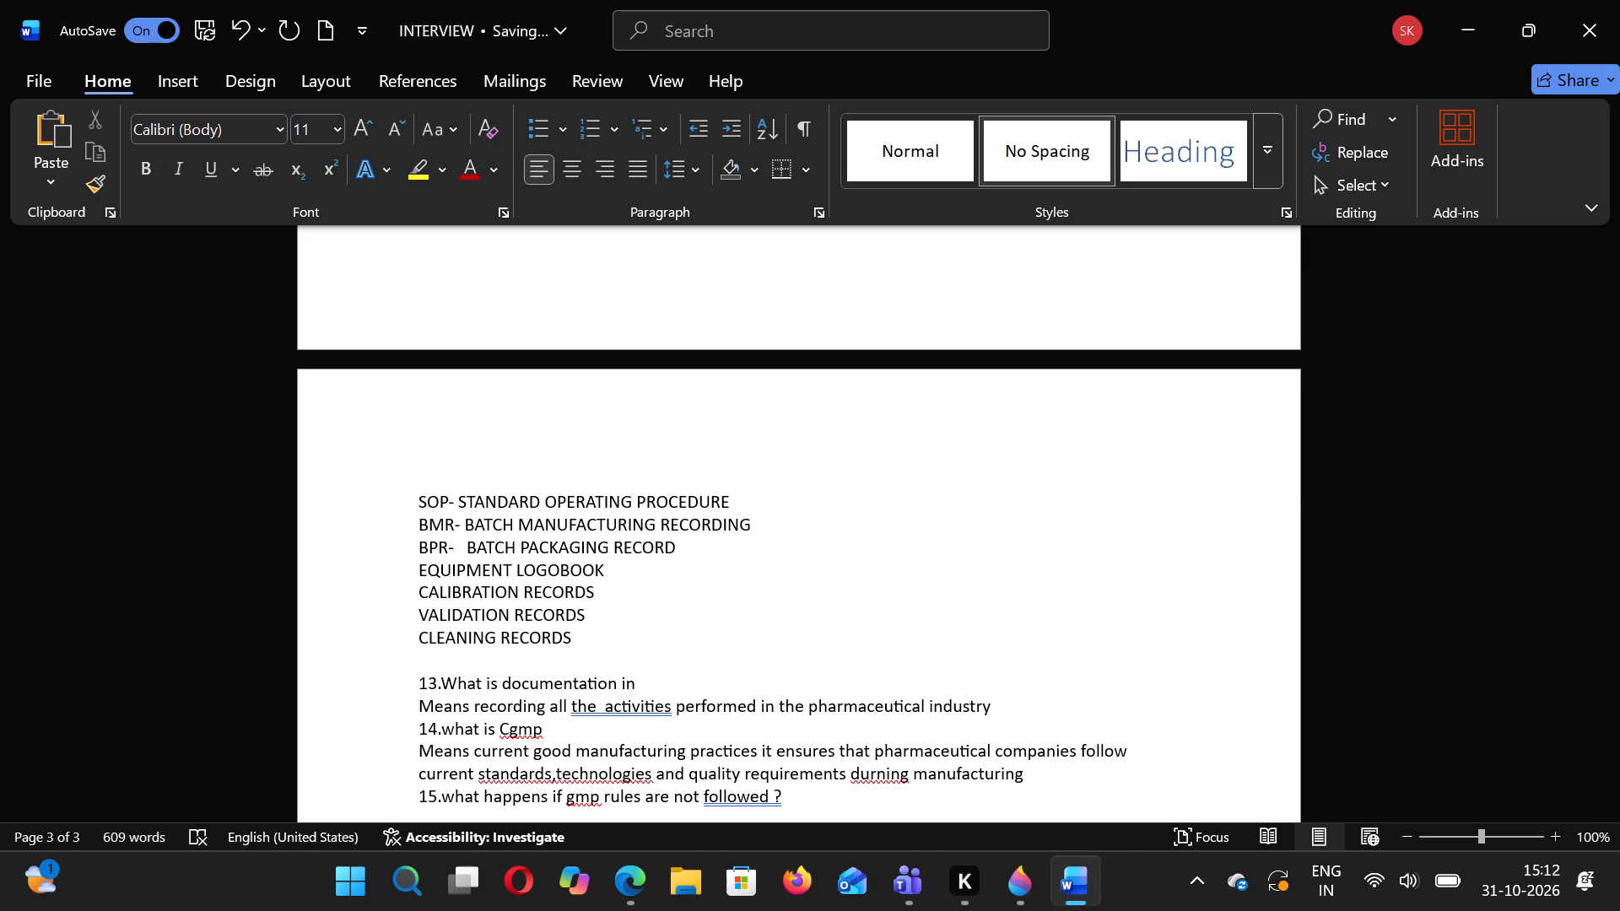
type("GMP")
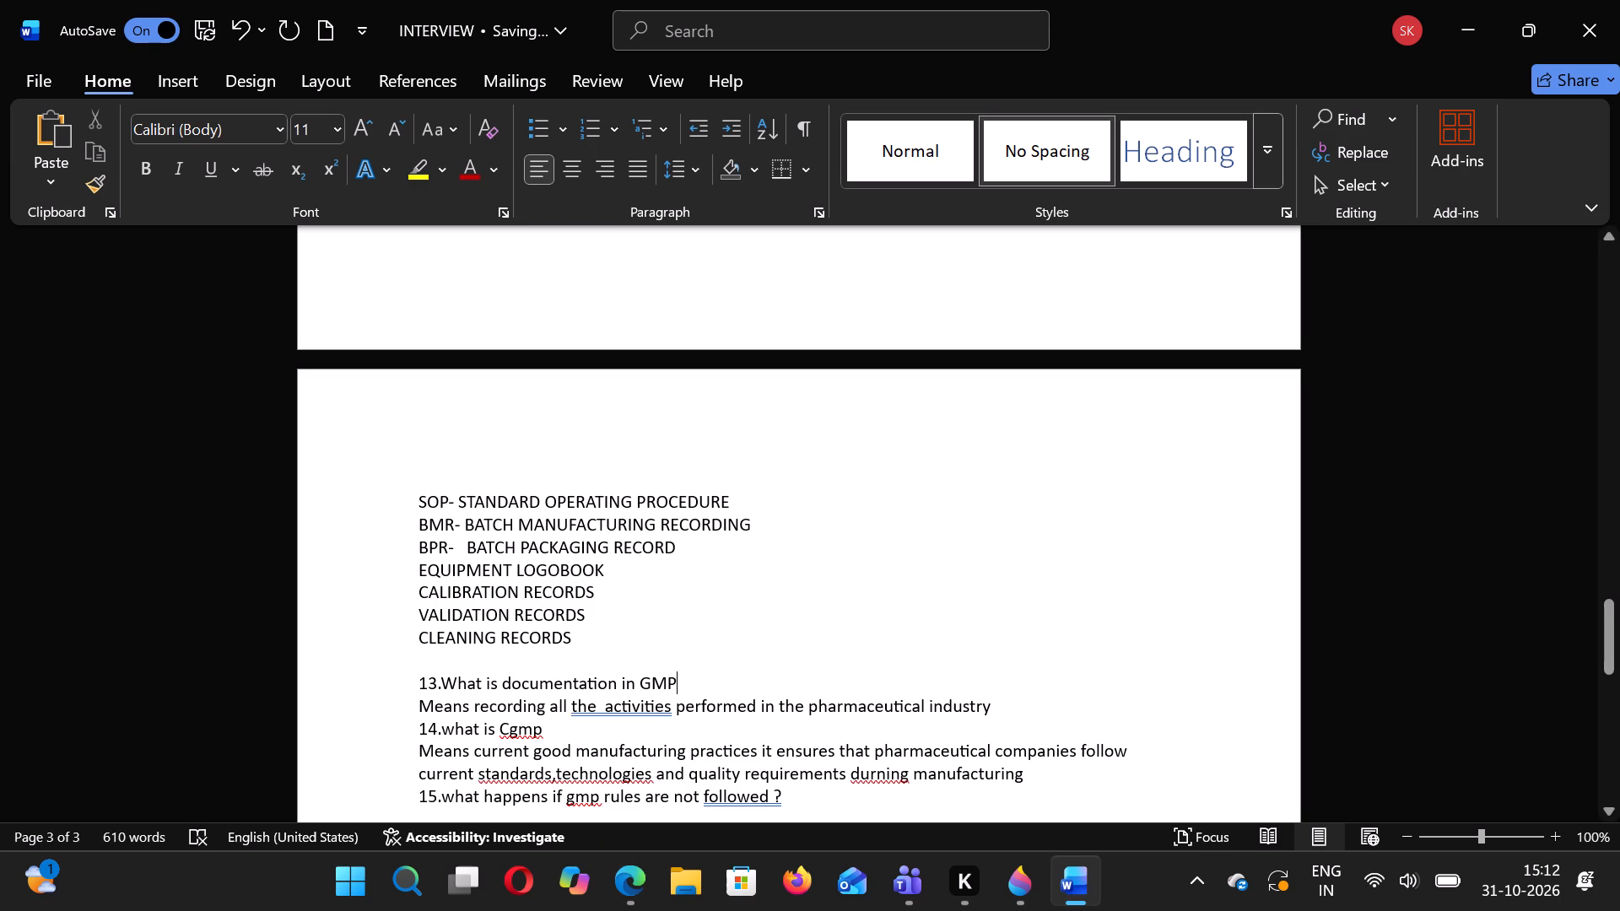
Insert an empty line between the question 13 answer and question 14.
left_click(608, 705)
left_click(1007, 705)
key("Return")
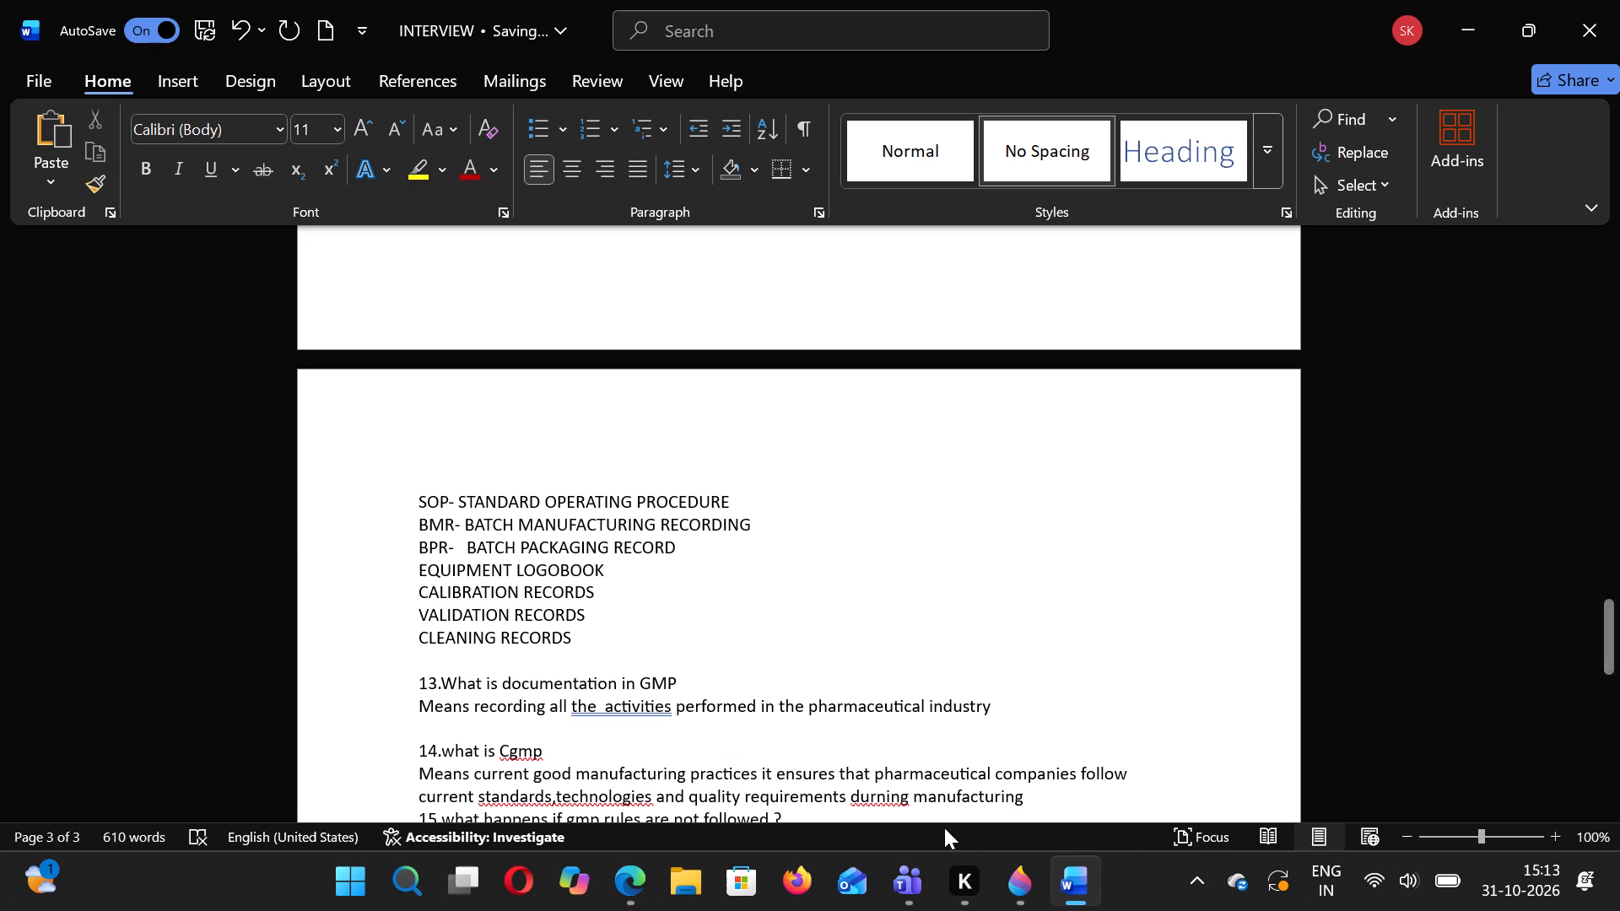
Change "Cgmp" to "CGMP" in the question 14 line.
left_click(572, 758)
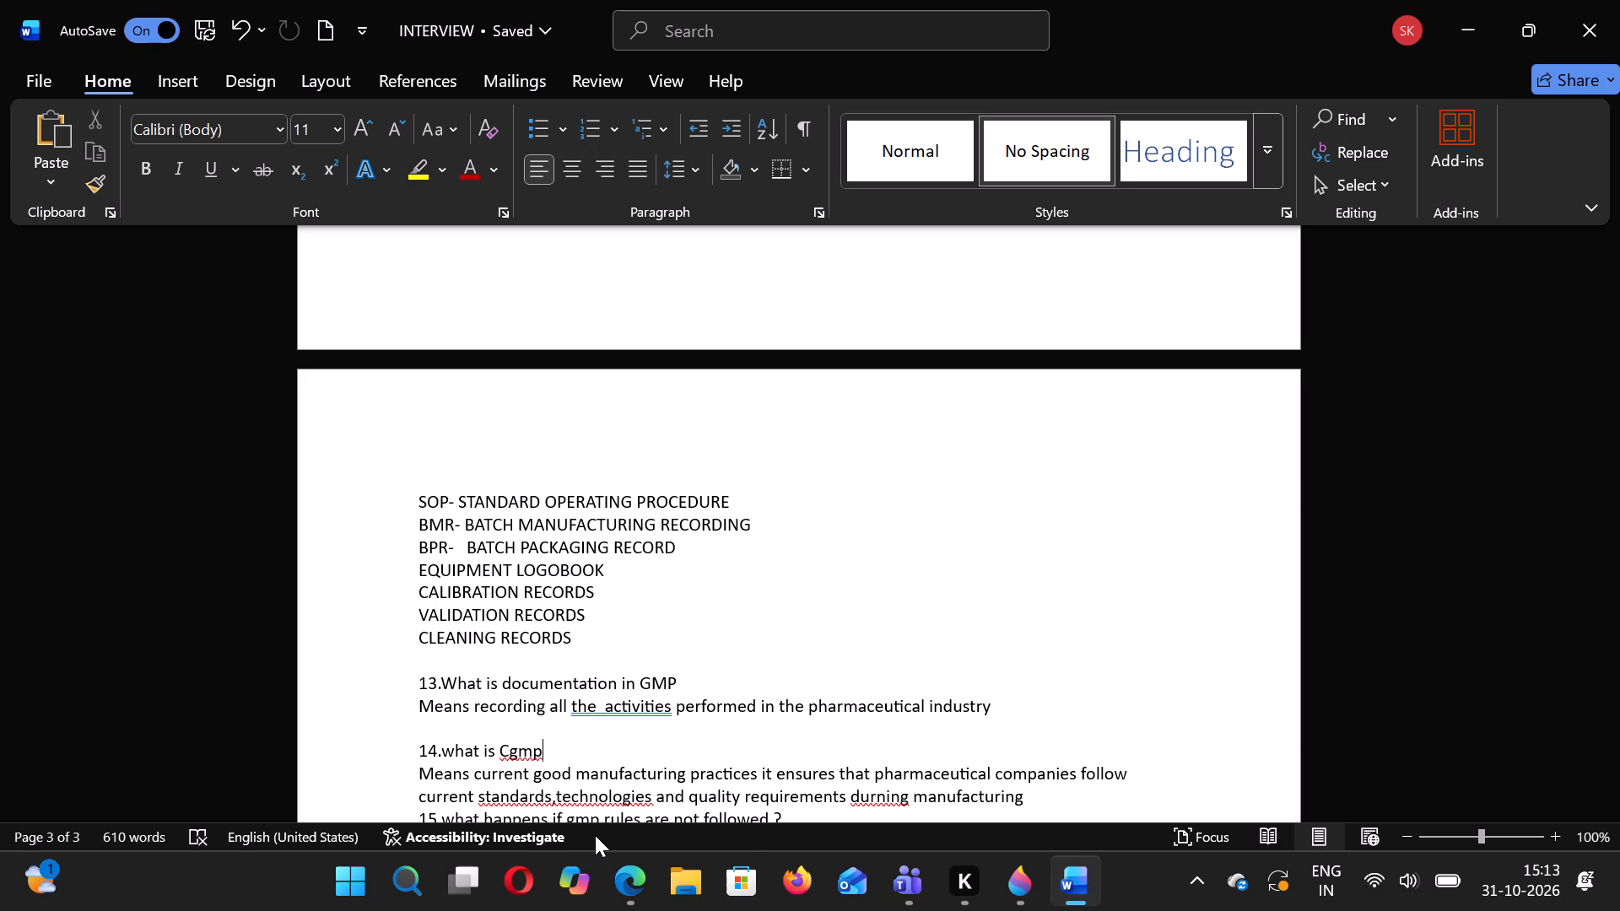
key("BackSpace")
key("BackSpace")
key("BackSpace")
type("GMP")
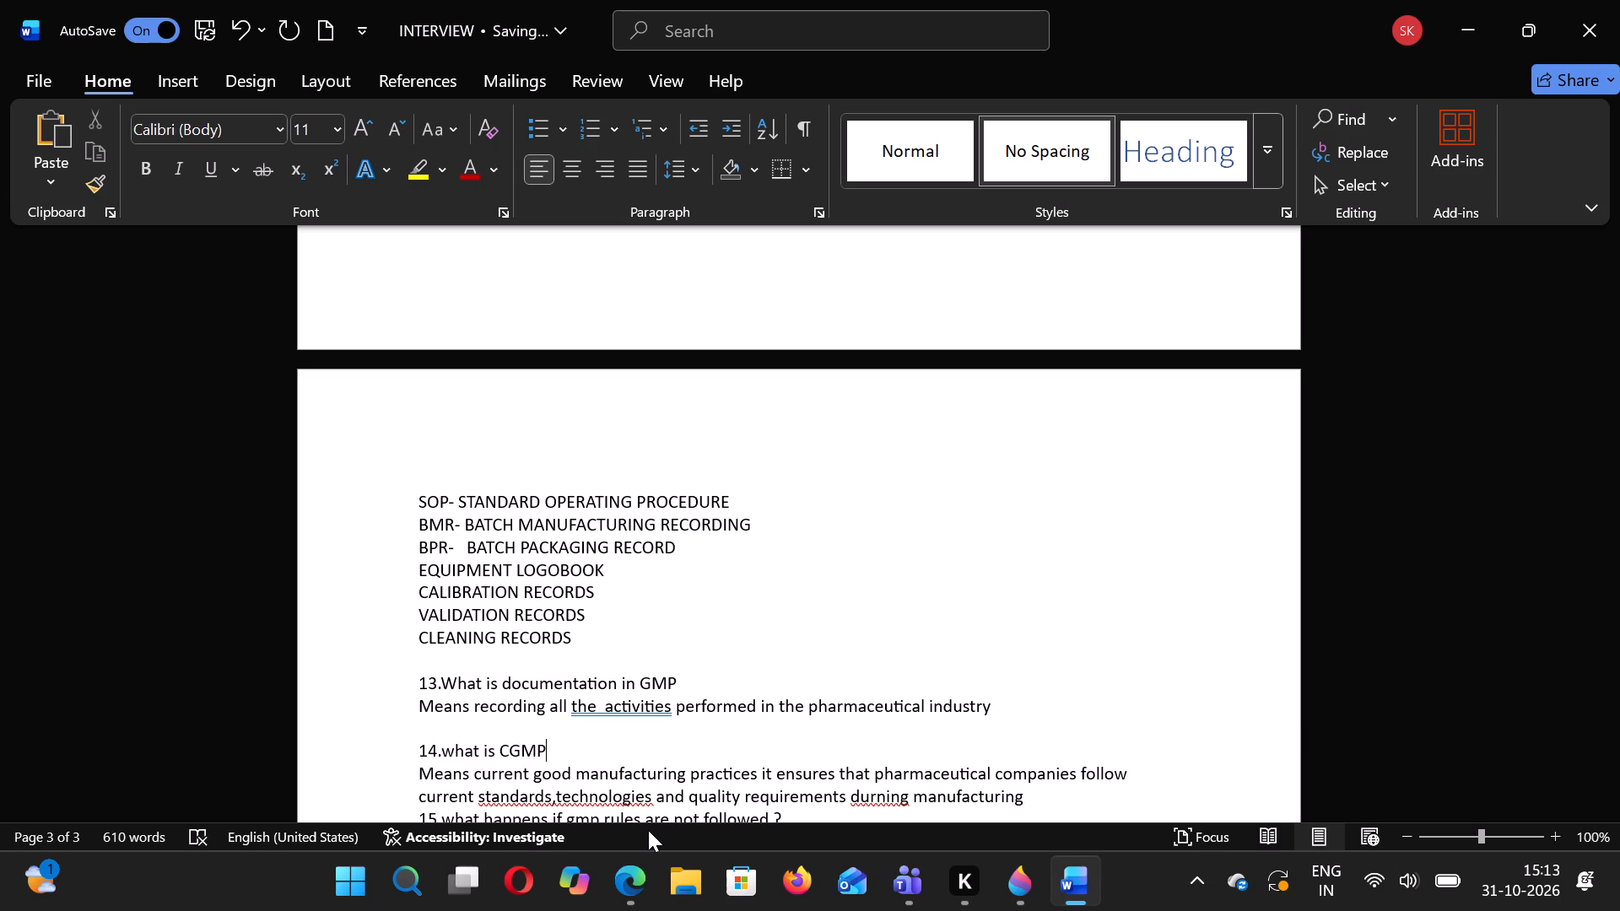
Insert an empty line between the CGMP answer and question 15.
scroll(652, 787, "down", 1)
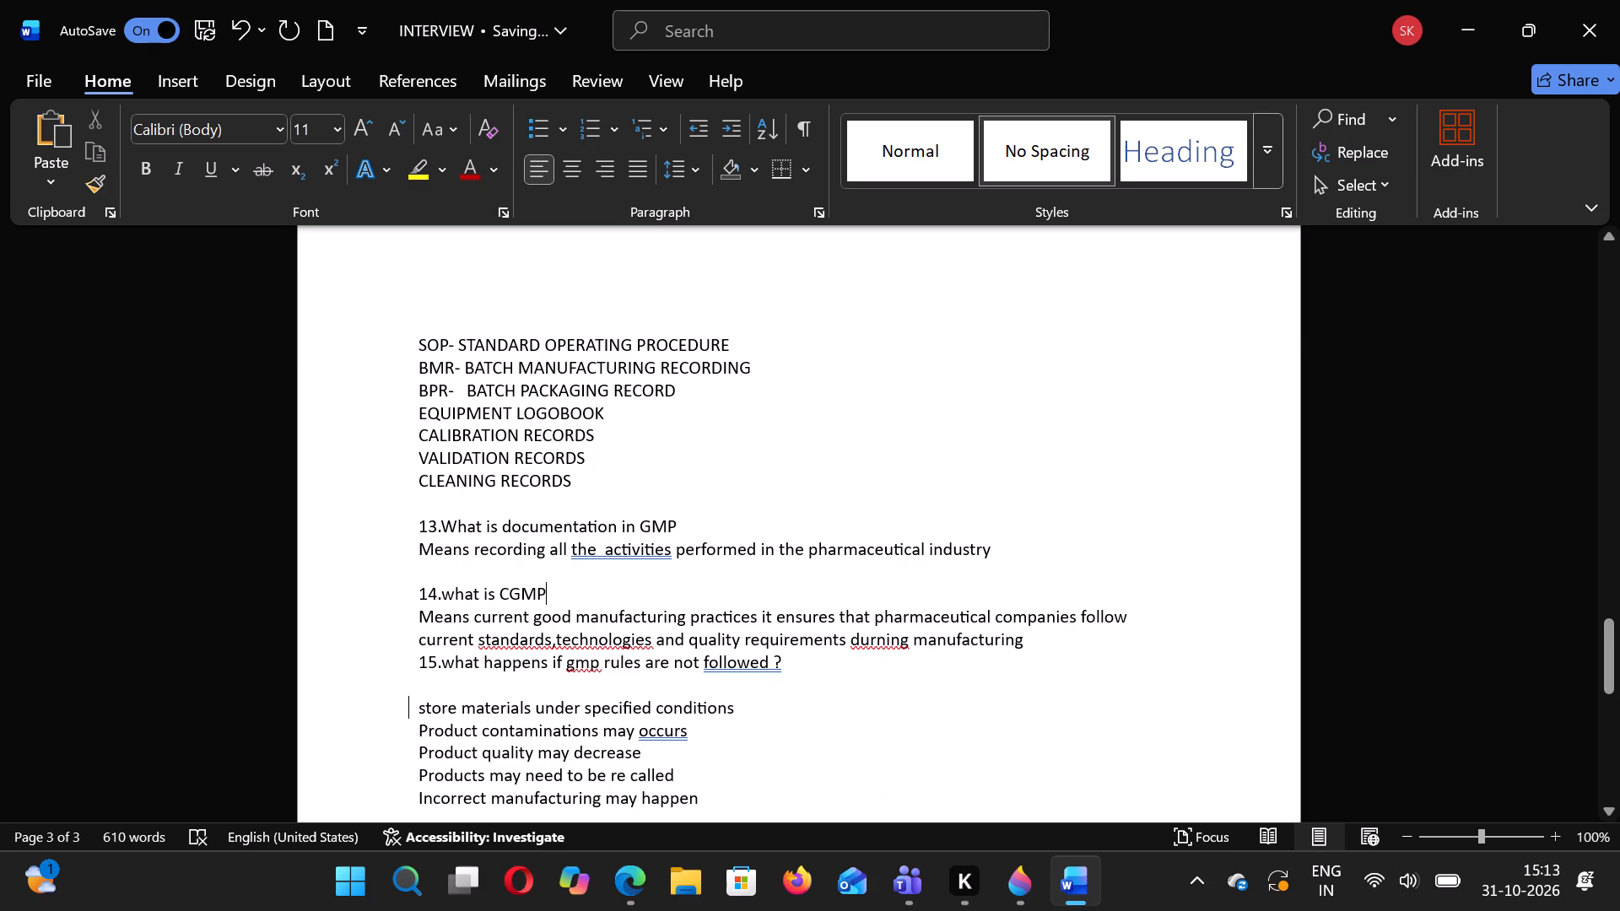
left_click(1030, 636)
key("BackSpace")
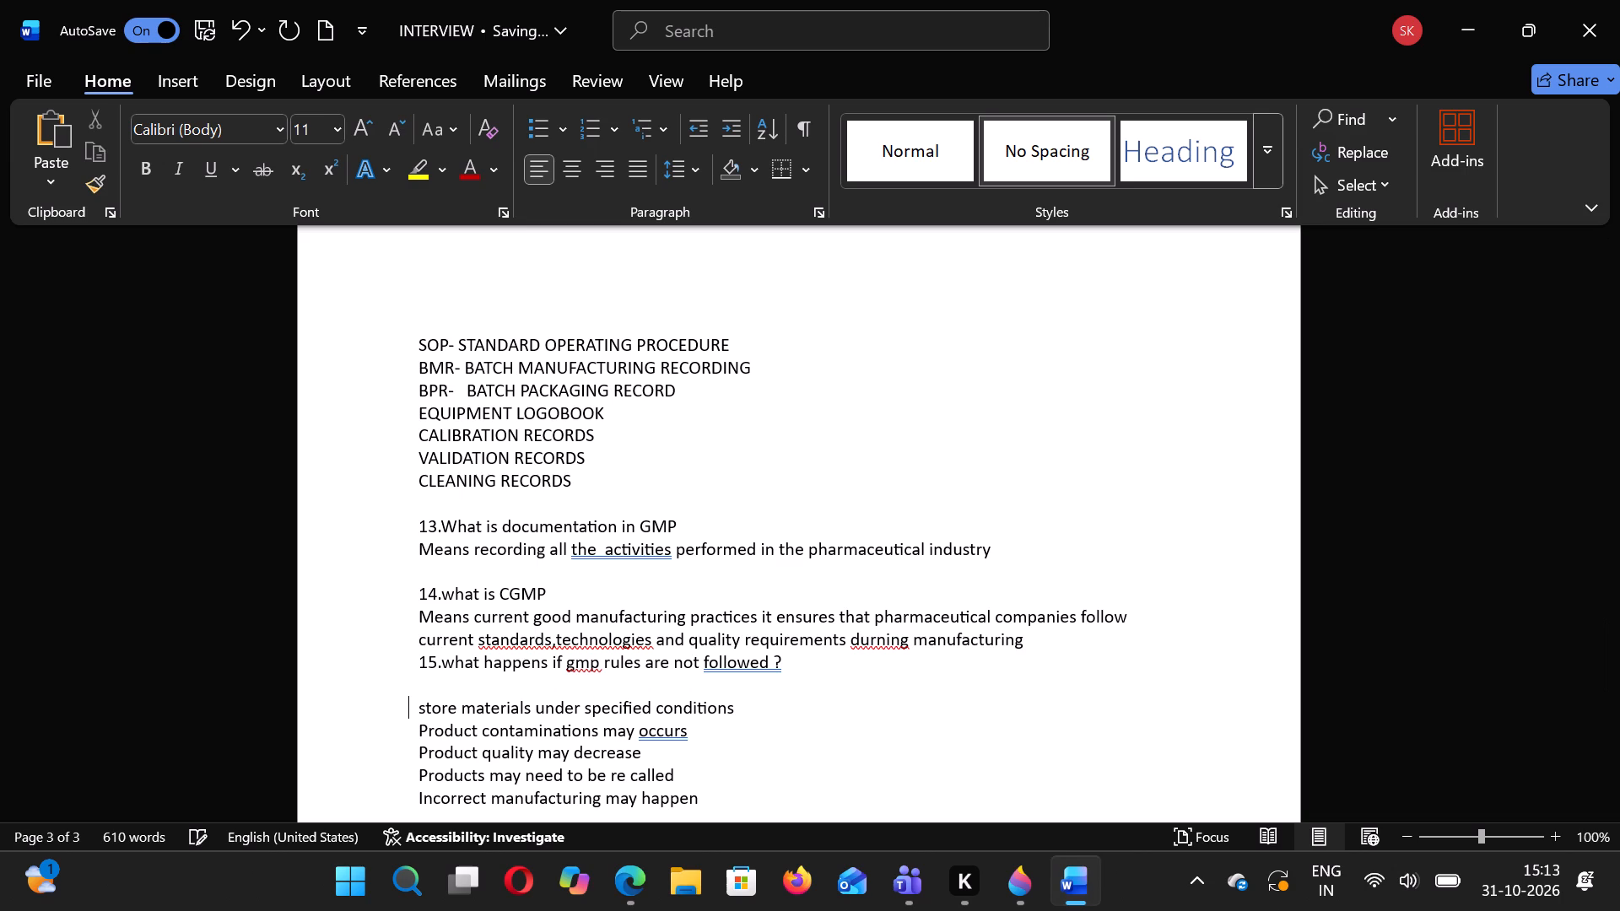
key("Return")
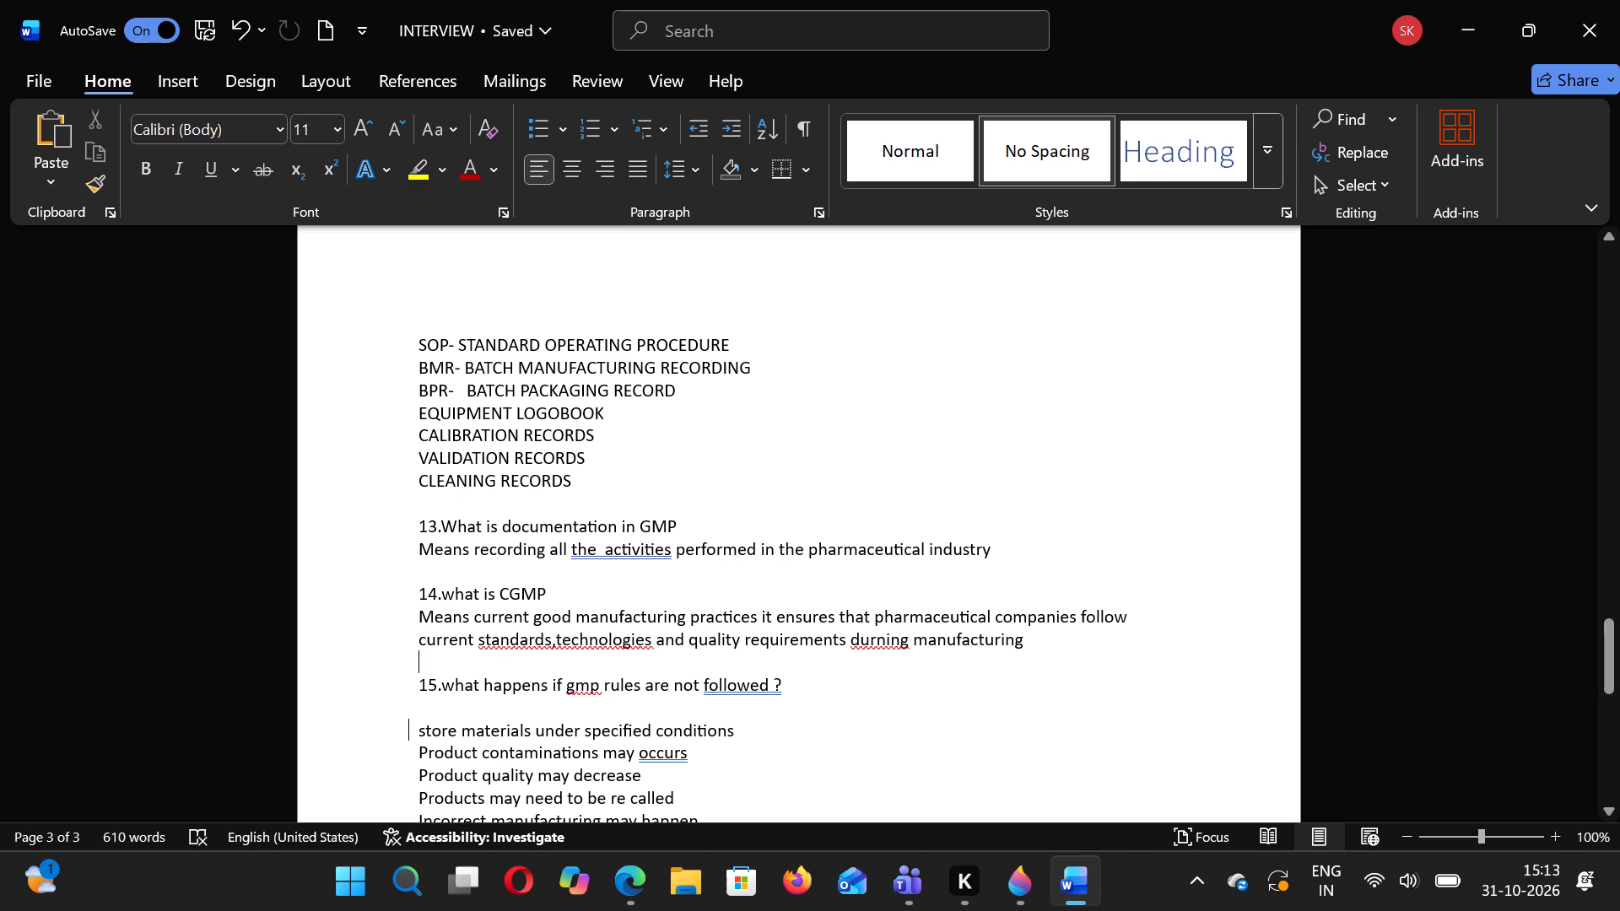
Remove the empty line between question 15 and its answer, "store materials under specified conditions".
left_click(492, 717)
key("BackSpace")
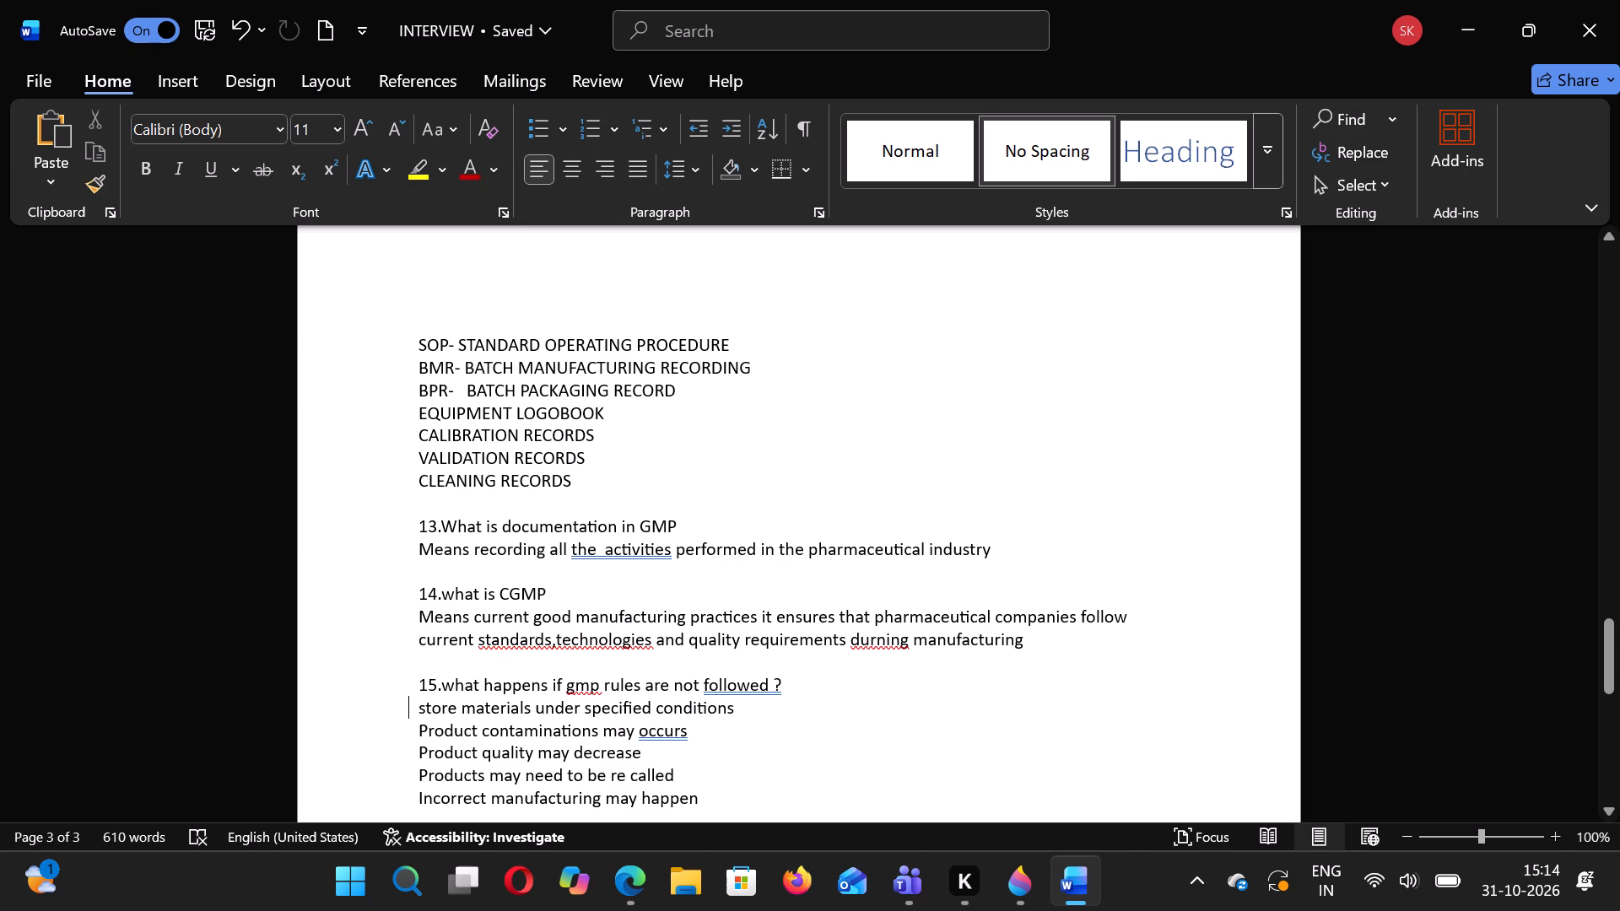
left_click(796, 679)
Colour the text of the two-line sentence beginning "The main objective of gmp" light gold.
left_click(706, 759)
scroll(702, 760, "down", 1)
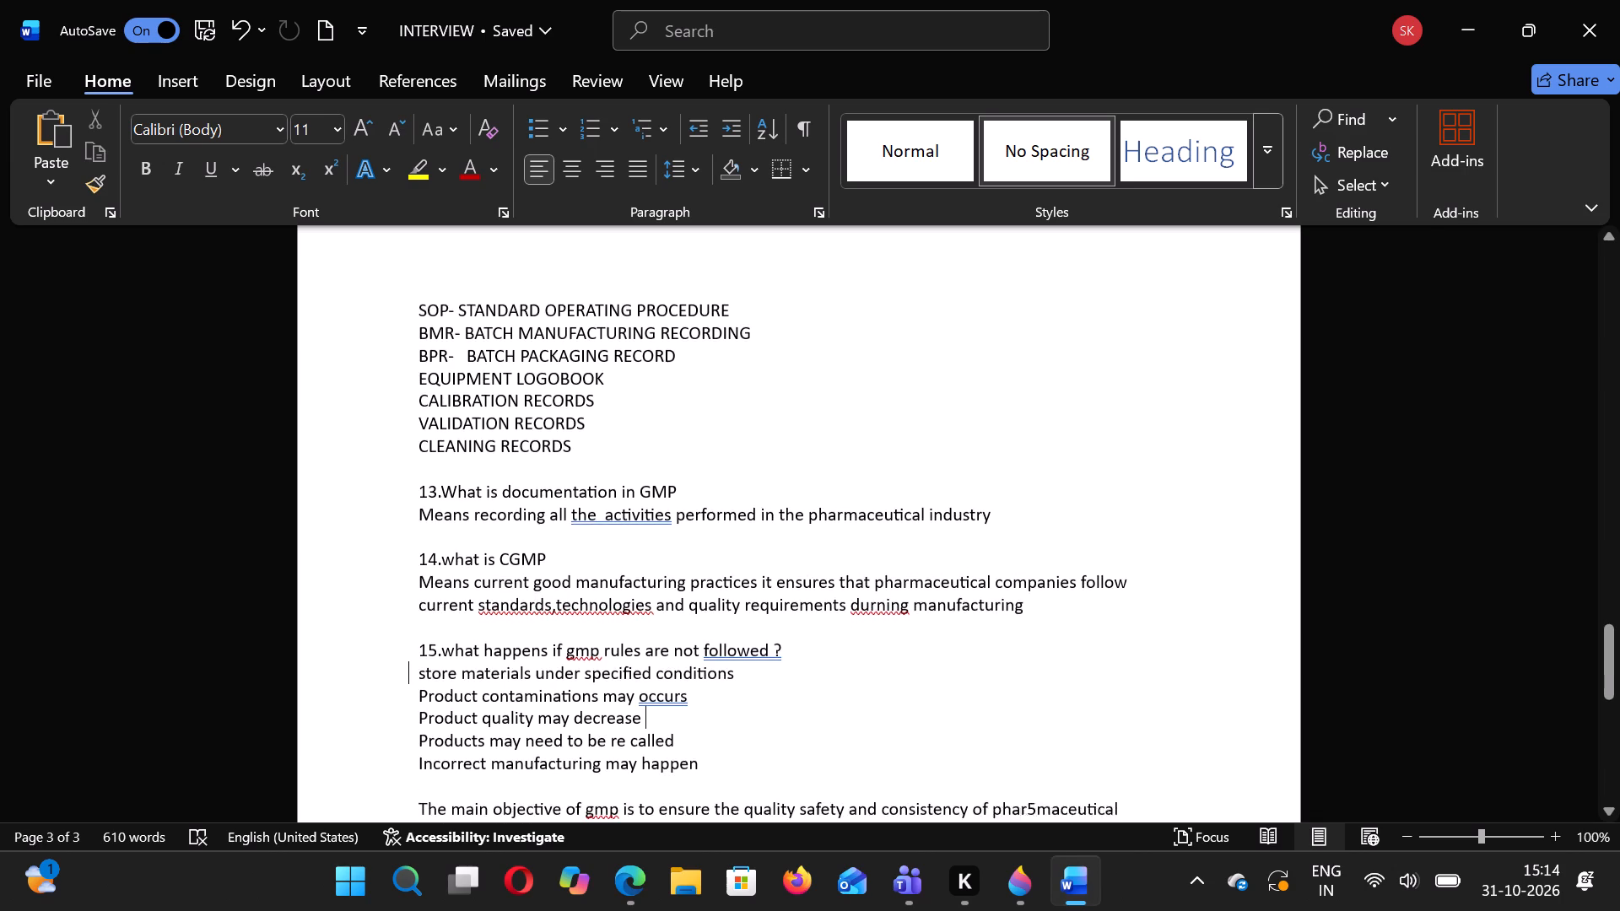
scroll(702, 760, "down", 2)
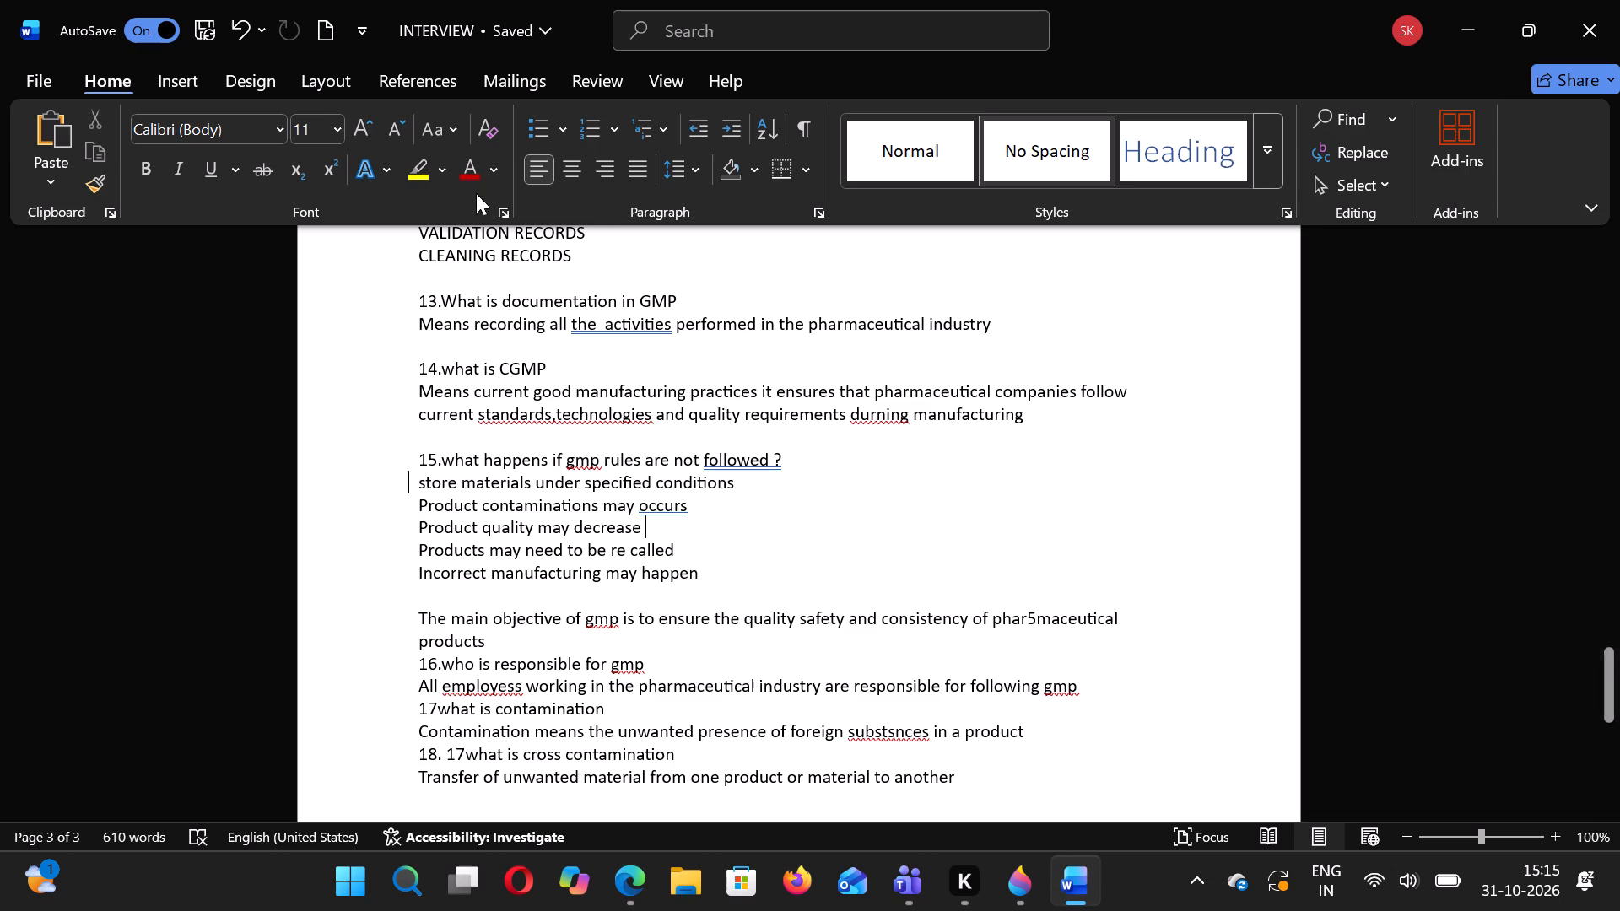
left_click(492, 164)
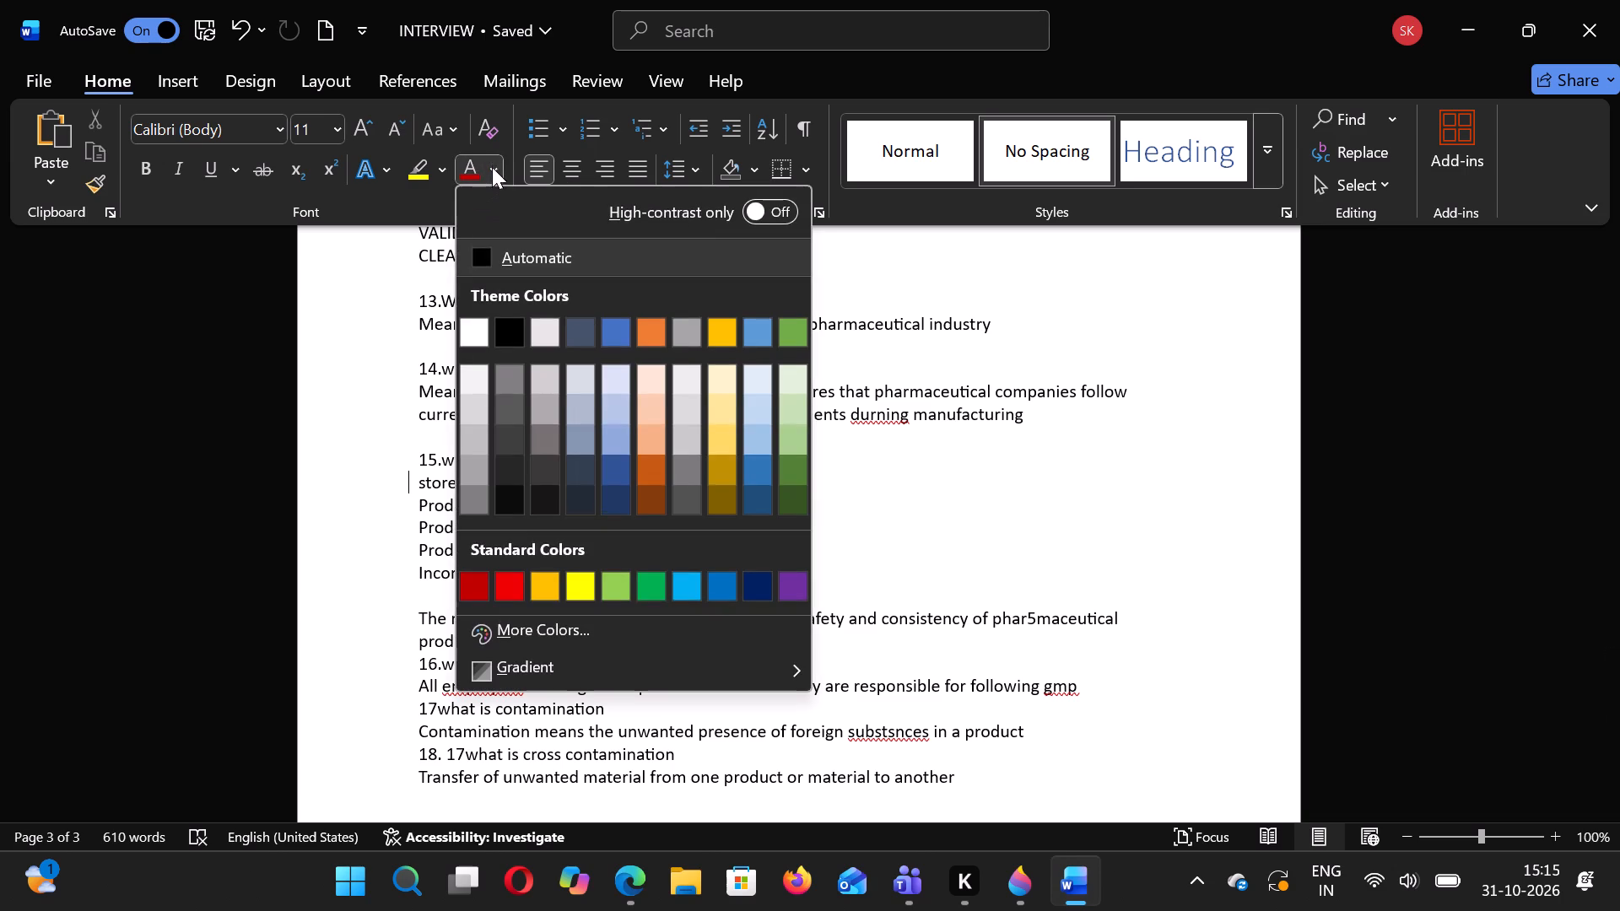
left_click(717, 416)
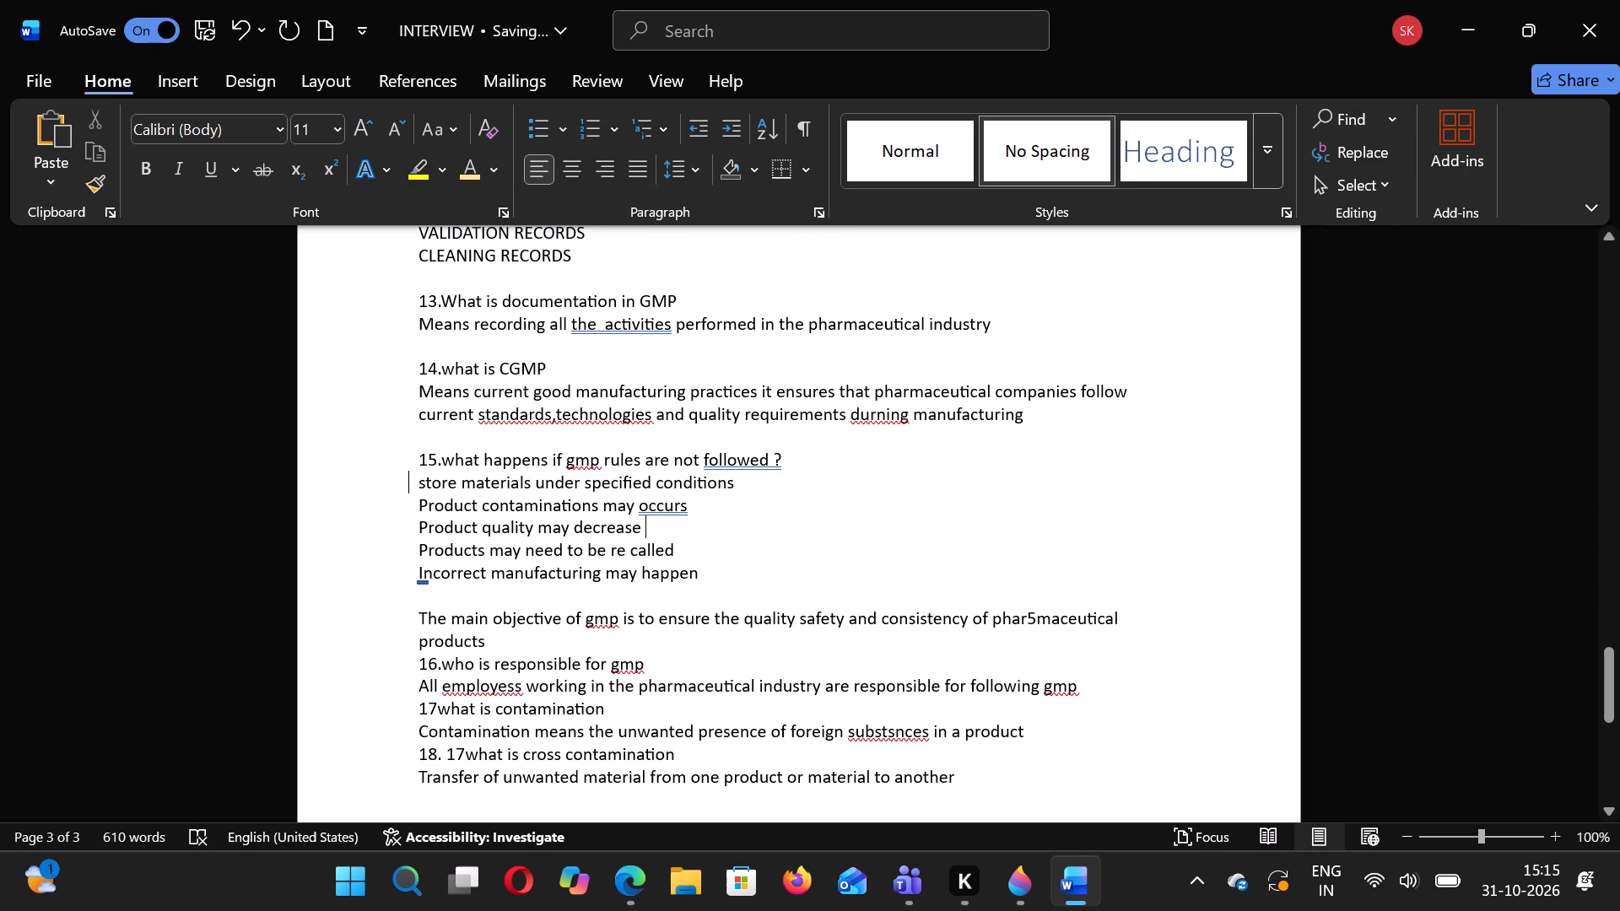
left_click_drag(417, 613, 471, 618)
left_click_drag(471, 618, 581, 630)
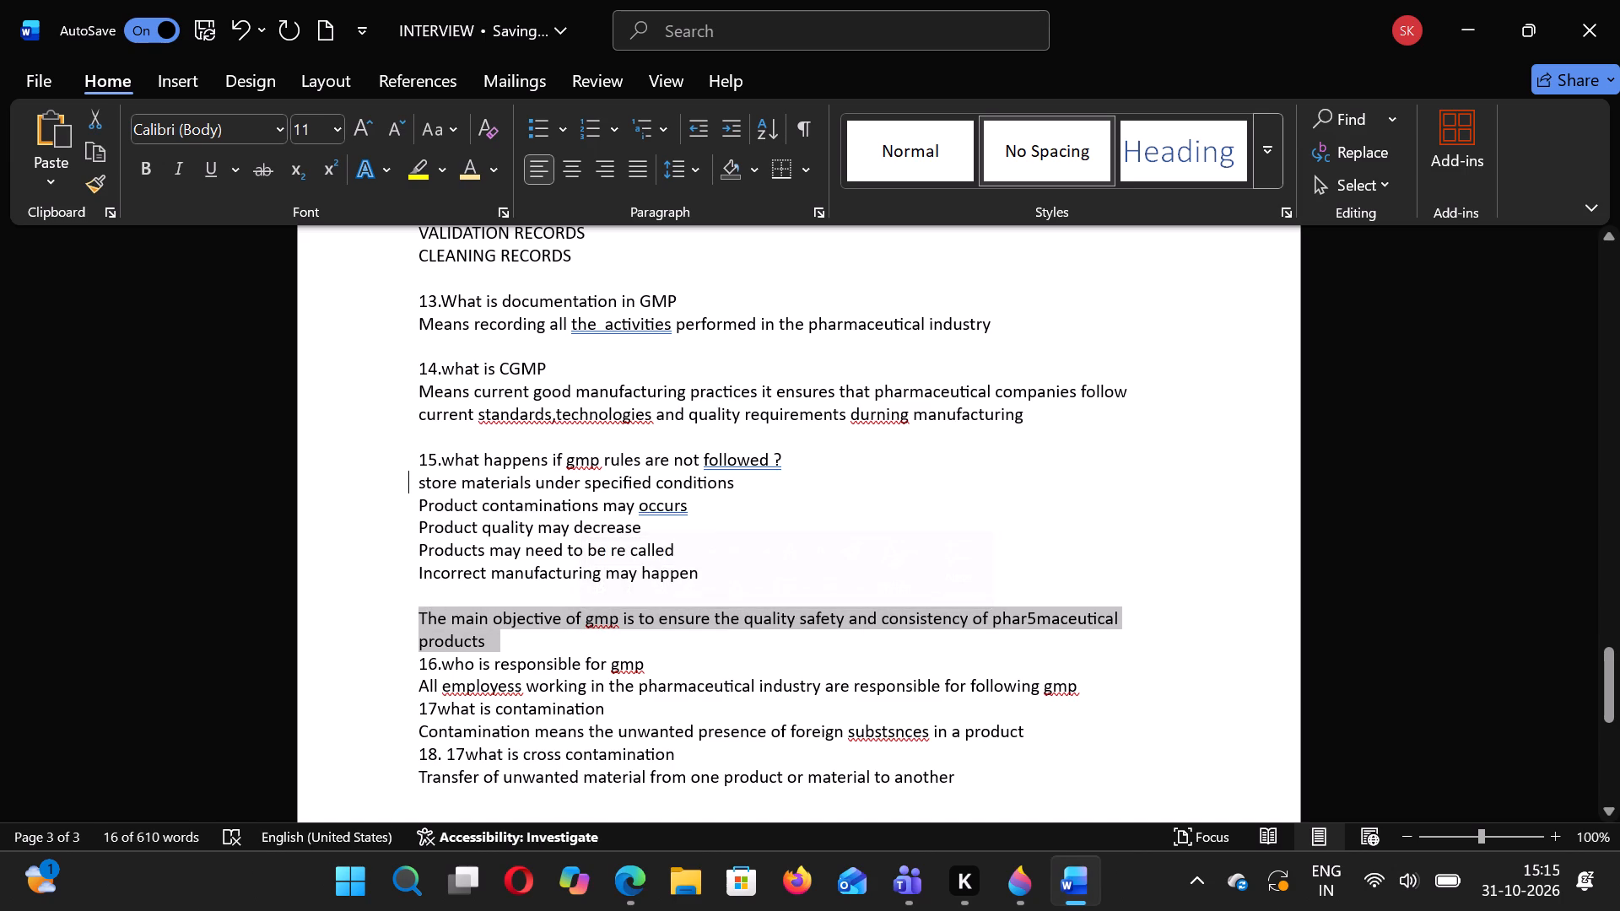
left_click(458, 175)
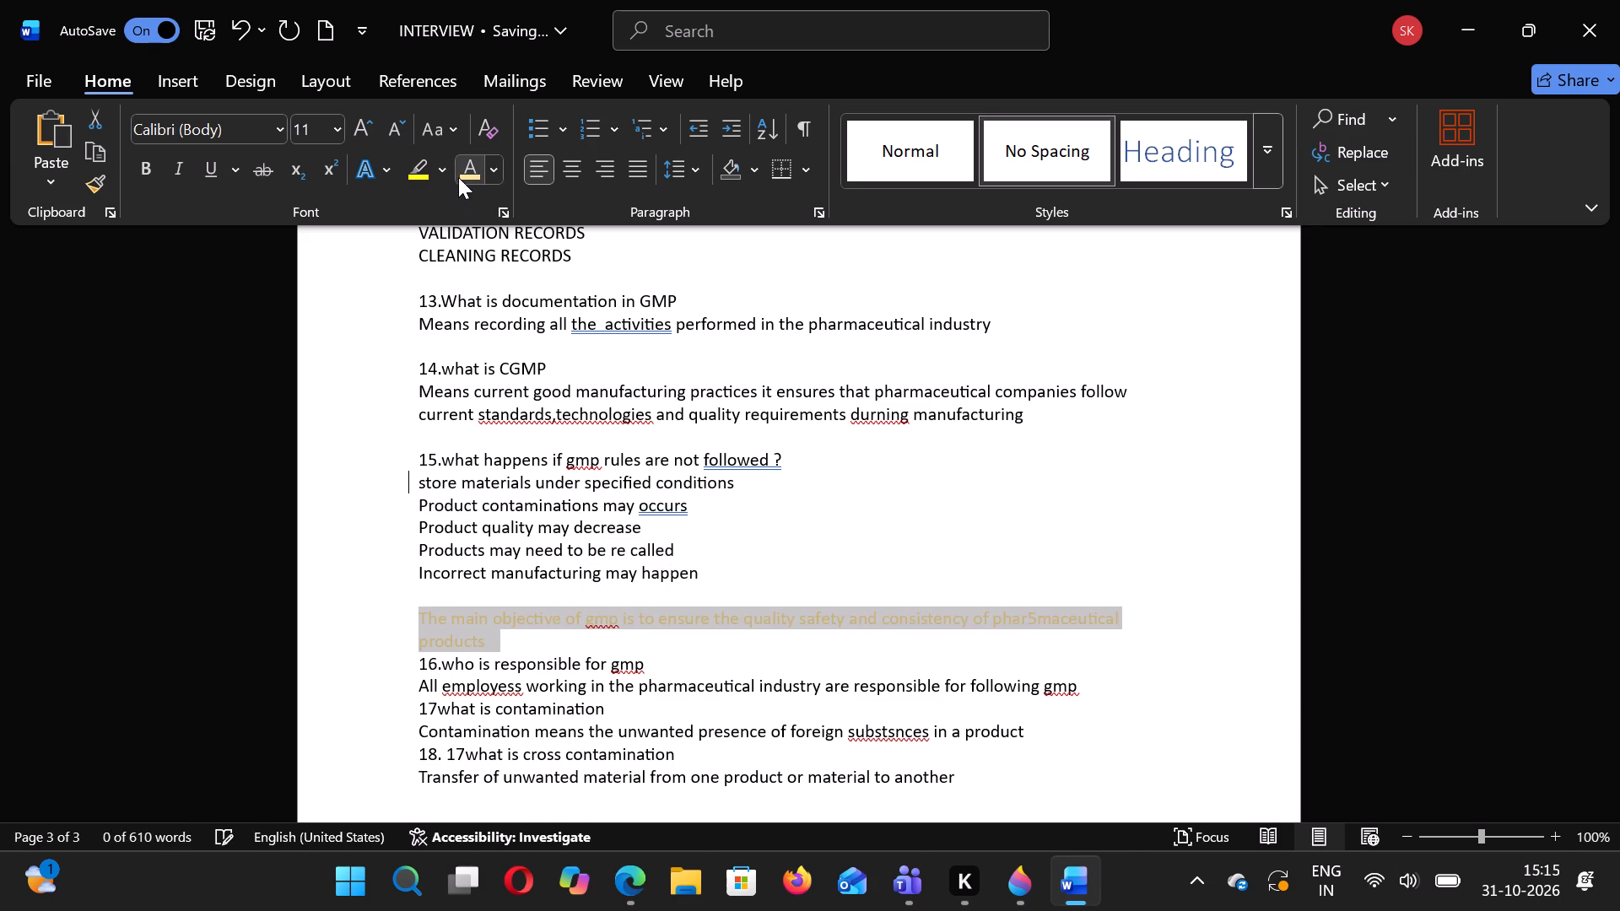
left_click(656, 613)
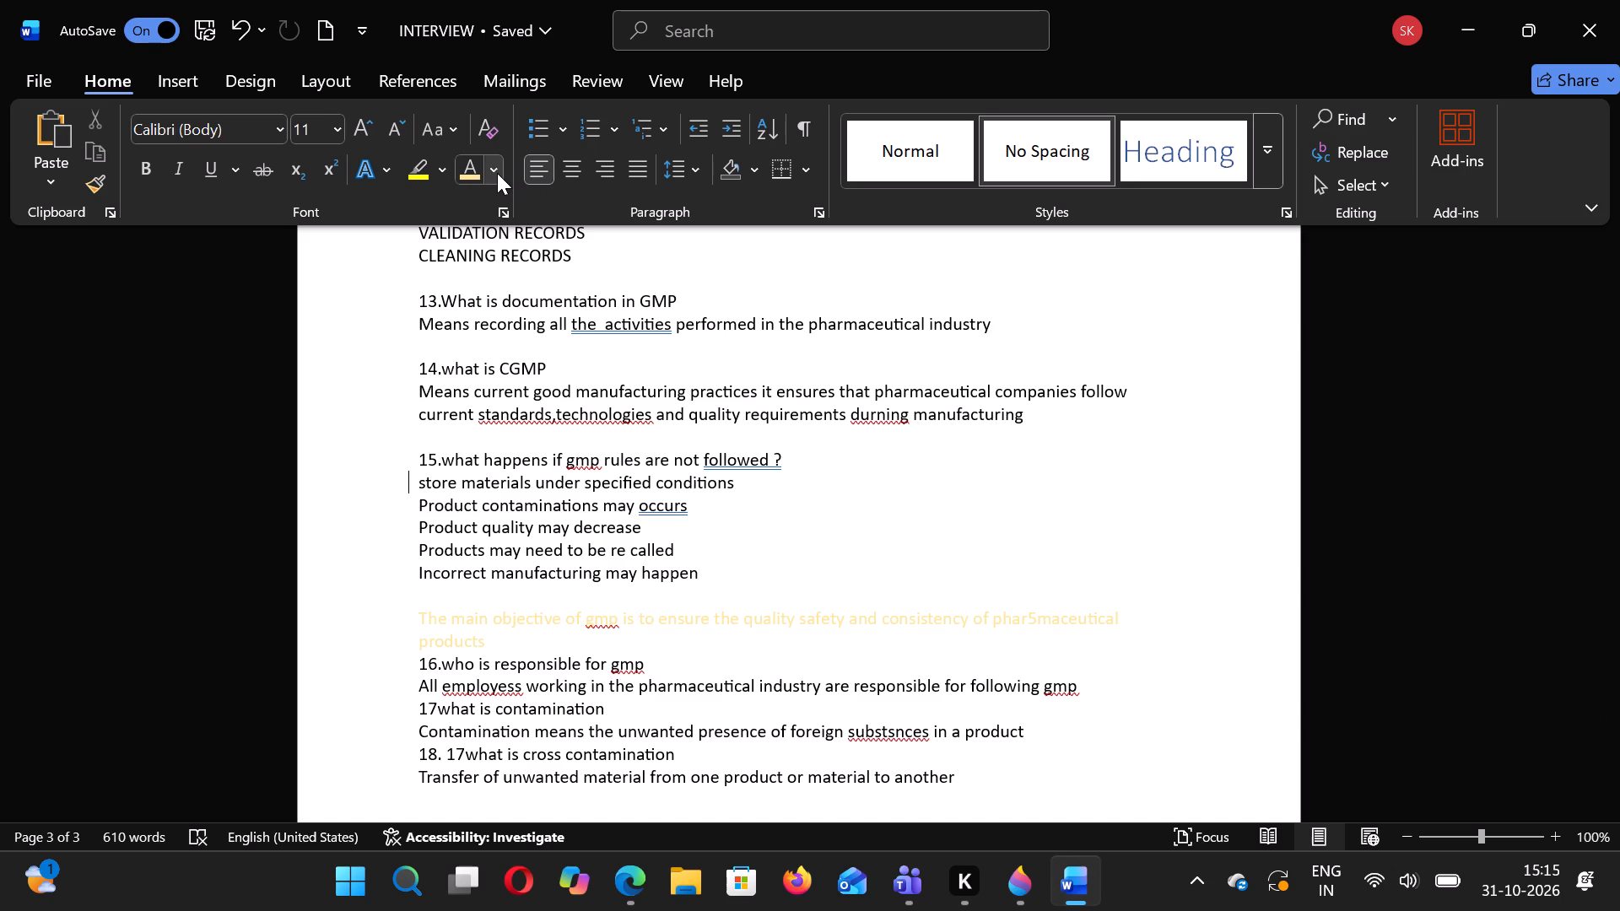
Highlight the first line of the "The main objective of gmp" sentence in yellow.
left_click(418, 169)
left_click_drag(418, 609, 786, 621)
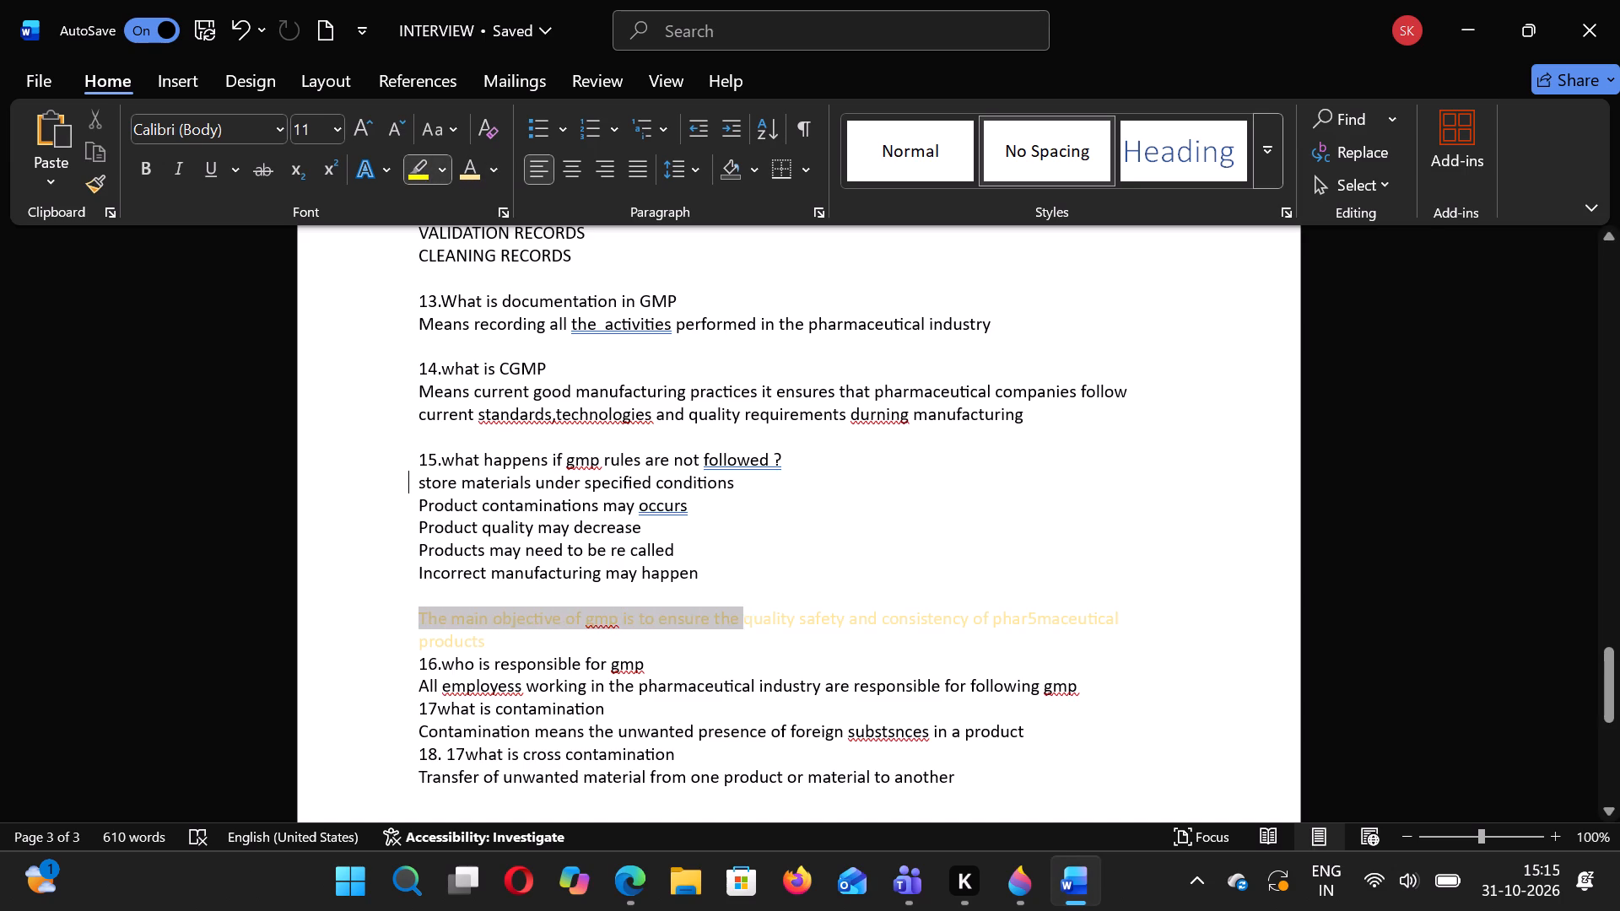
left_click_drag(786, 621, 1074, 618)
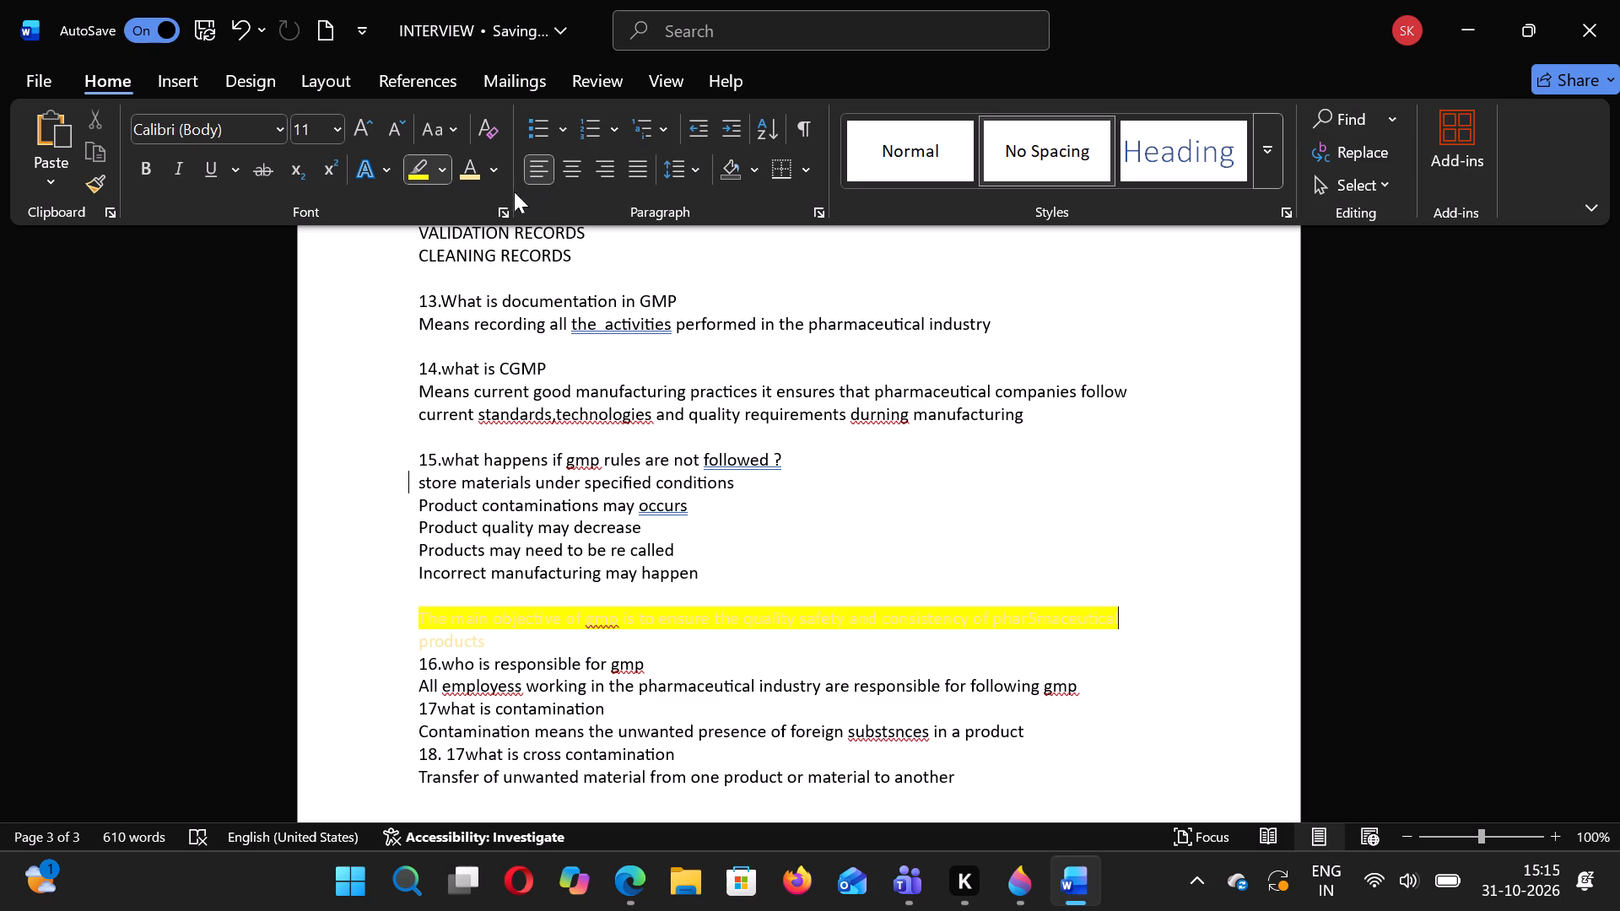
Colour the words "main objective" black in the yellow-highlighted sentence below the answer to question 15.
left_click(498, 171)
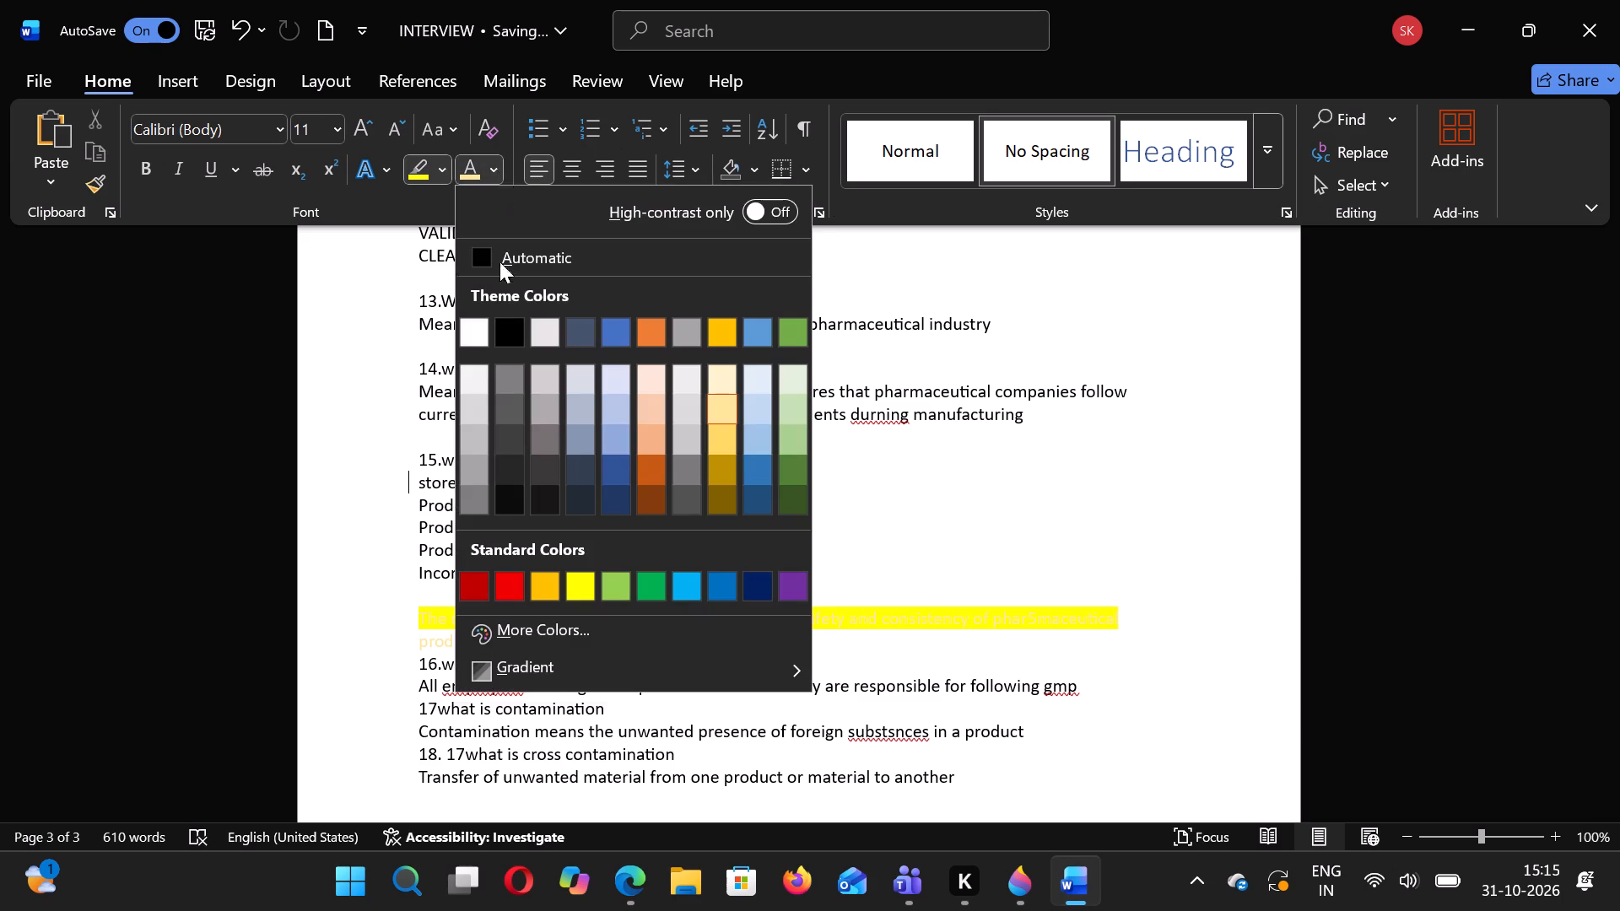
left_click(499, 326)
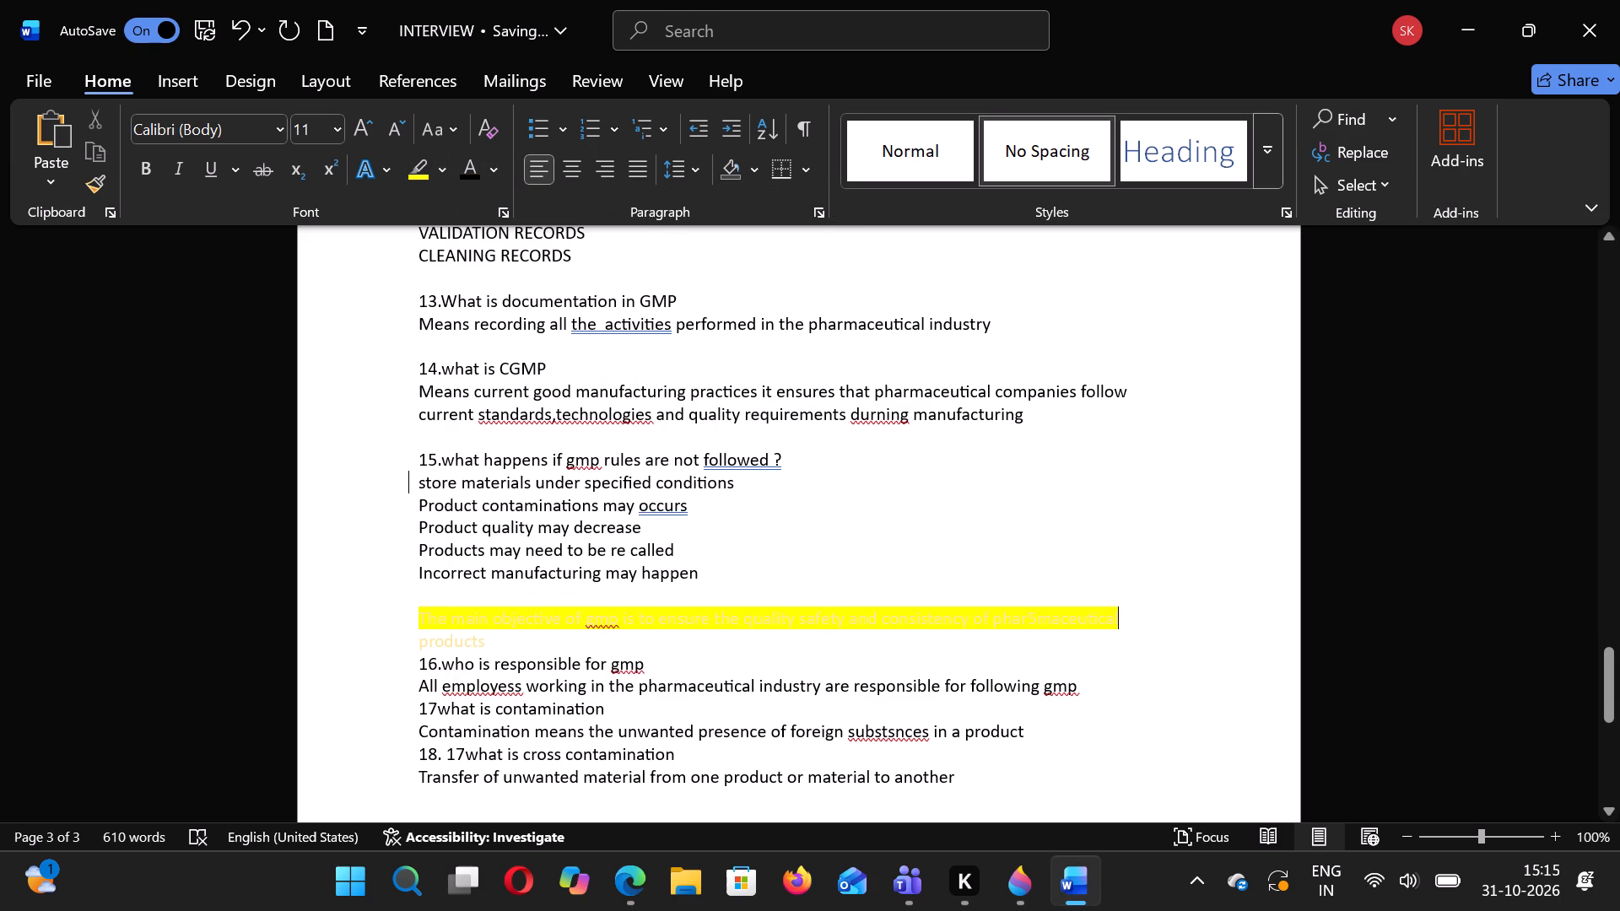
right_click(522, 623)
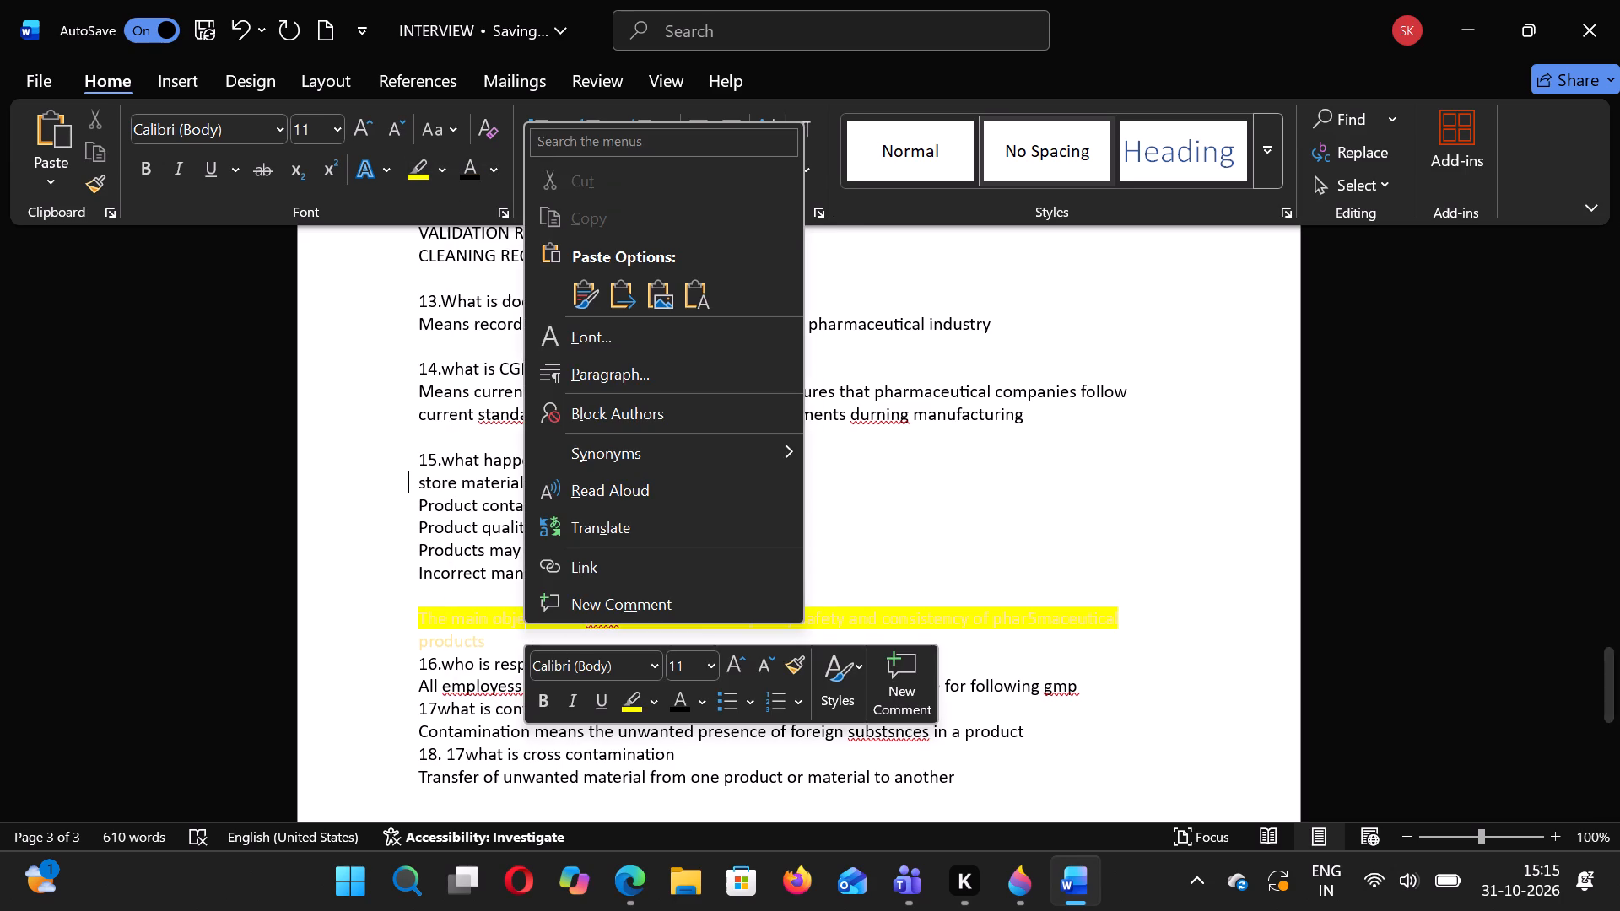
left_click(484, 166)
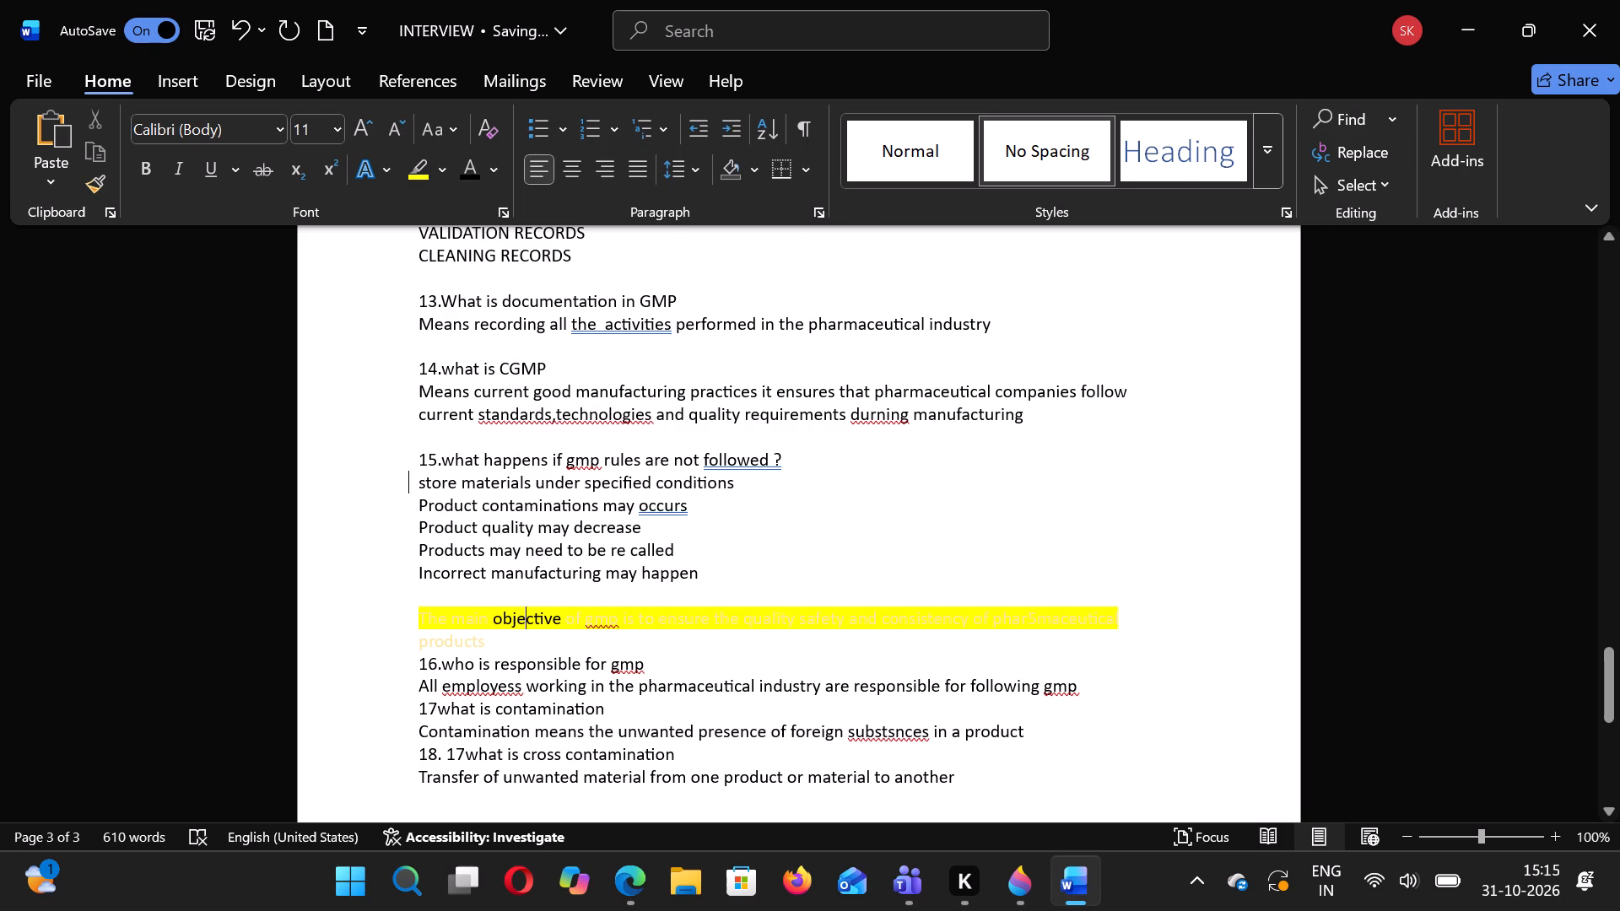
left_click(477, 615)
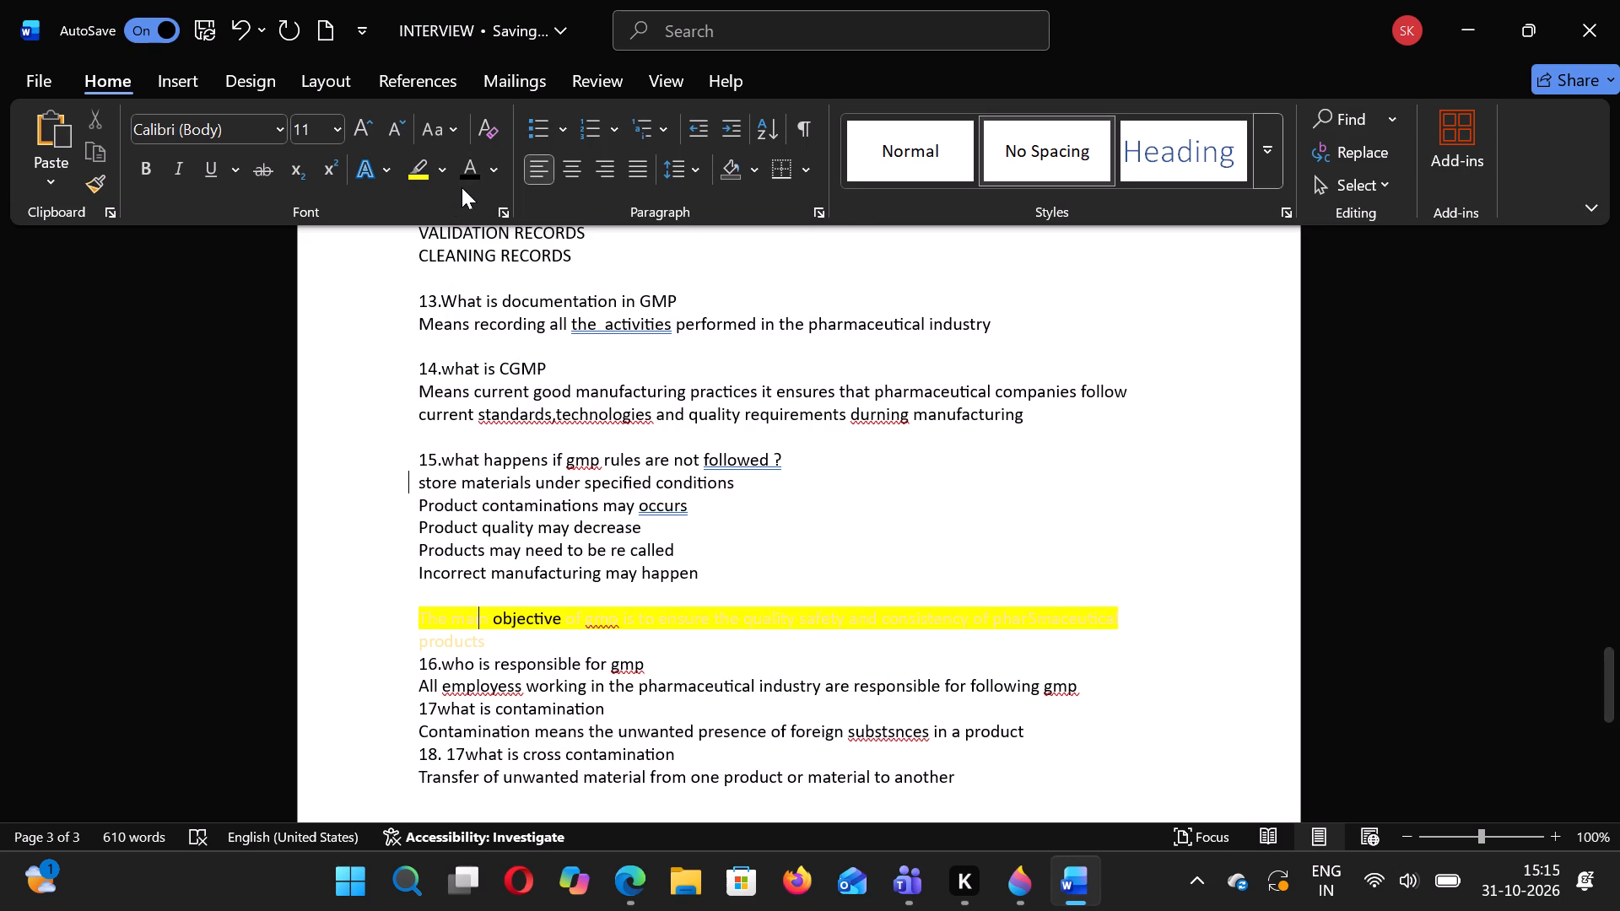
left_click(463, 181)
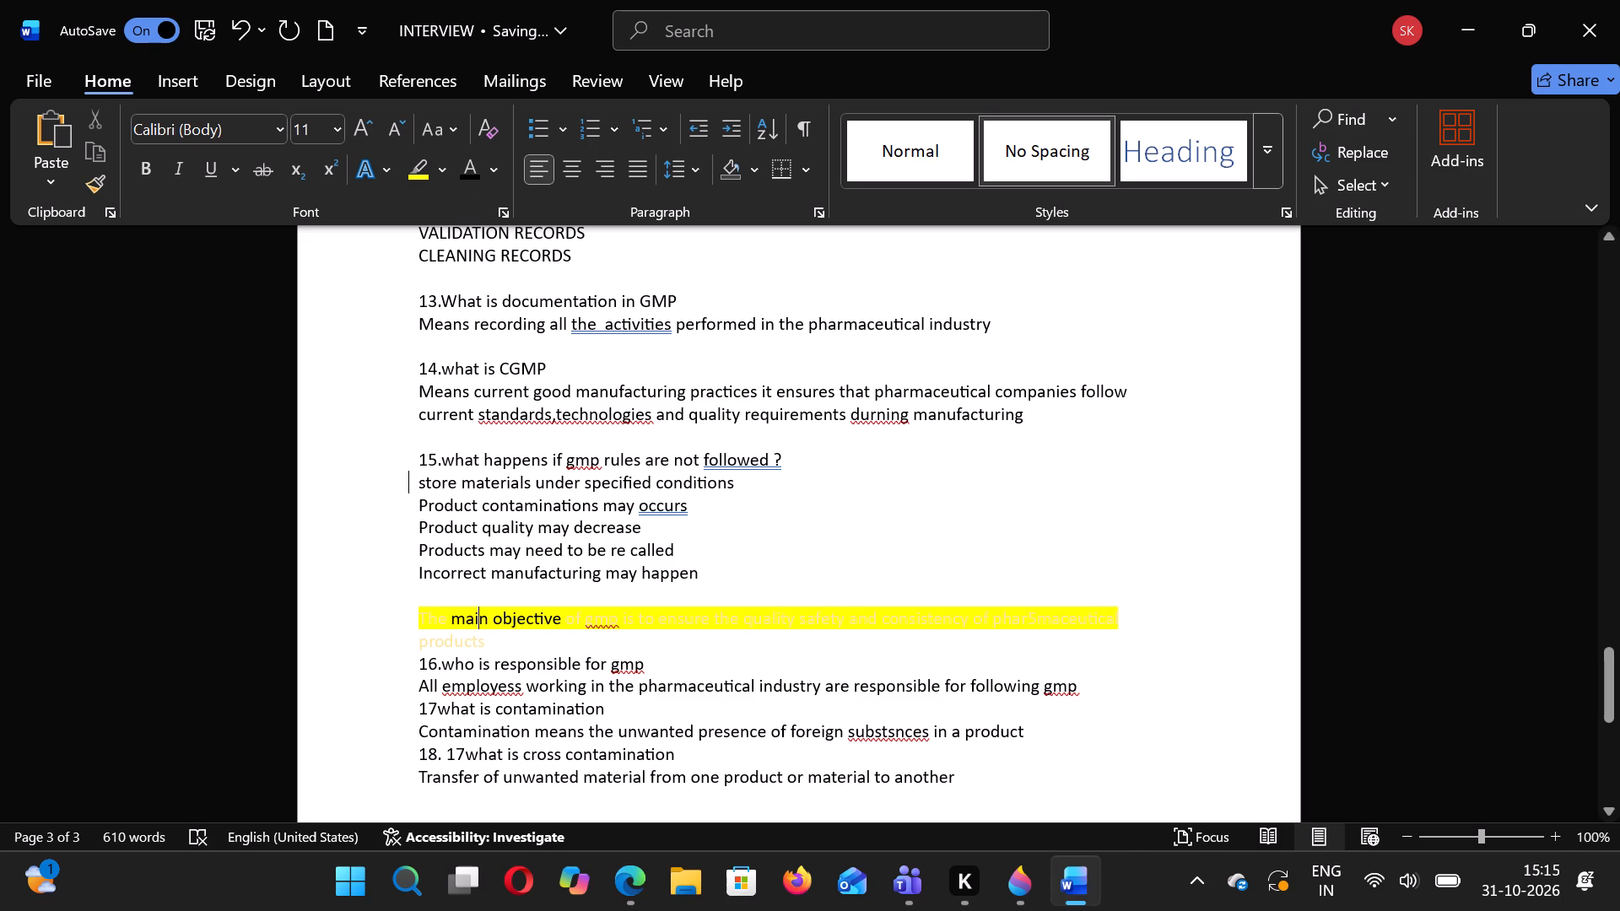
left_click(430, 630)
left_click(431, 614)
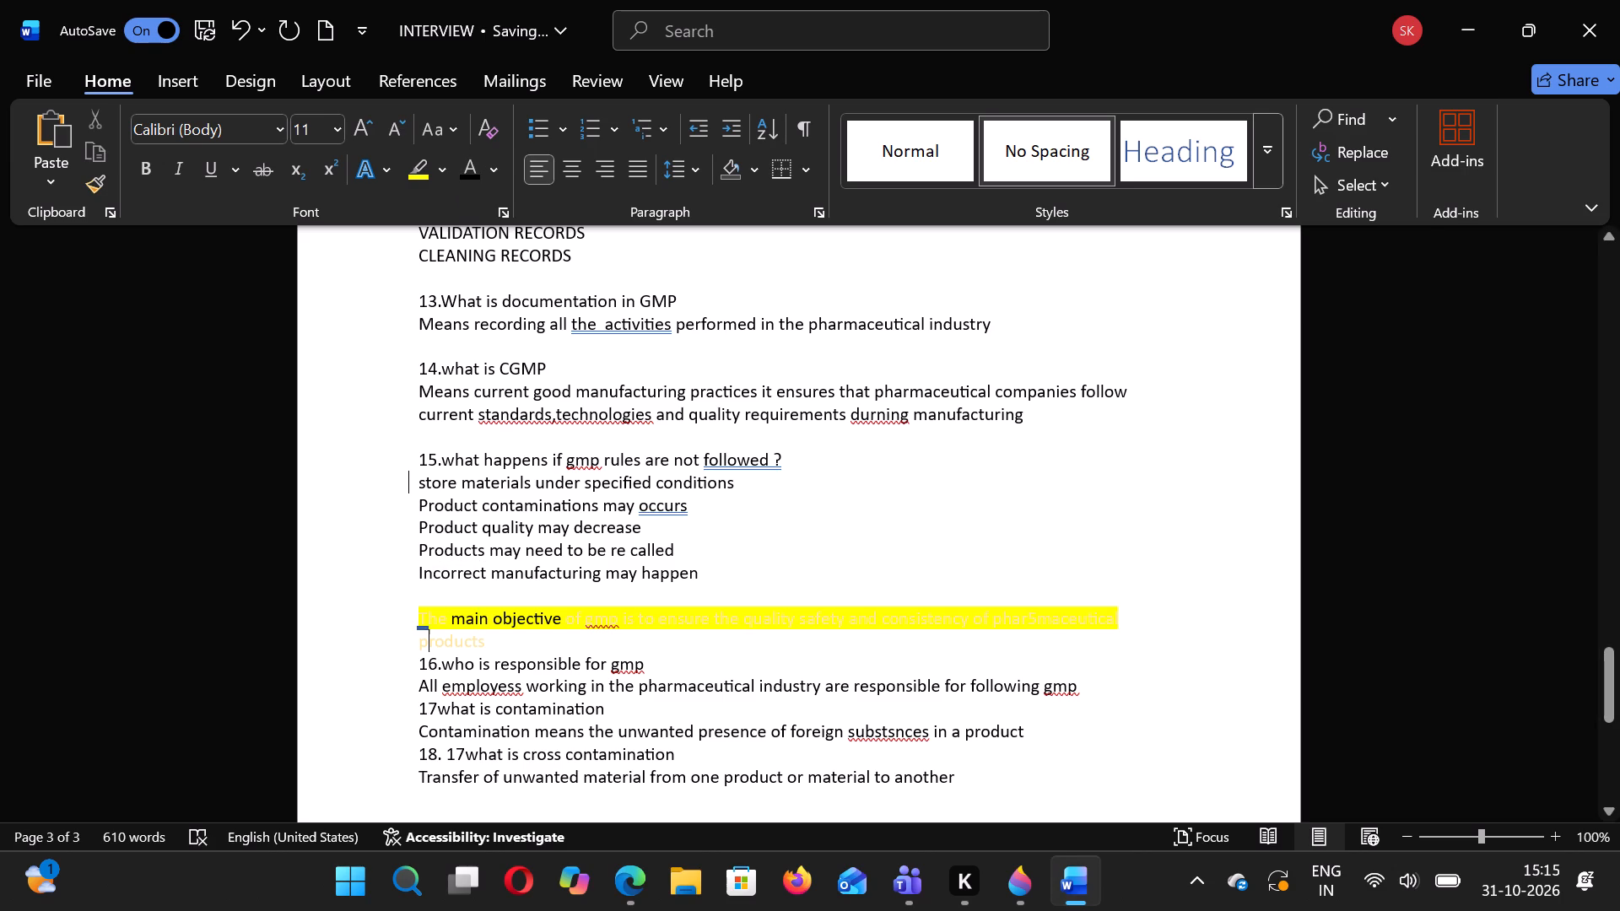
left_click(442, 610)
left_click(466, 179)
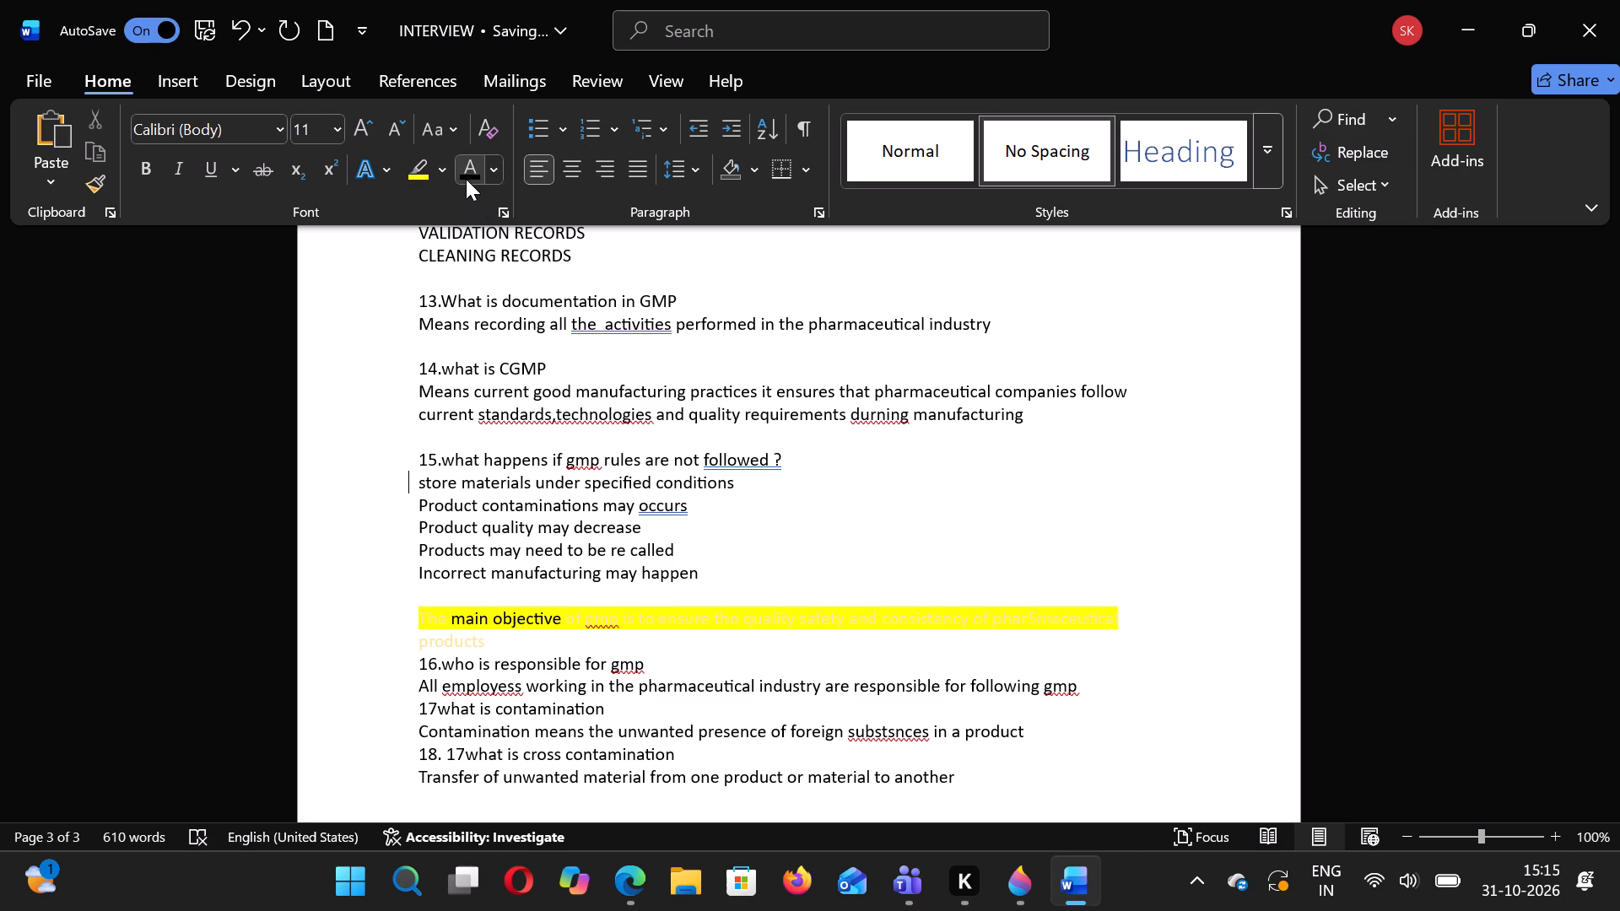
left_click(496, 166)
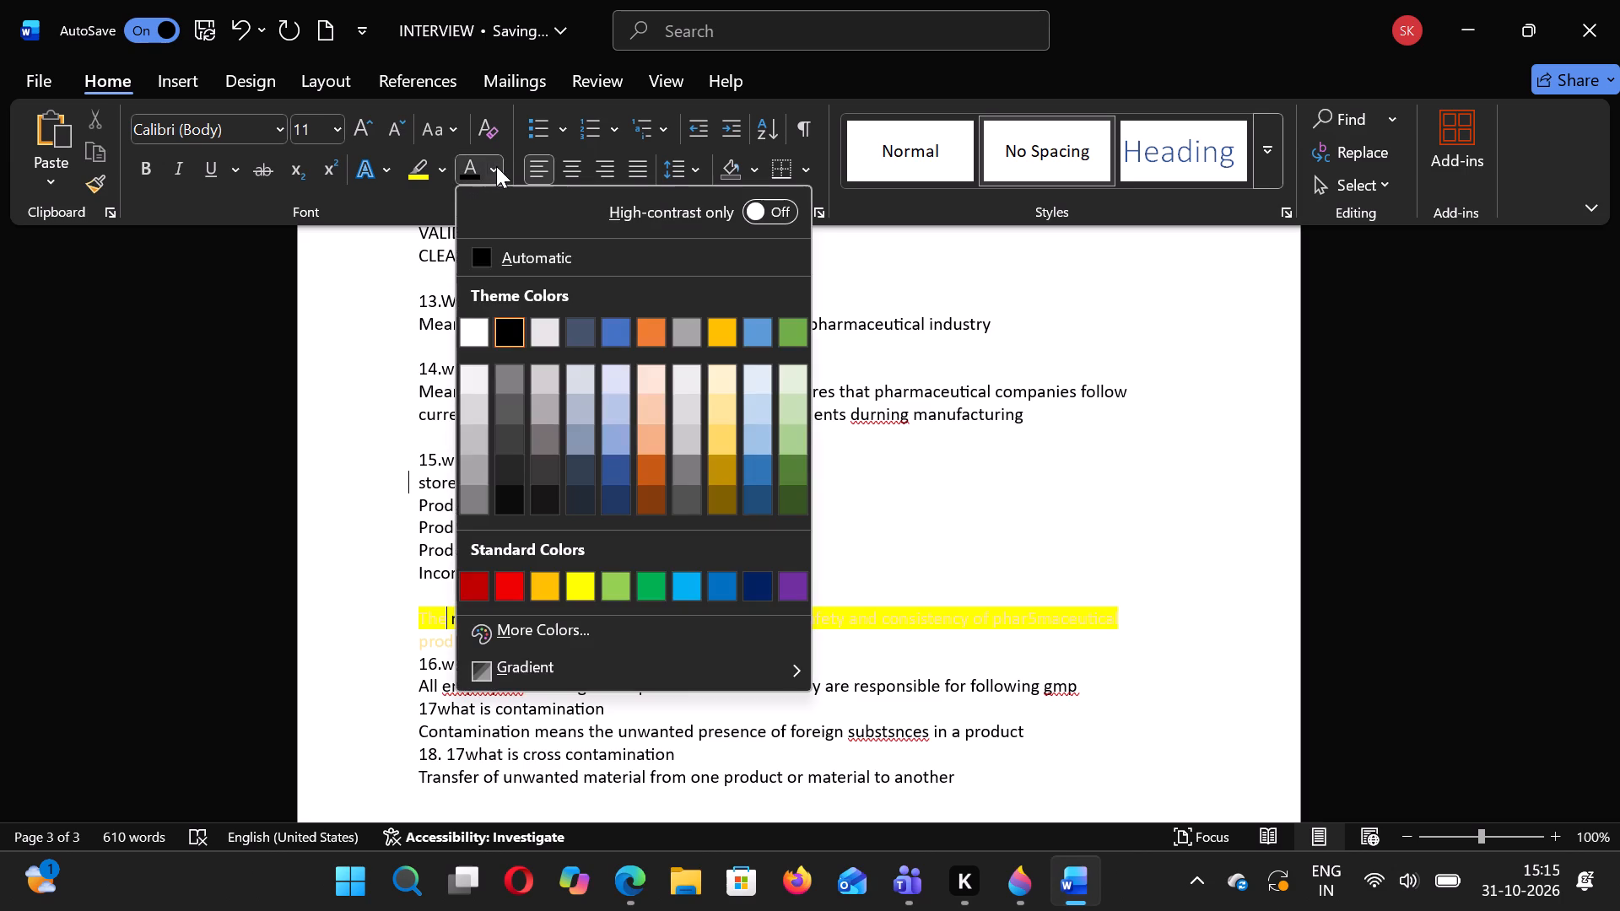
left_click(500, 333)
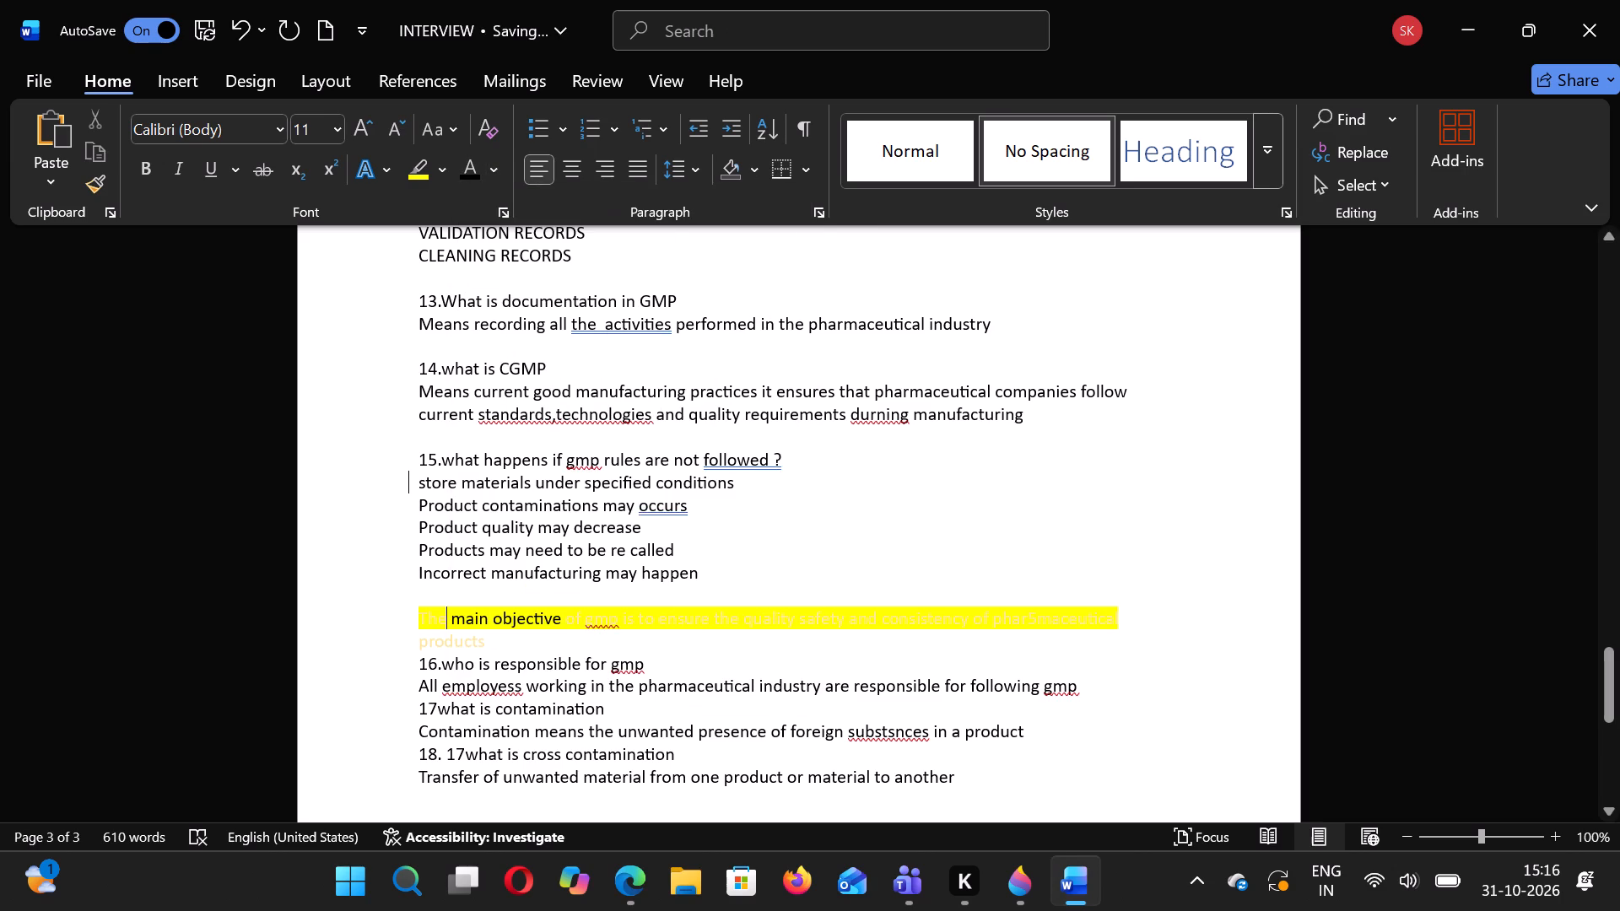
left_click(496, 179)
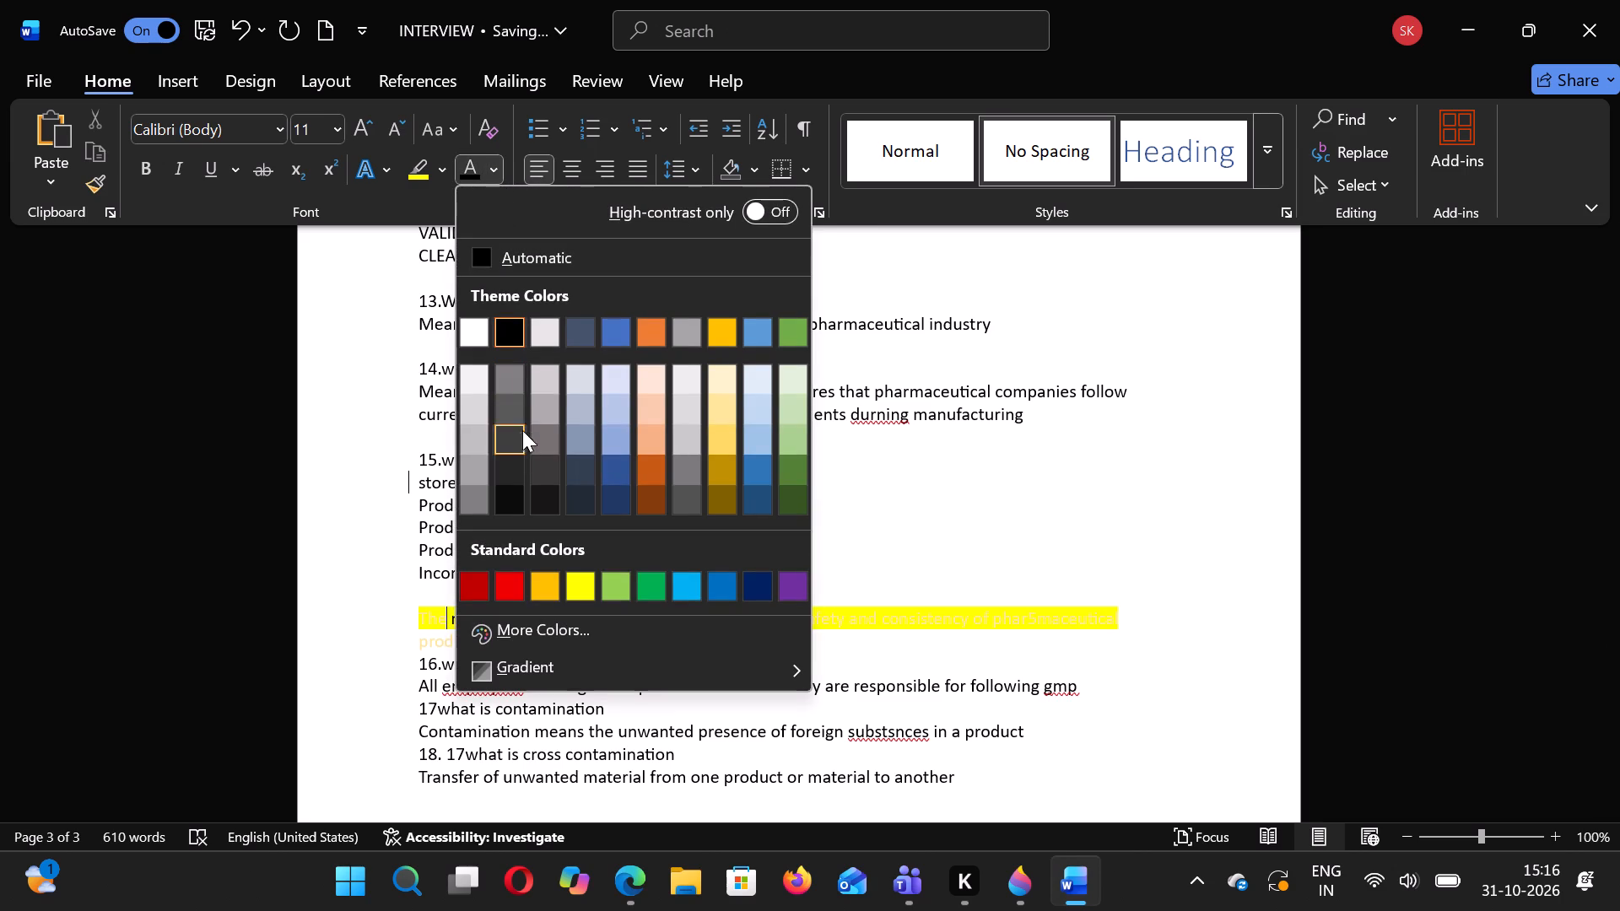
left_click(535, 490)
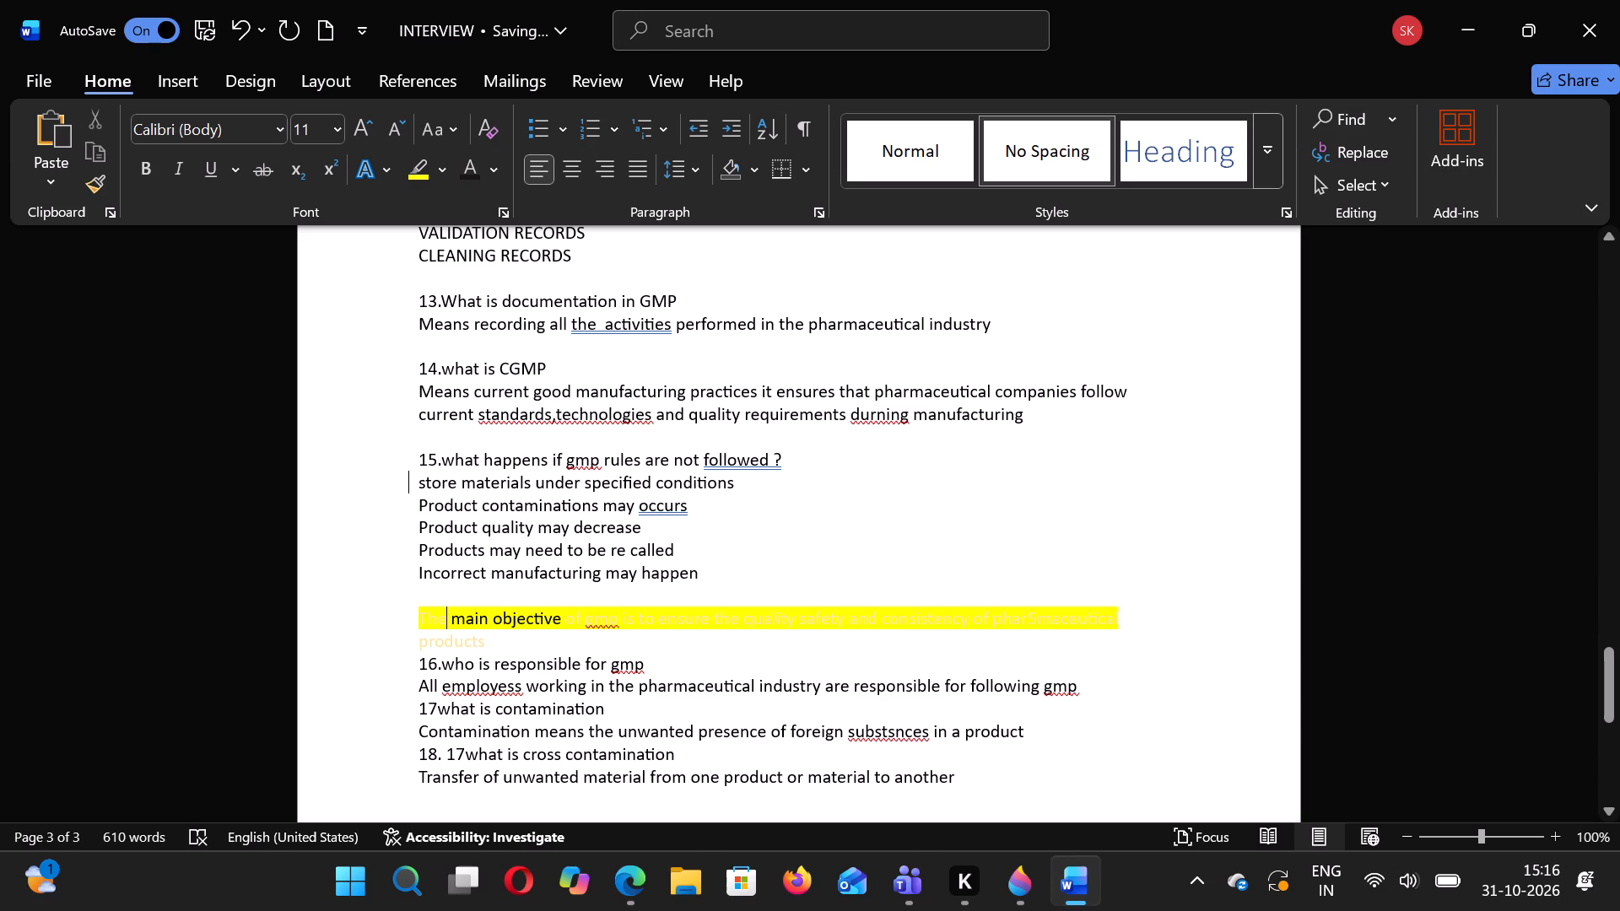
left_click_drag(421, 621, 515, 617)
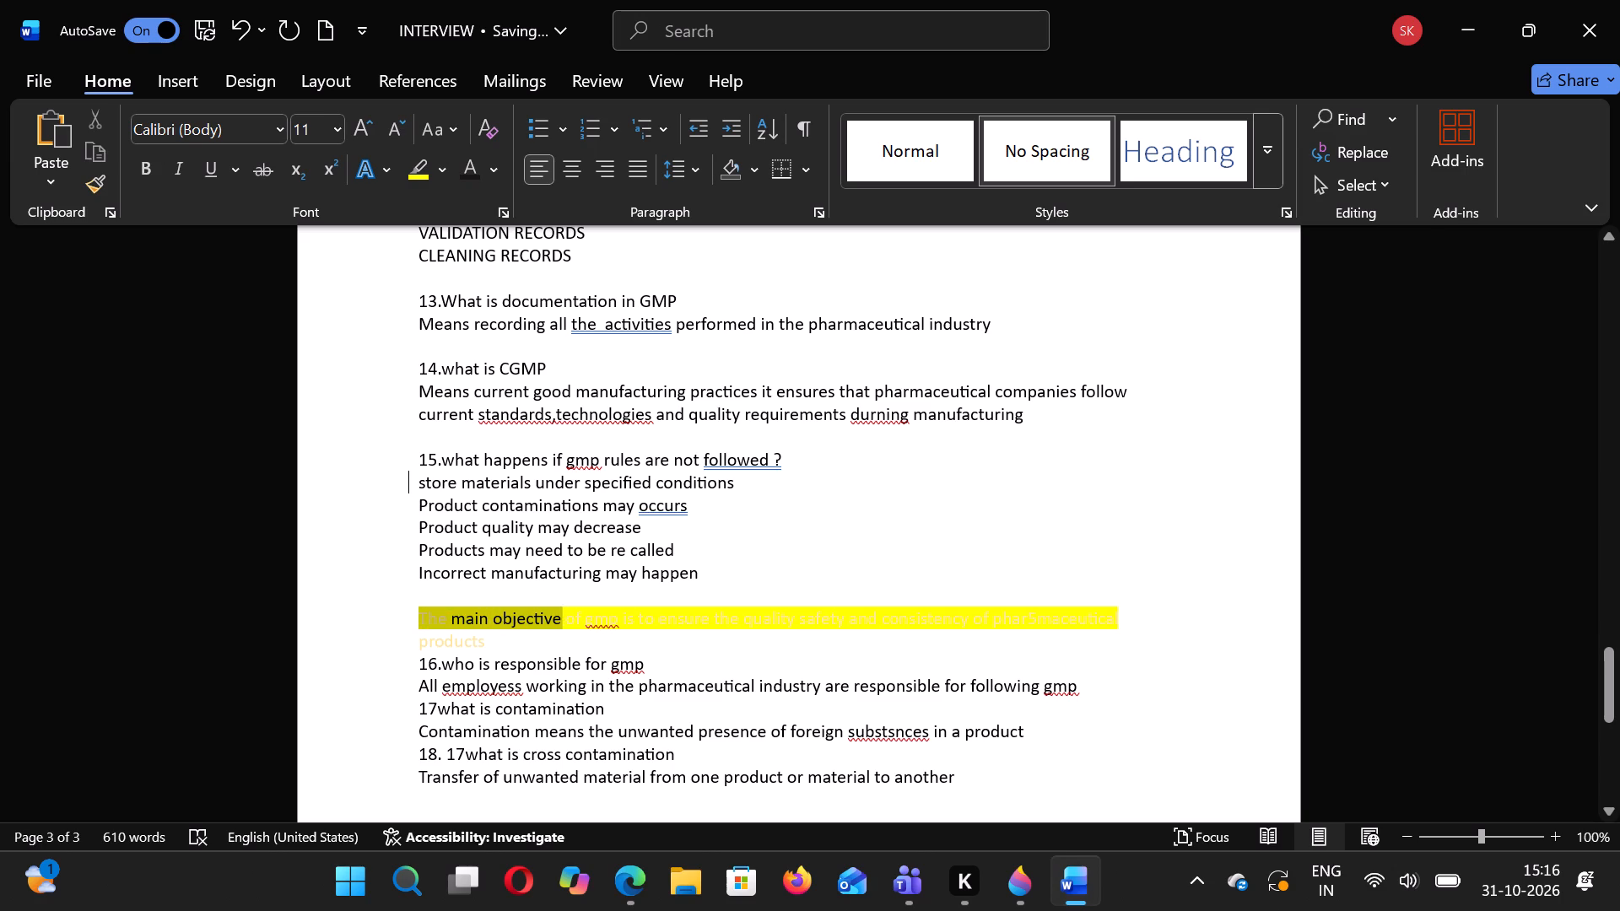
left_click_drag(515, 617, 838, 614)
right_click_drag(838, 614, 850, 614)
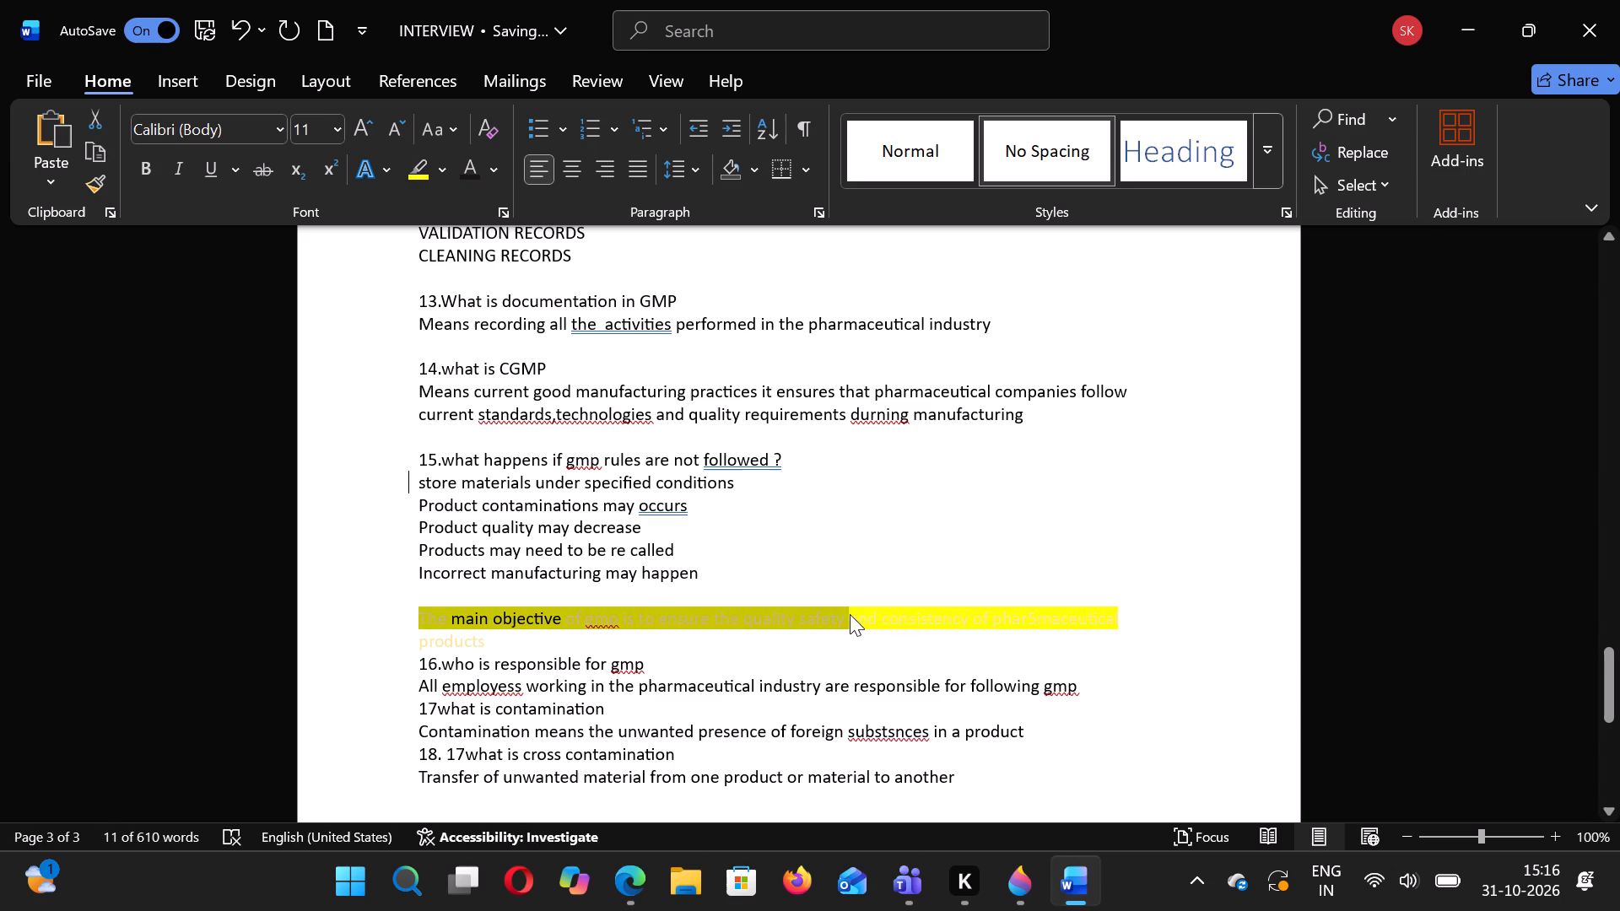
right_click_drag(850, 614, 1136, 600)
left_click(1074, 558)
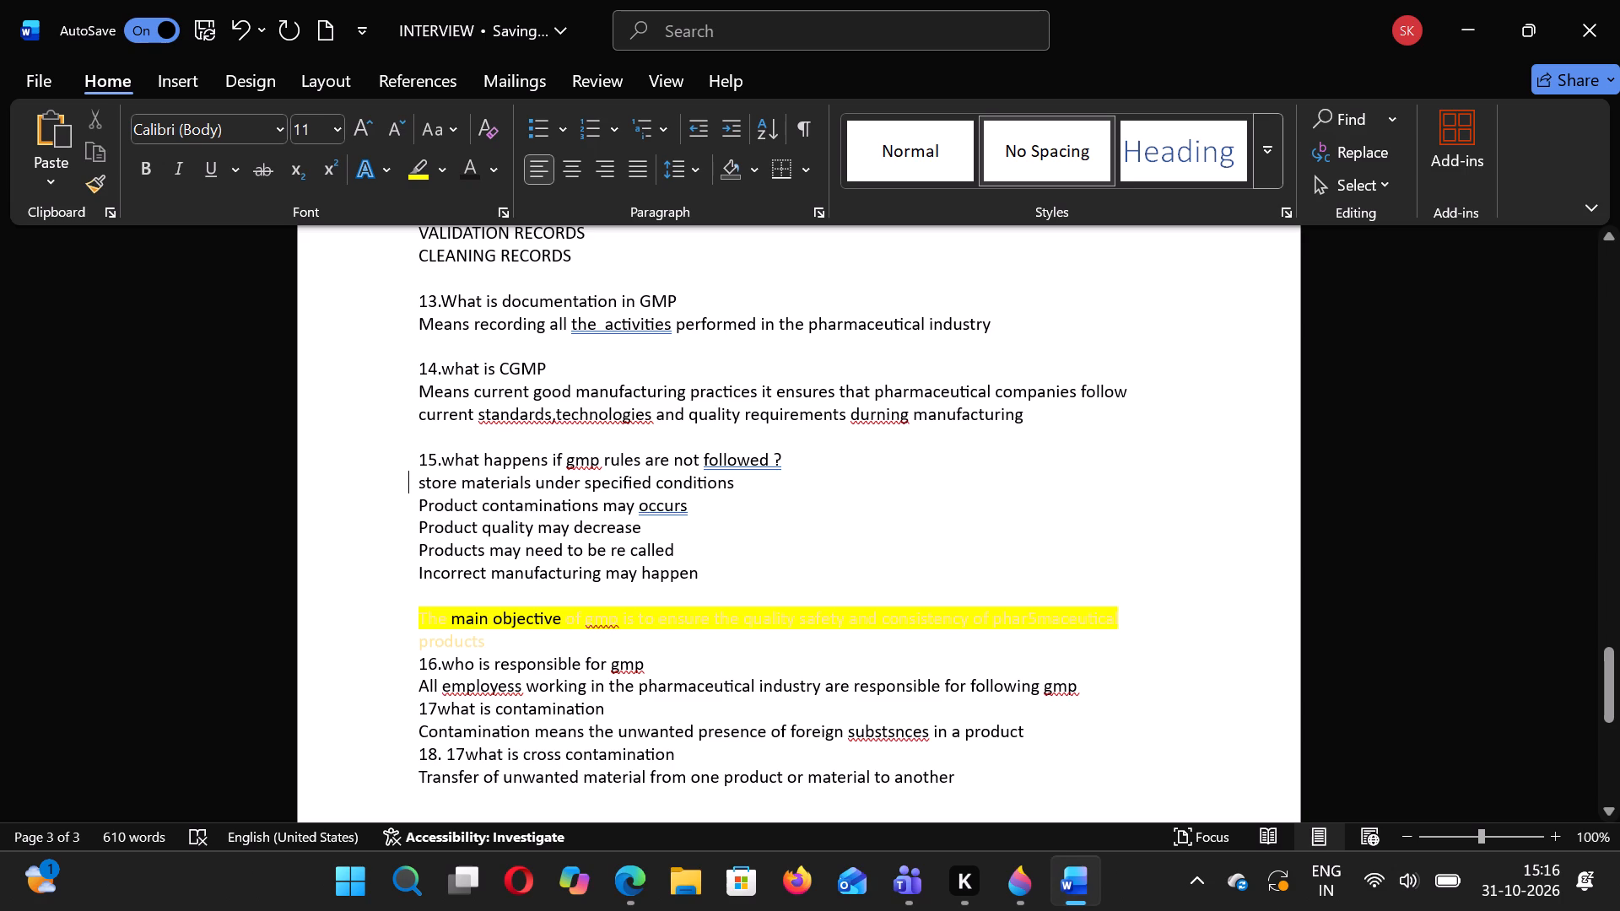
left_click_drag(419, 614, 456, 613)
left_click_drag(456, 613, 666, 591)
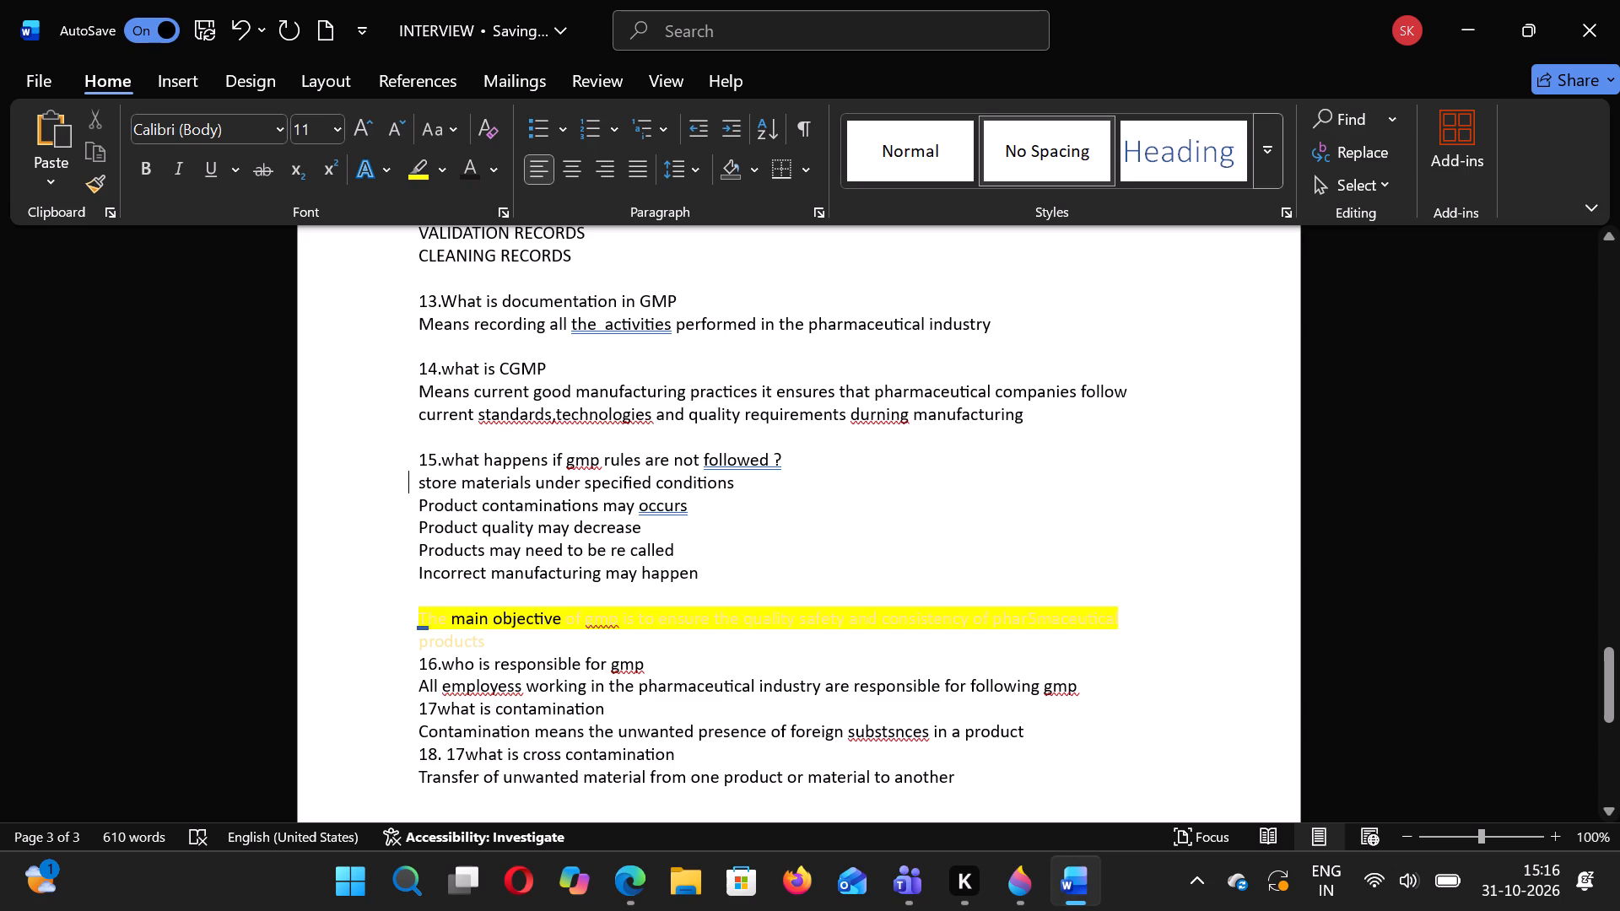
Colour the whole yellow-highlighted first line of the "The main objective of gmp" sentence black.
left_click_drag(418, 617, 891, 619)
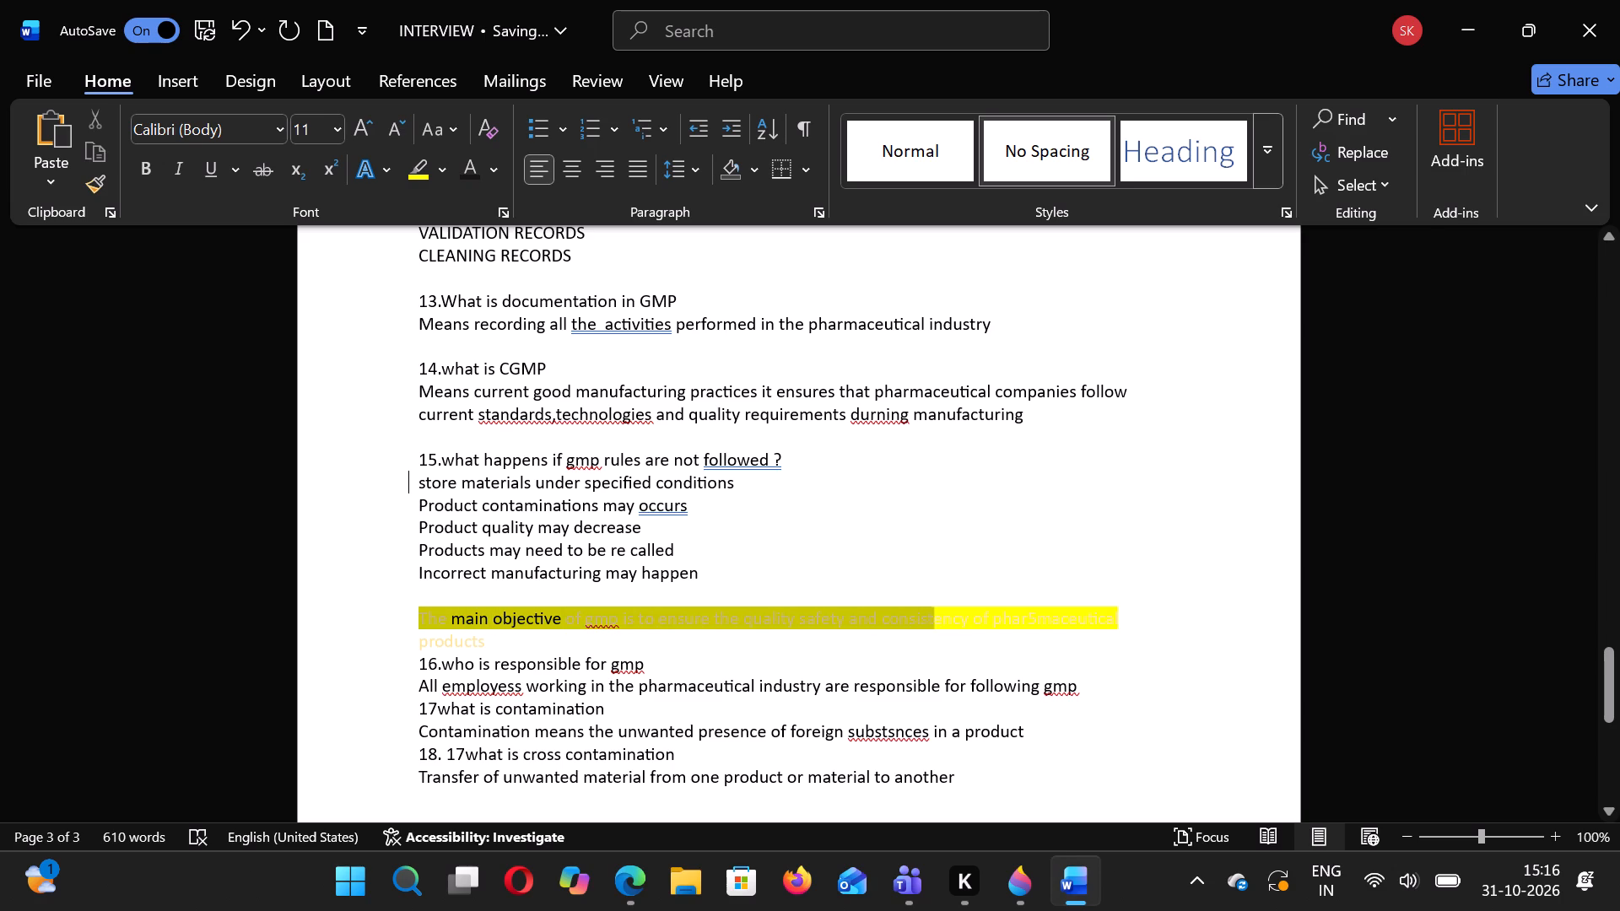
left_click_drag(891, 619, 1092, 617)
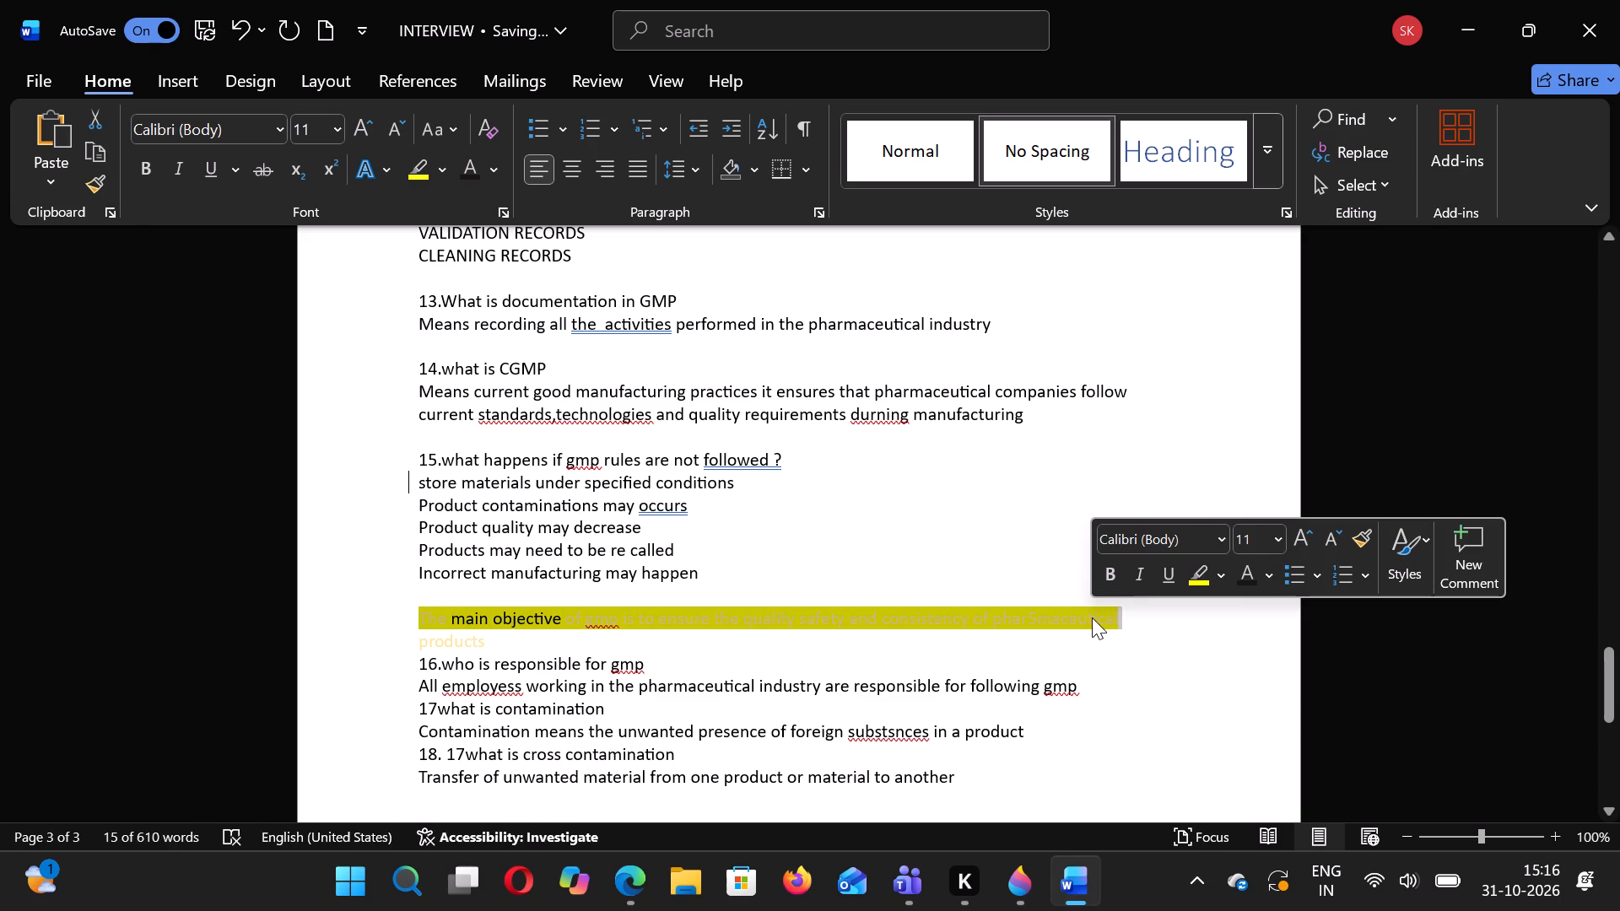
left_click(496, 176)
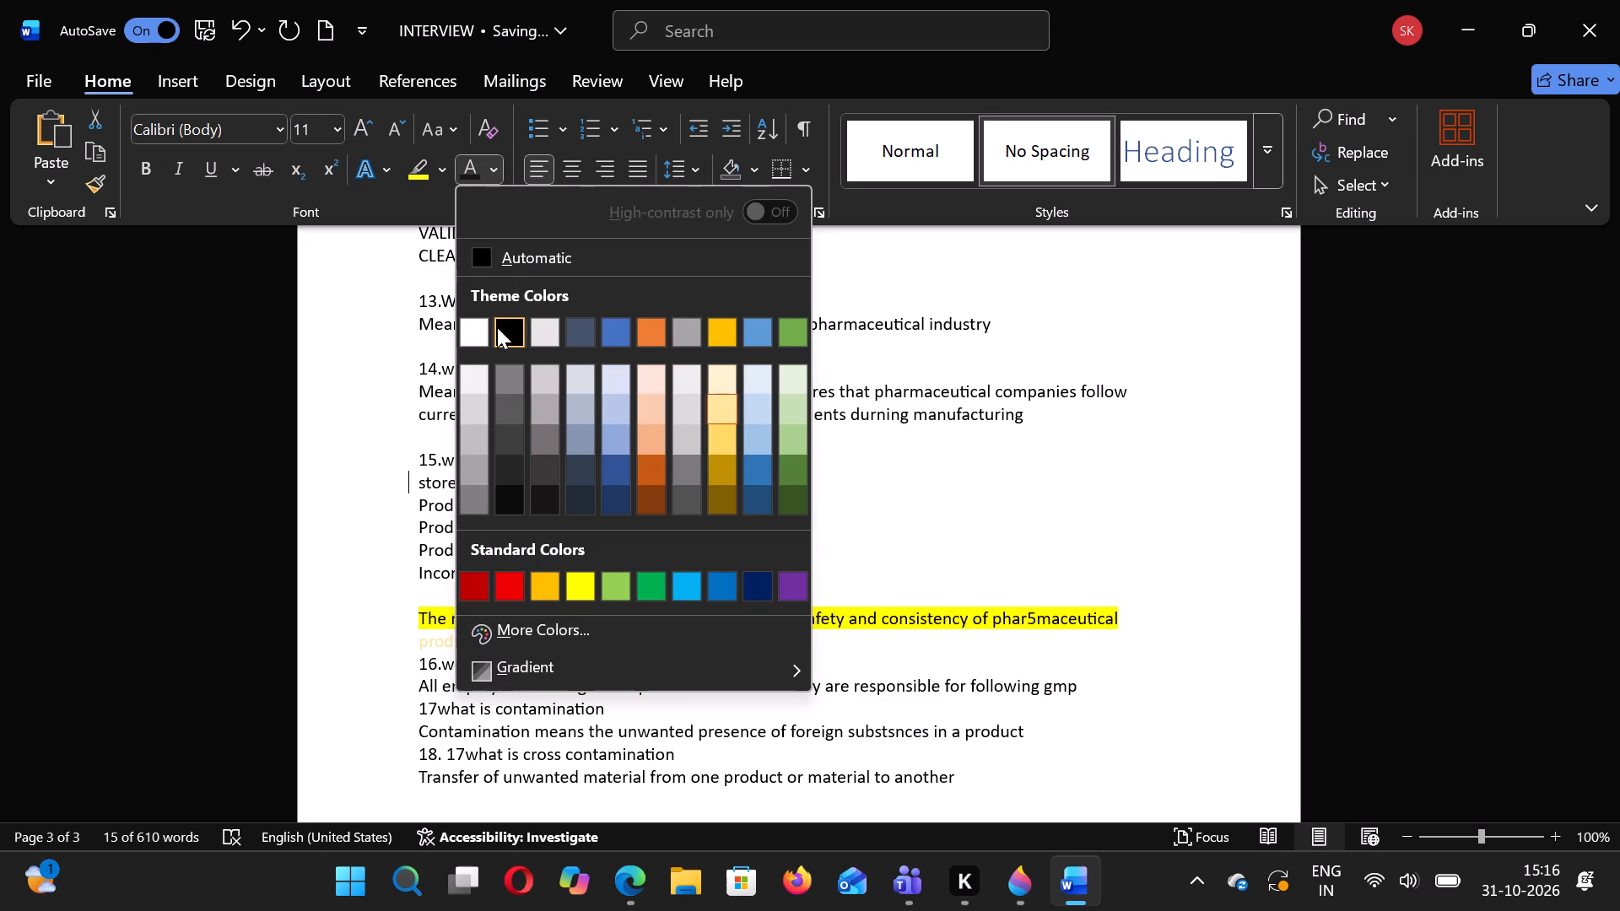
left_click(499, 323)
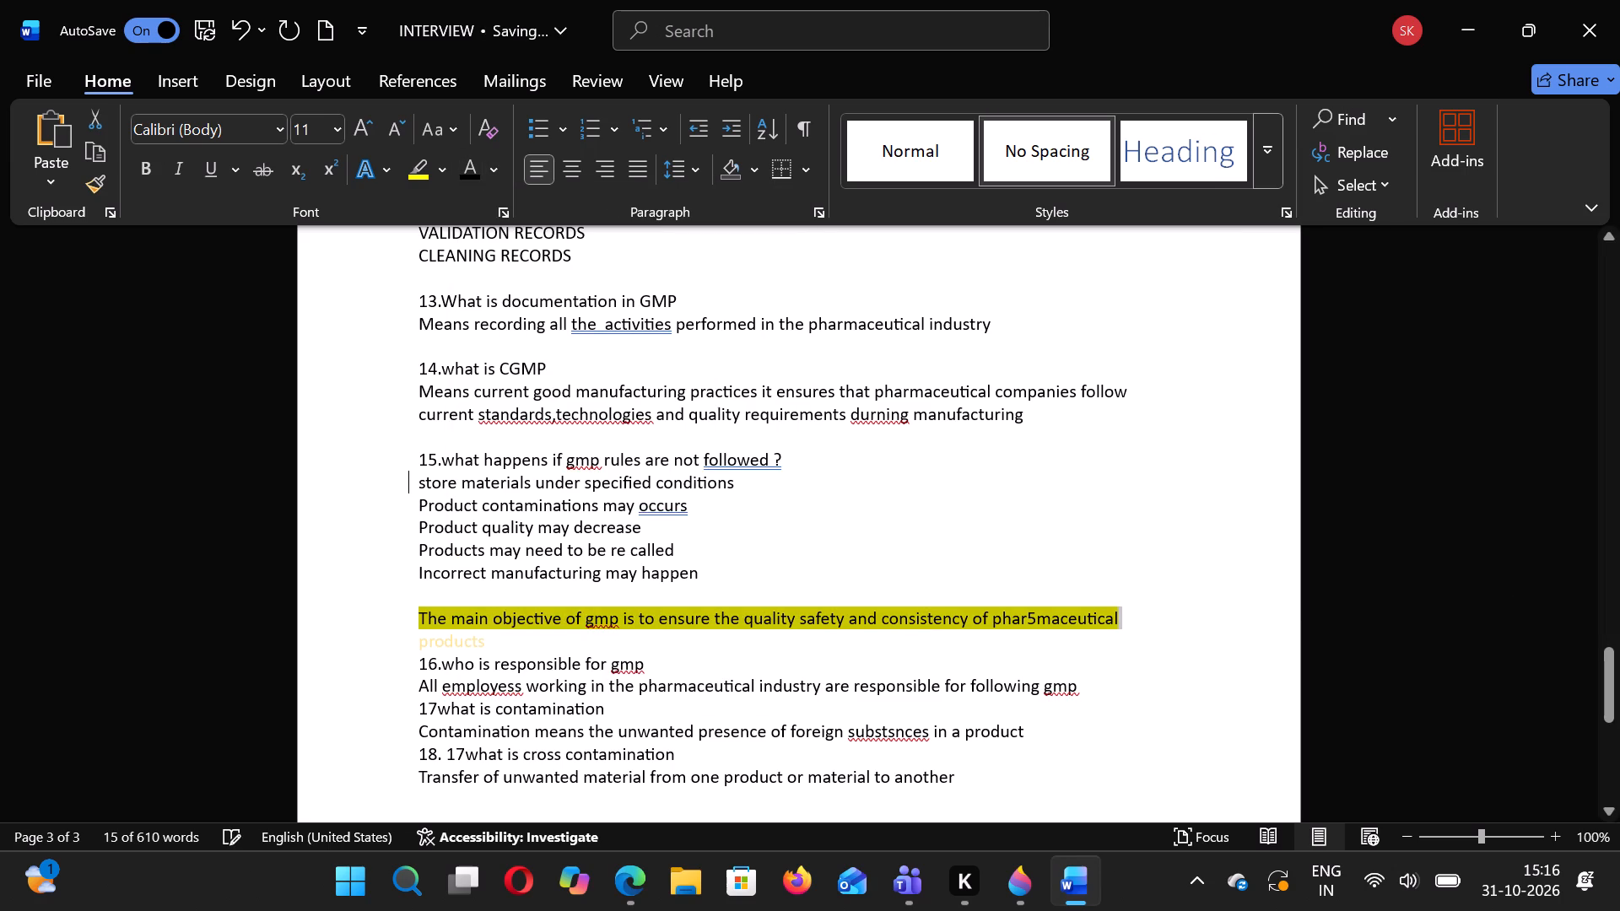
left_click(951, 477)
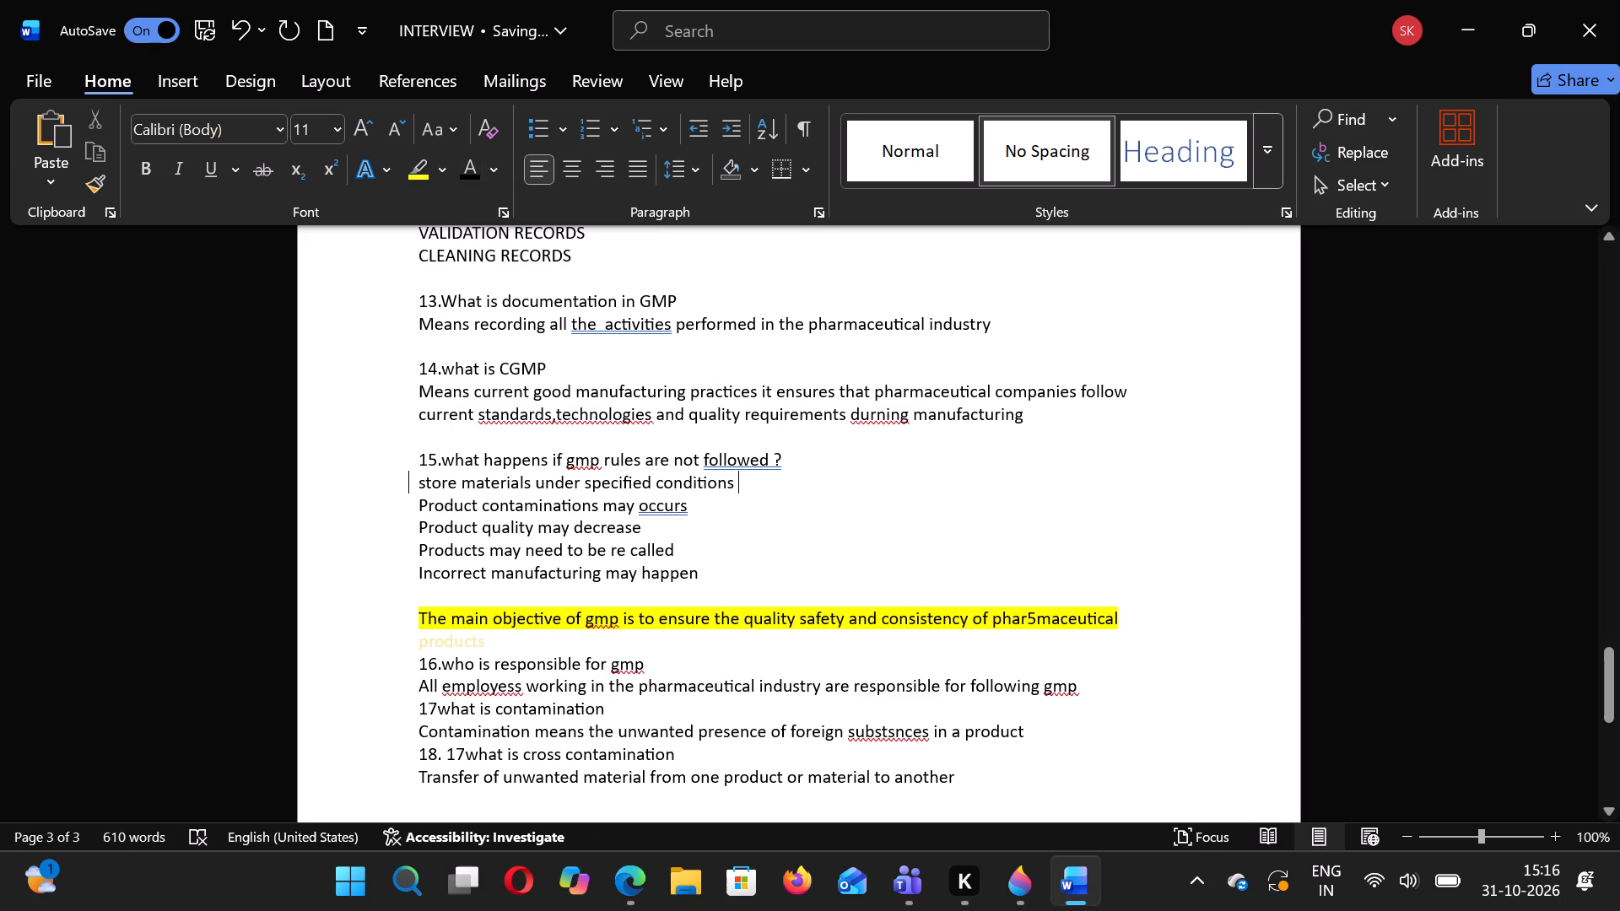
Delete the stray 5 from "phar5maceutical" in the highlighted sentence.
left_click(1034, 617)
key("BackSpace")
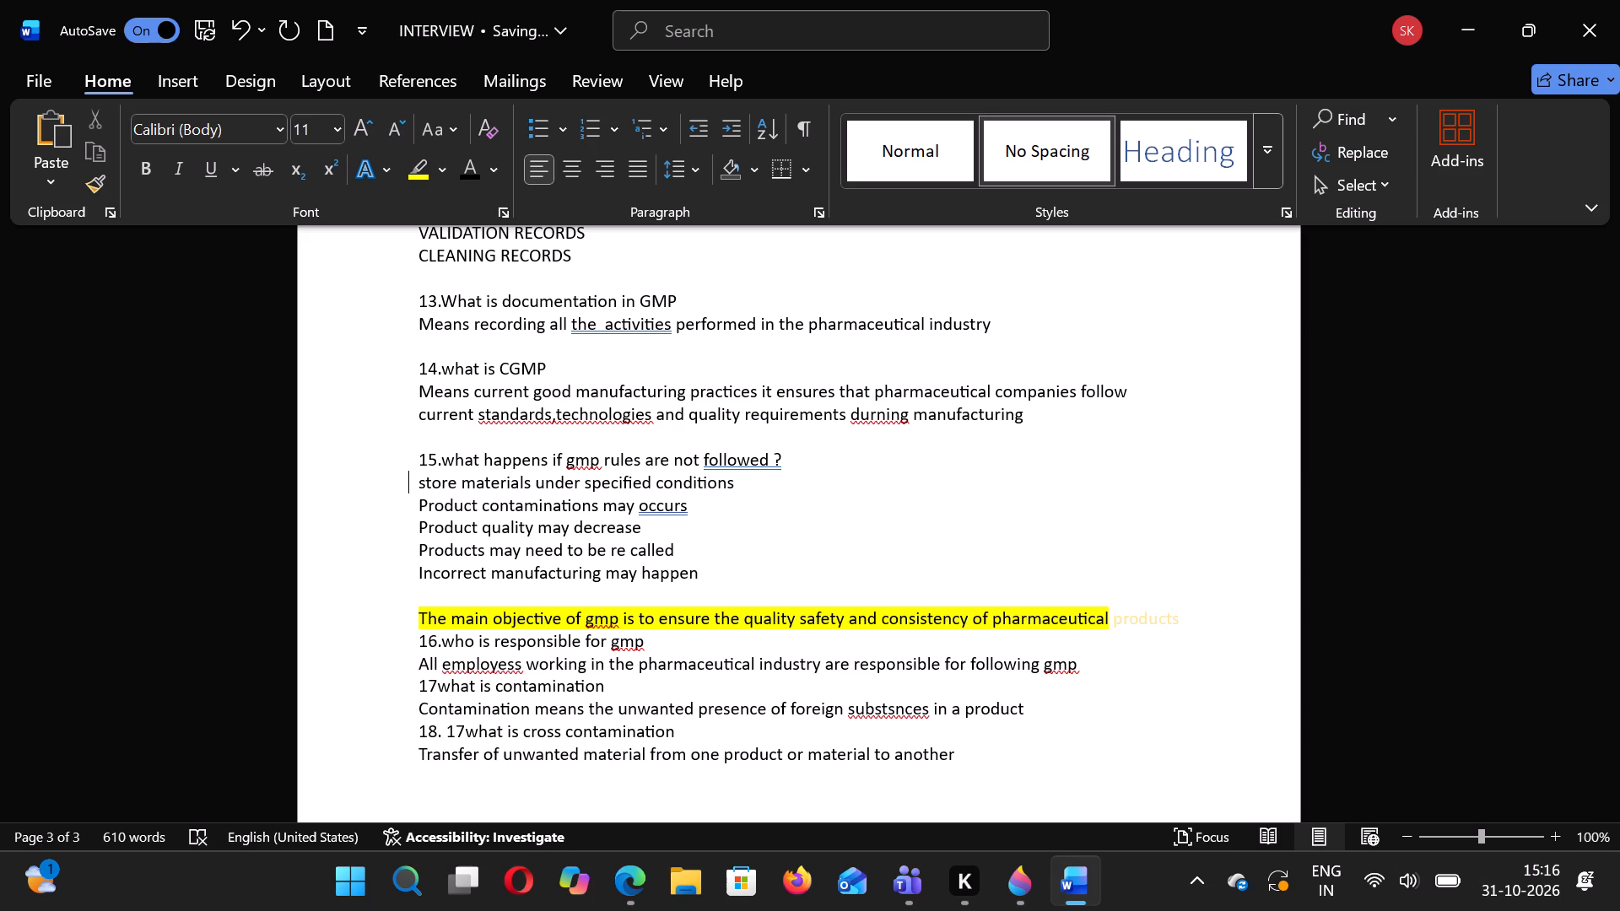
Colour the word "products" at the end of the main objective sentence black and highlight it in yellow.
left_click_drag(1175, 619, 1168, 623)
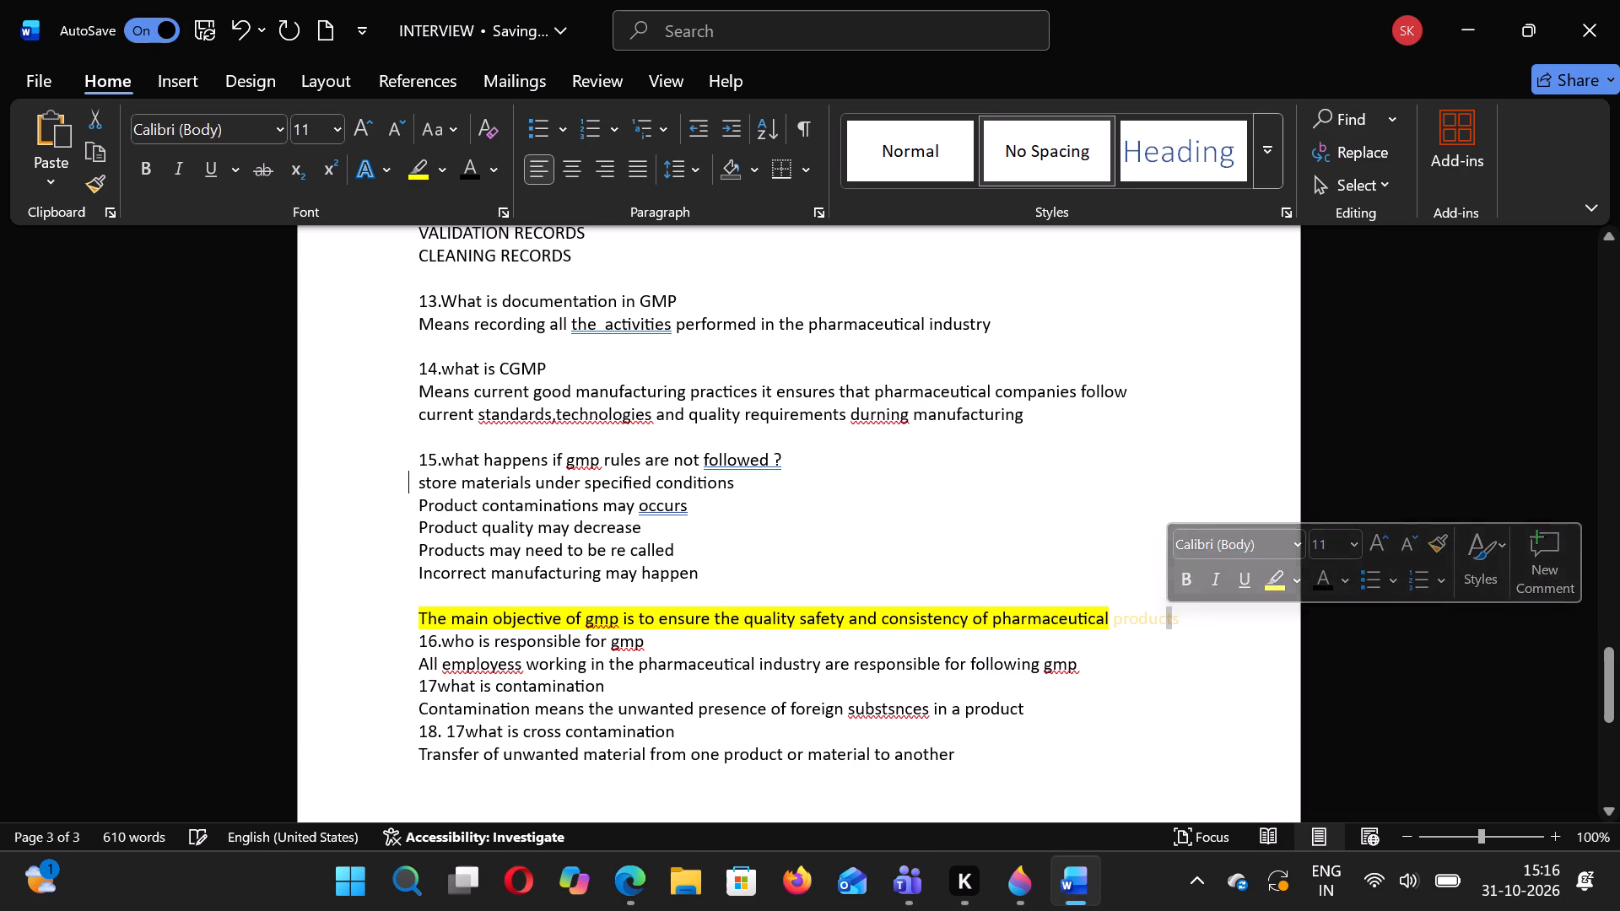
left_click_drag(1110, 623, 1191, 612)
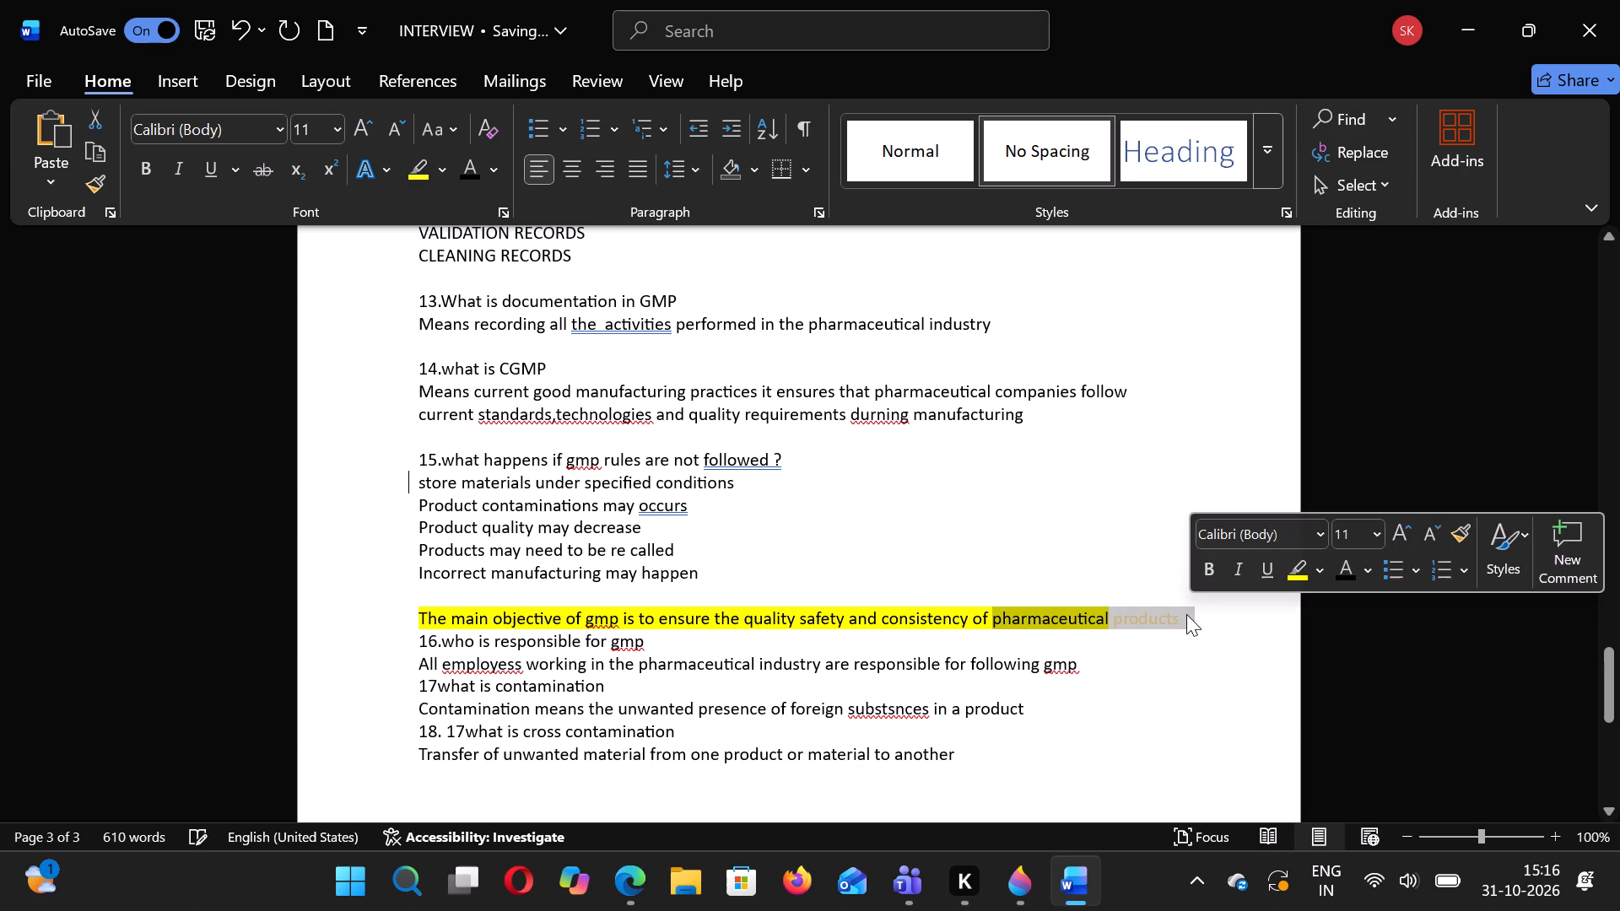
left_click(474, 166)
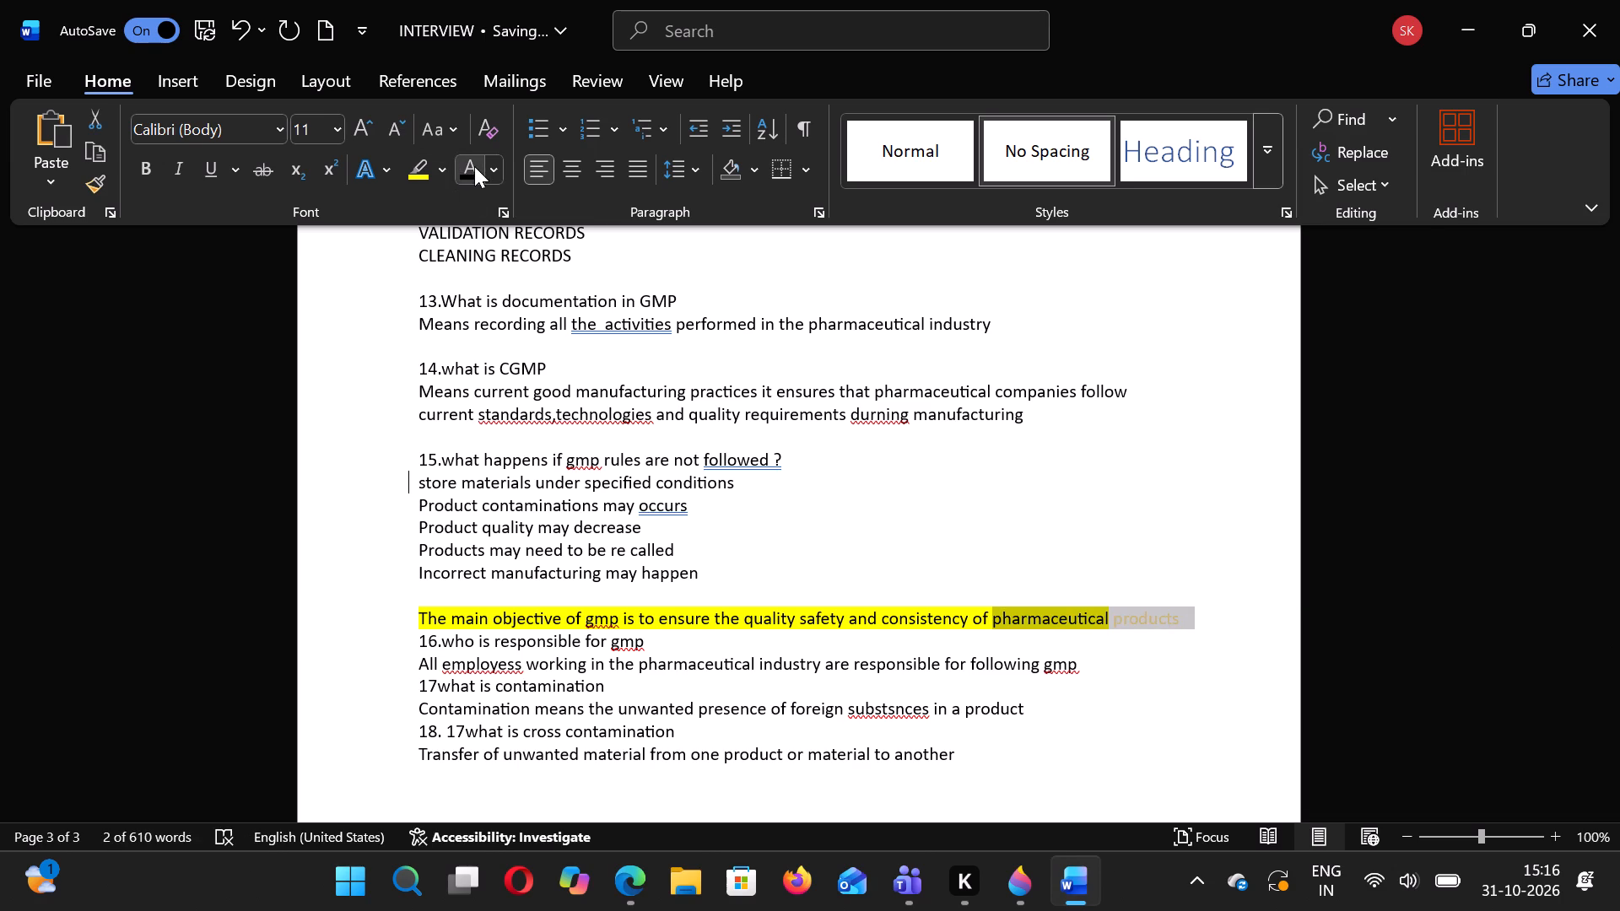
left_click(426, 172)
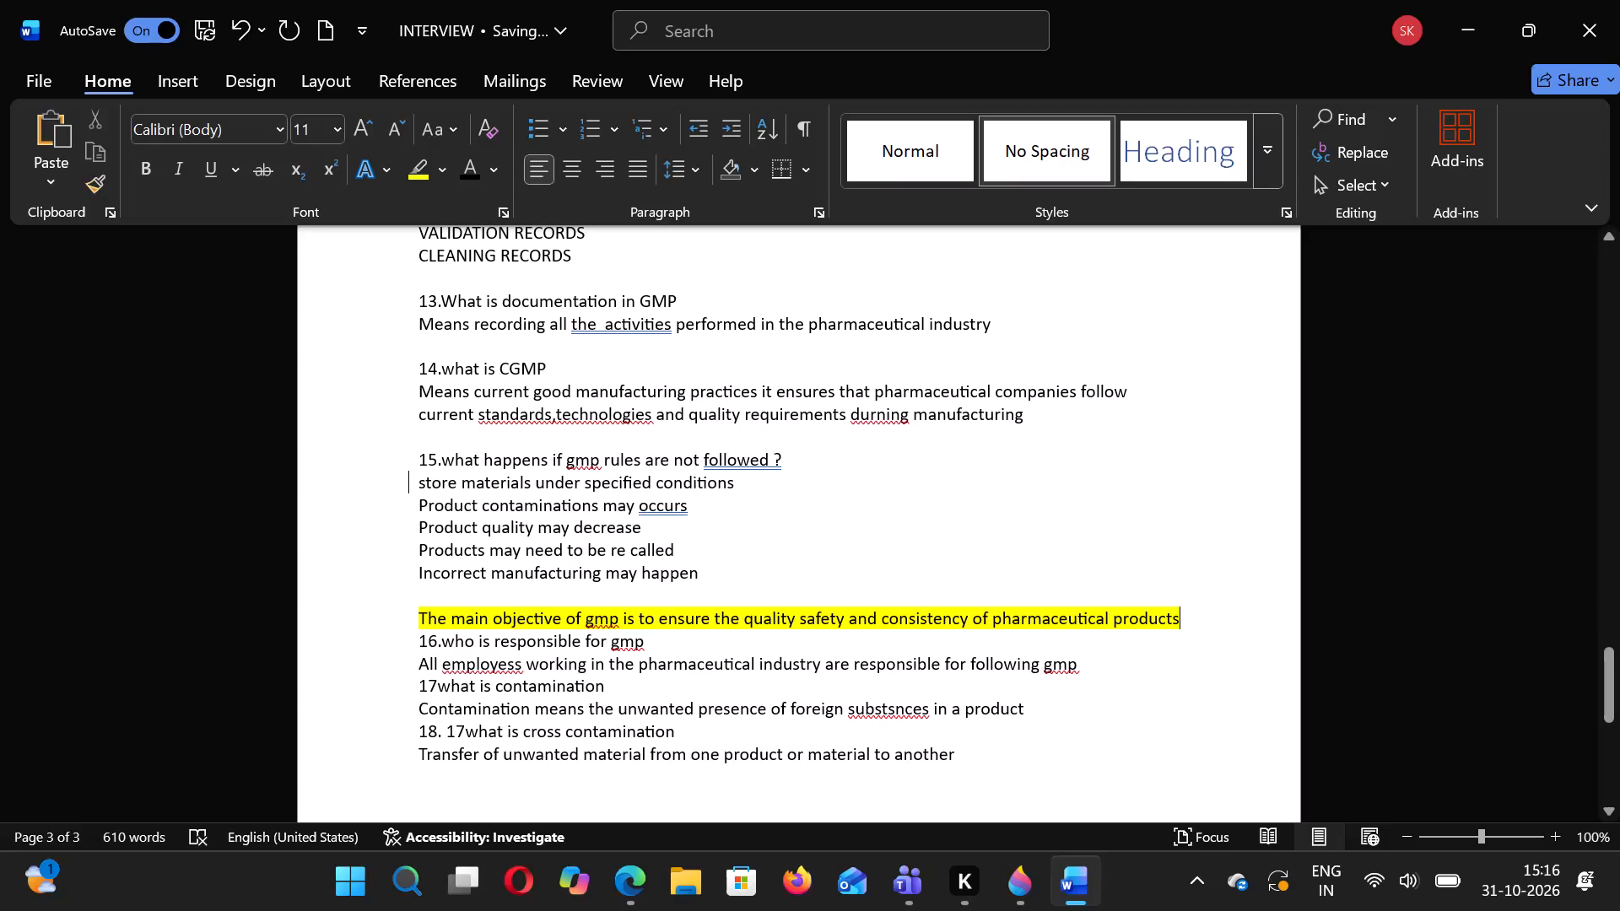
Replace "gmp" with "GMP" in the highlighted main objective sentence.
left_click(618, 621)
key("BackSpace")
key("BackSpace")
key("BackSpace")
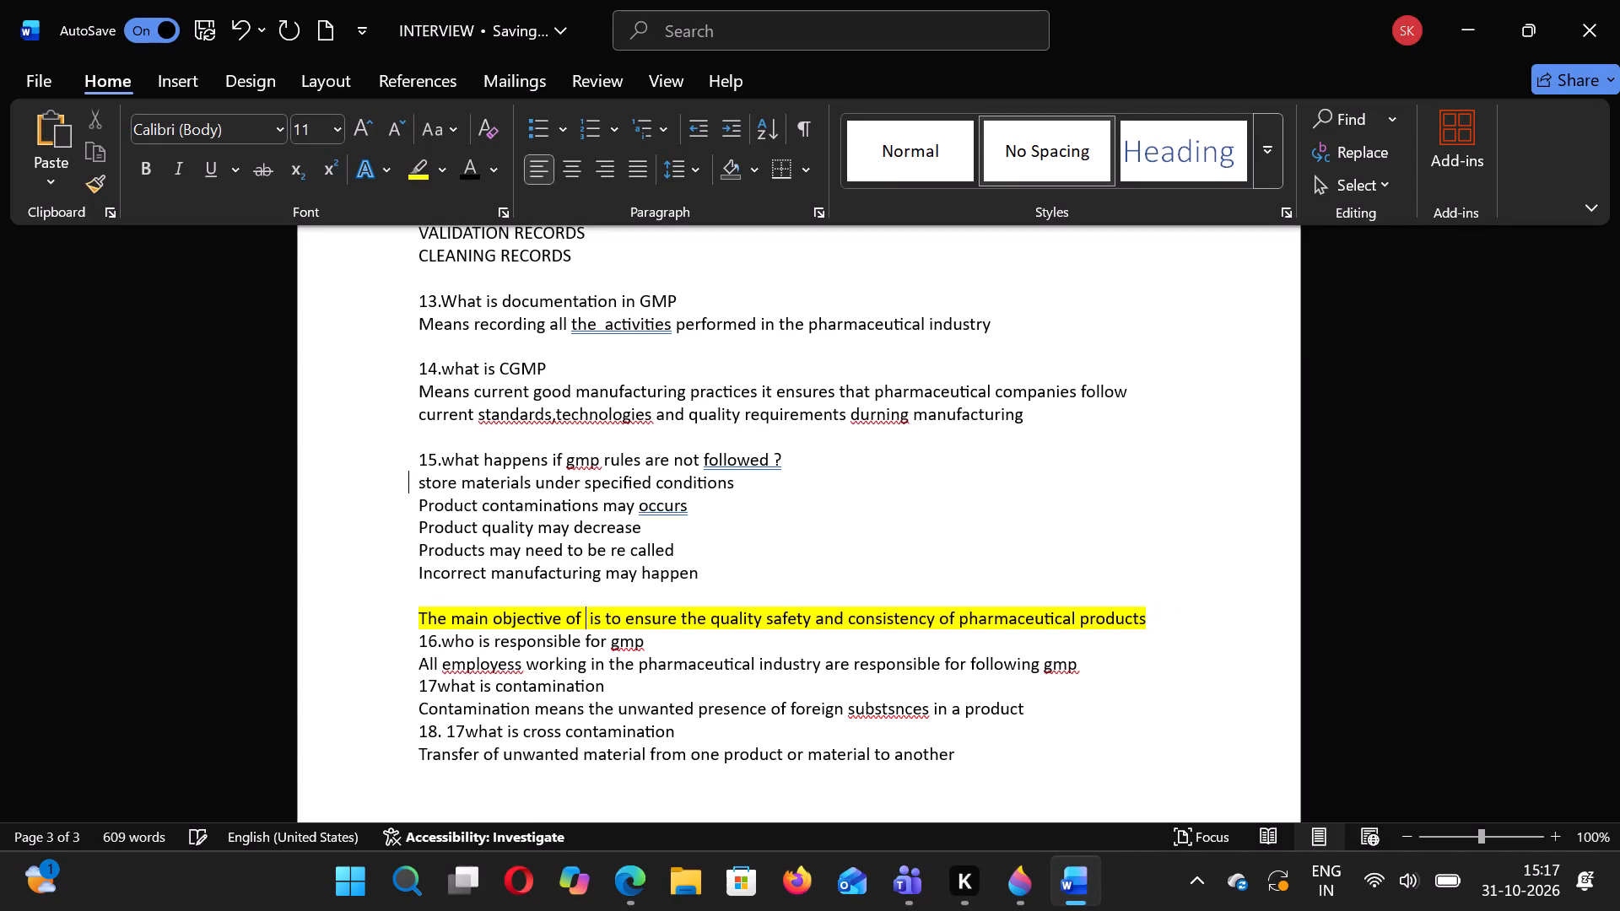
type("GMP")
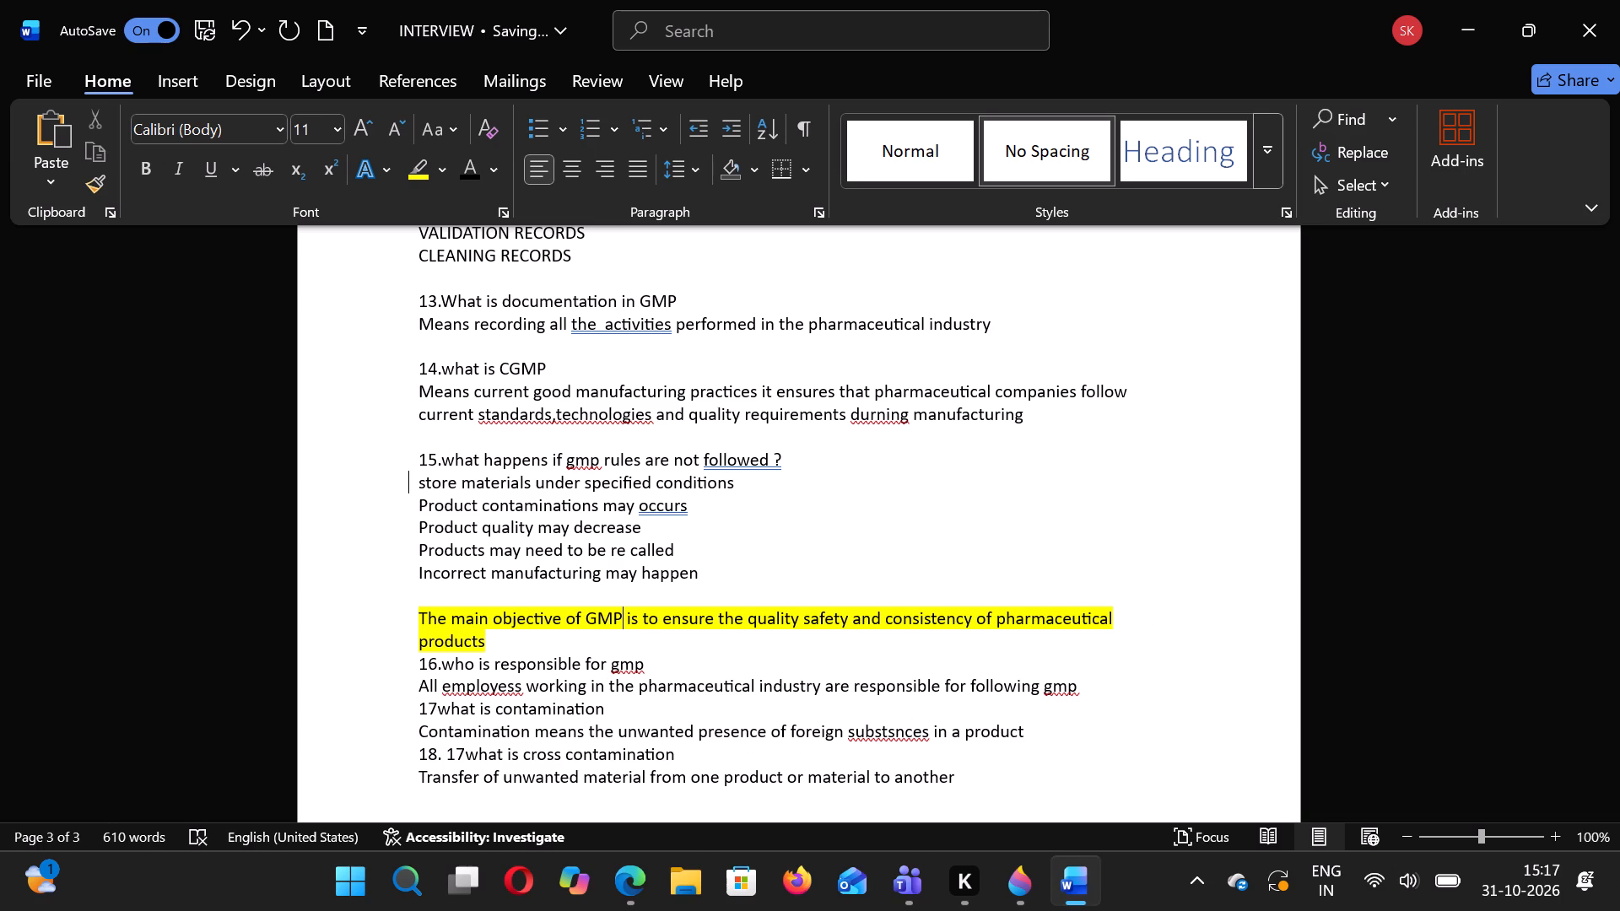
Delete the final "s" from "employess" in the answer to question 16.
left_click(516, 689)
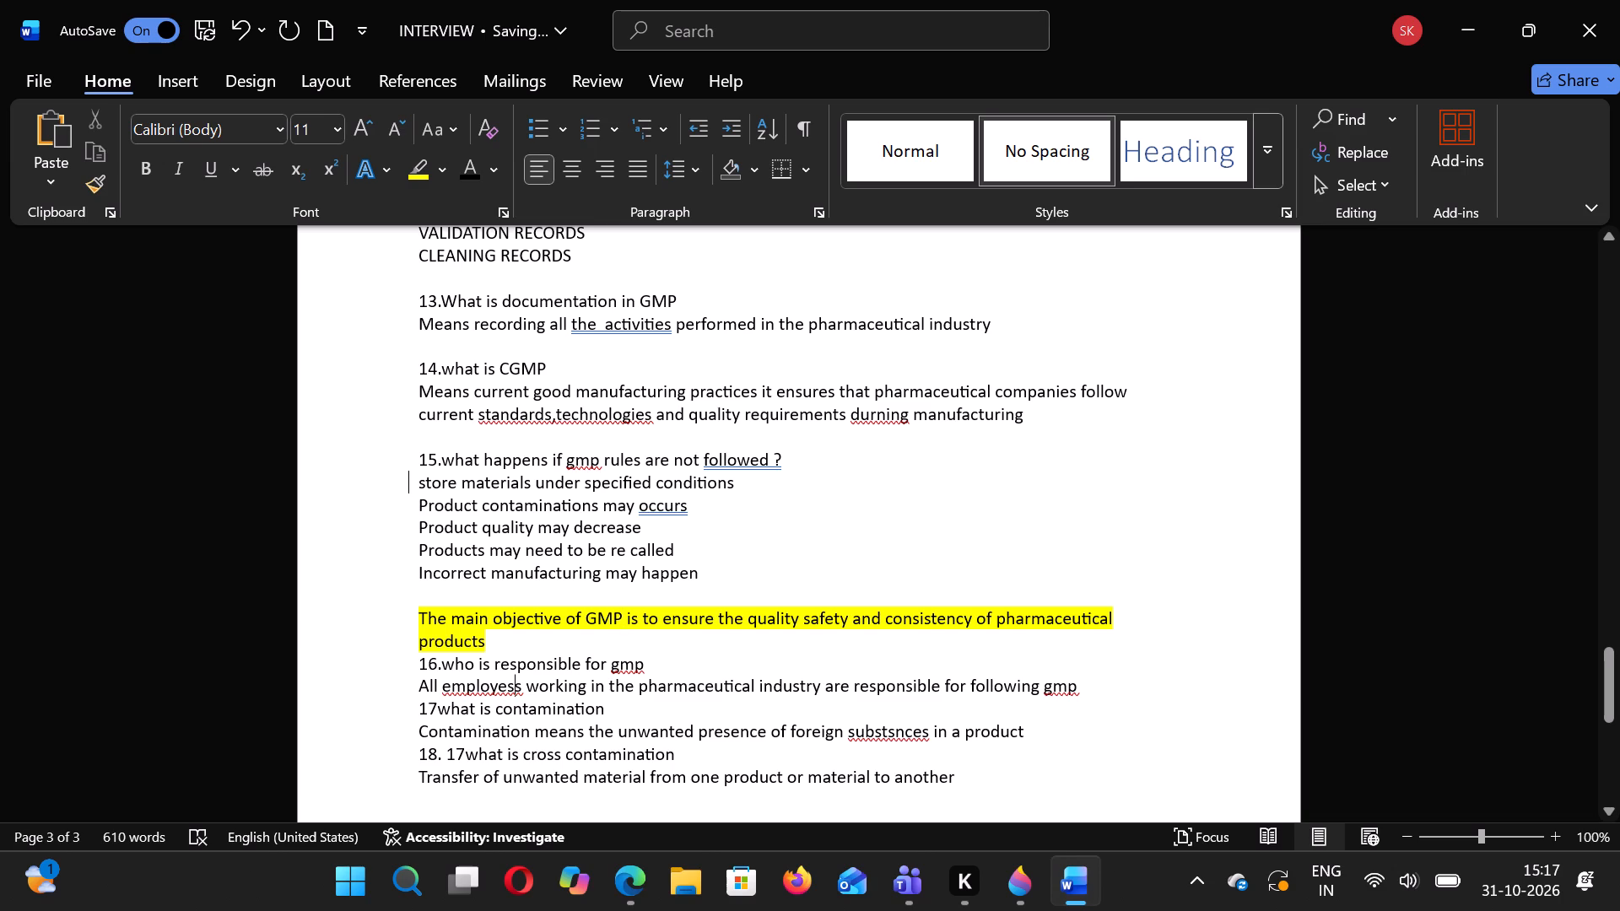
key("BackSpace")
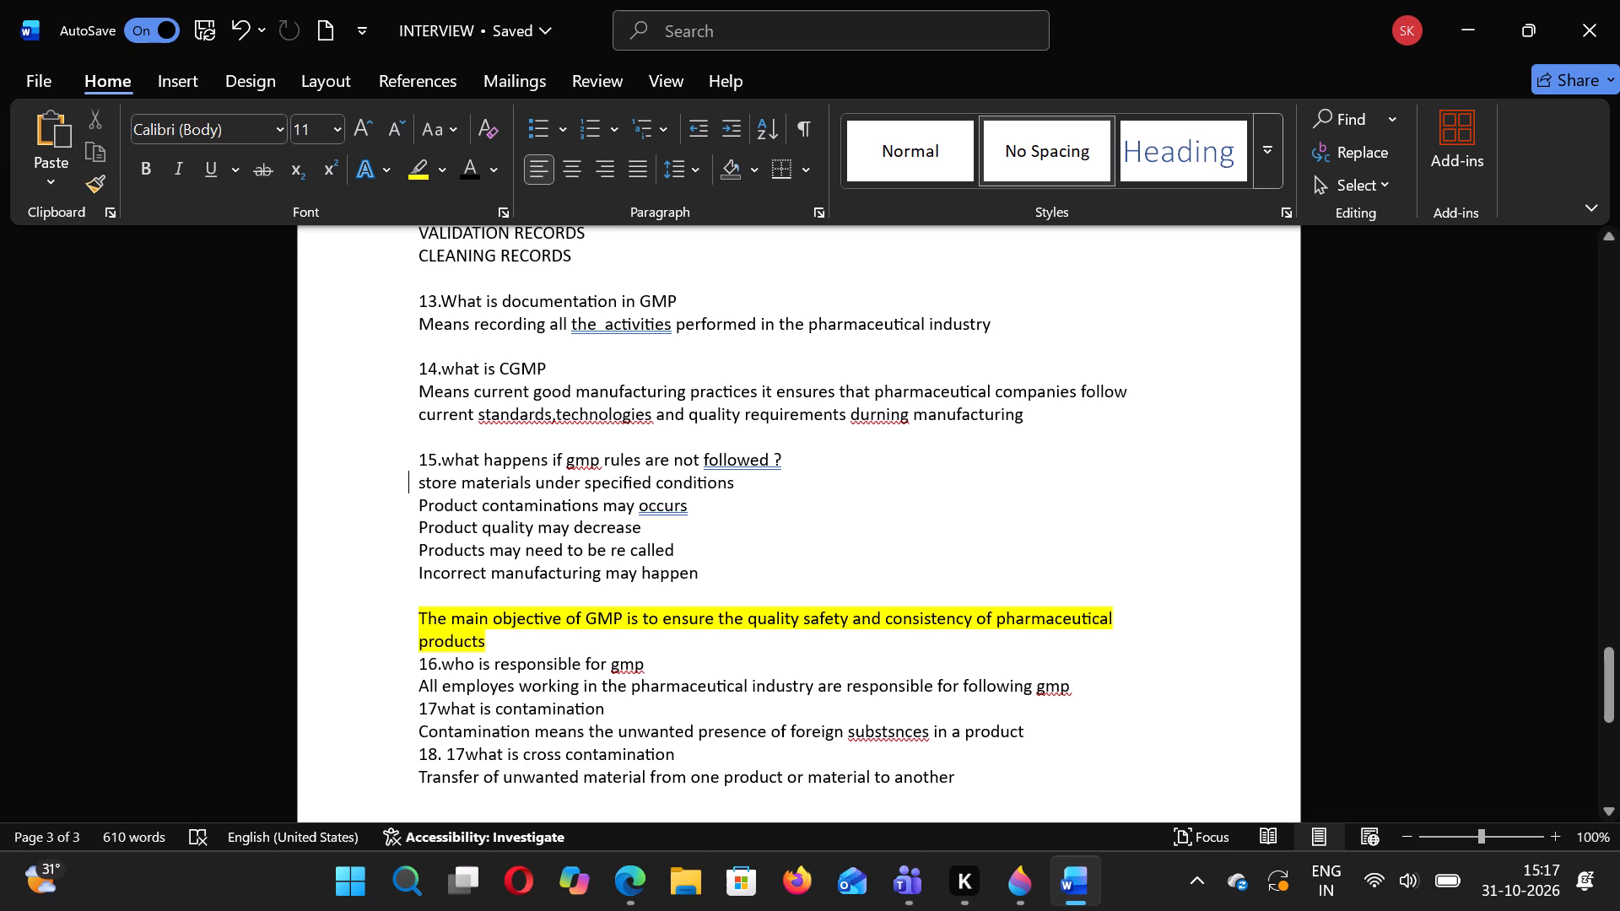
Add a question mark directly after "gmp" at the end of question 16.
left_click(647, 664)
key("BackSpace")
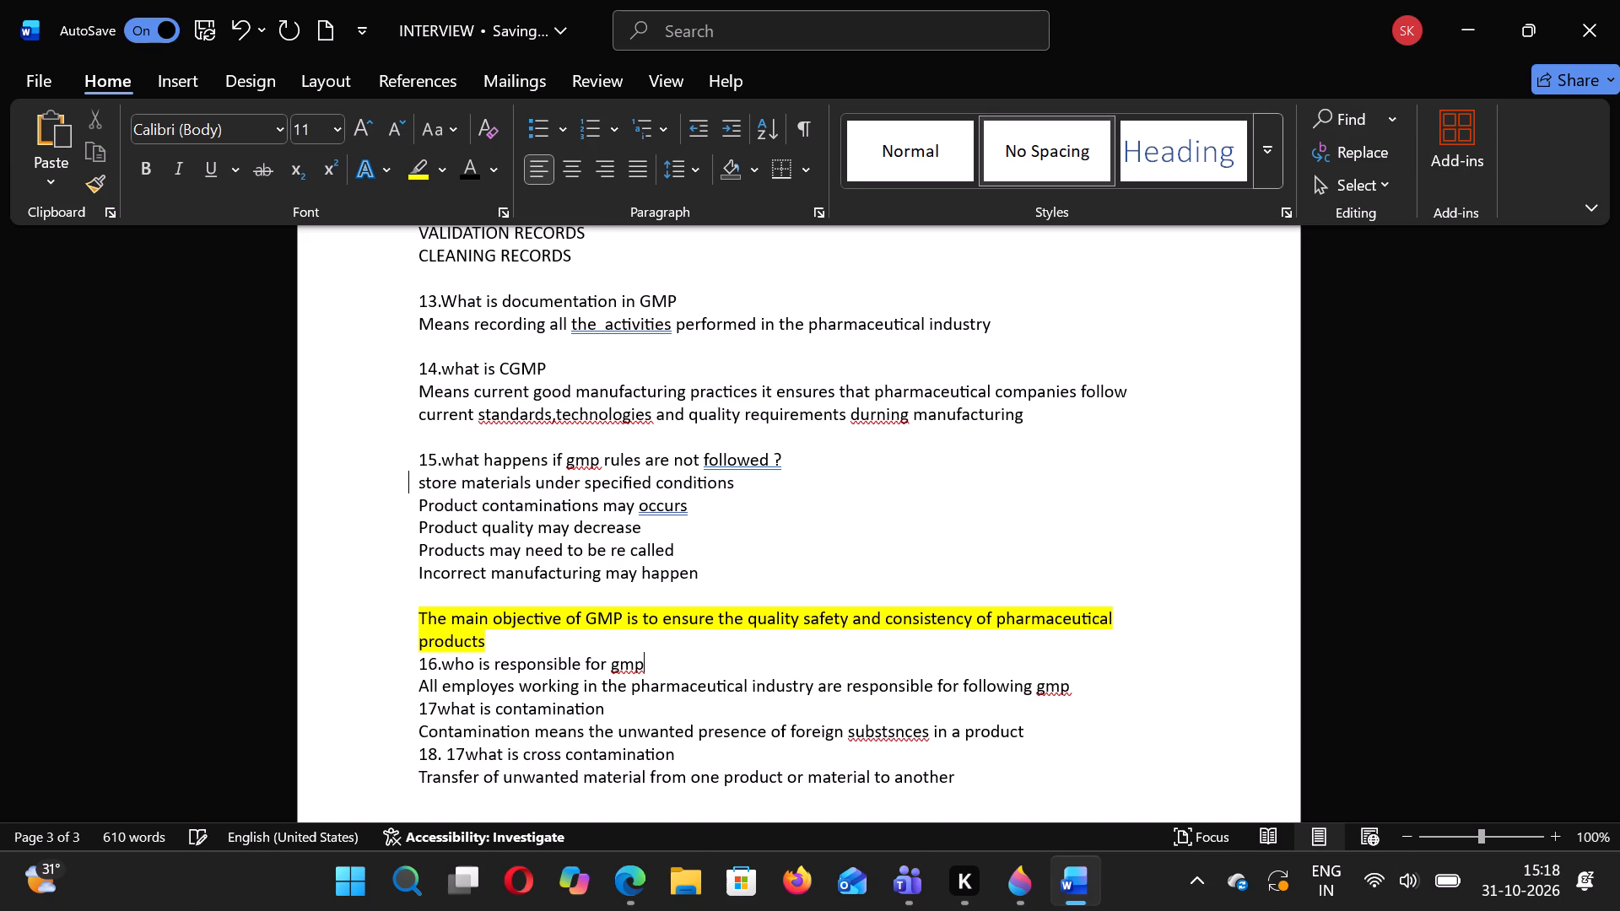
key("shift+question")
Insert an empty line between the answer to question 16 and question 17.
left_click(1100, 681)
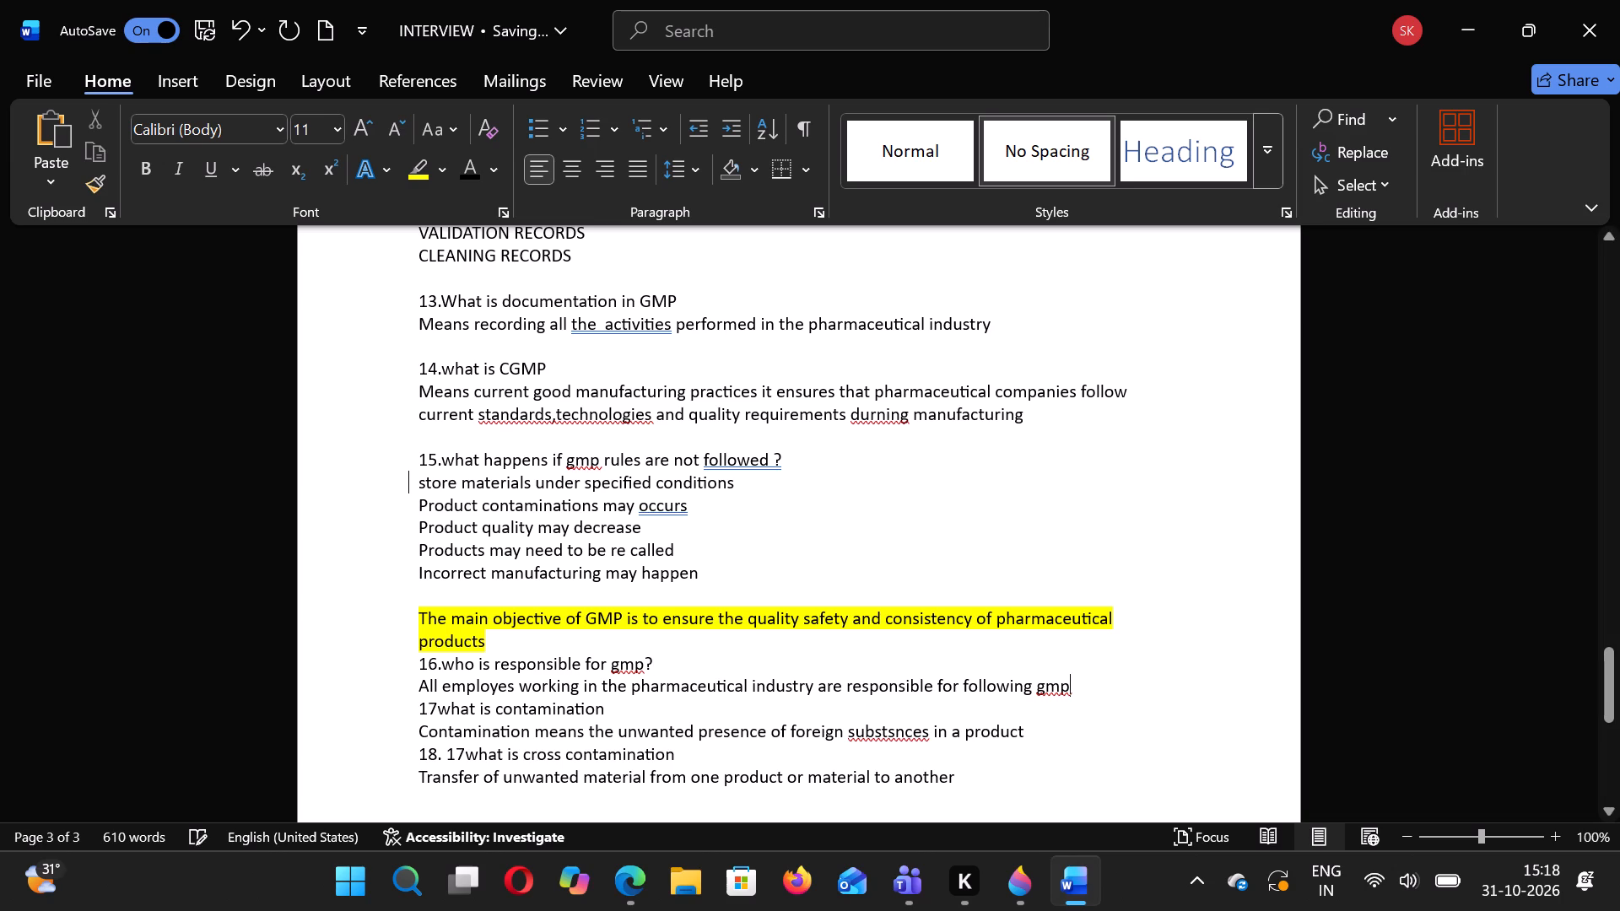
key("Return")
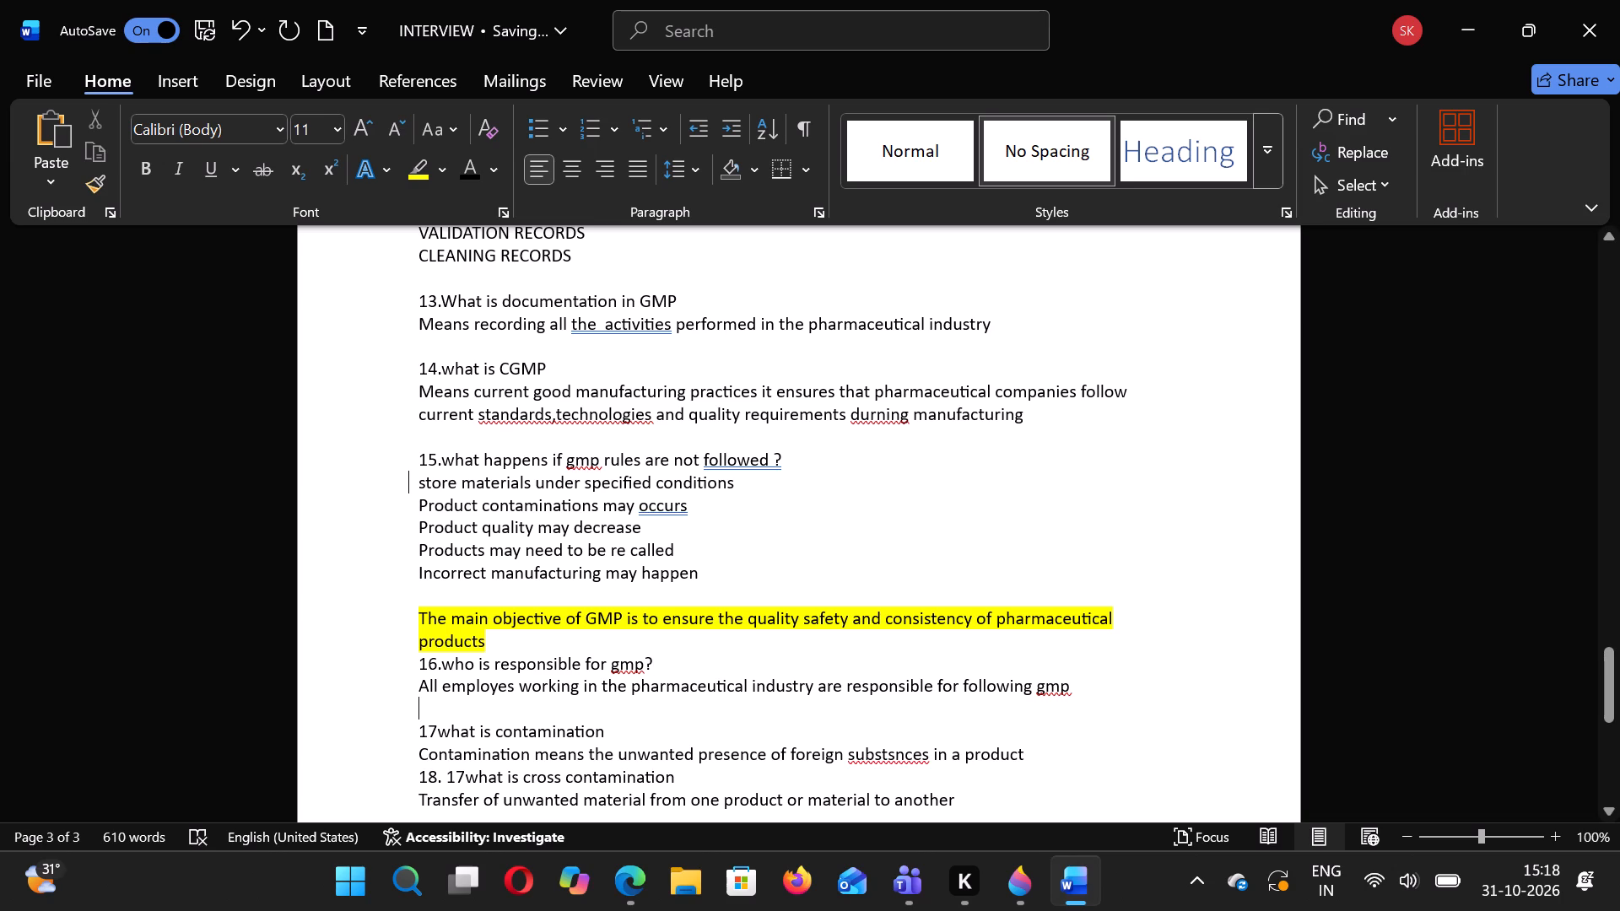
Look over the earlier sections and their heading colours, ending back at the last questions of the document.
scroll(959, 741, "down", 1)
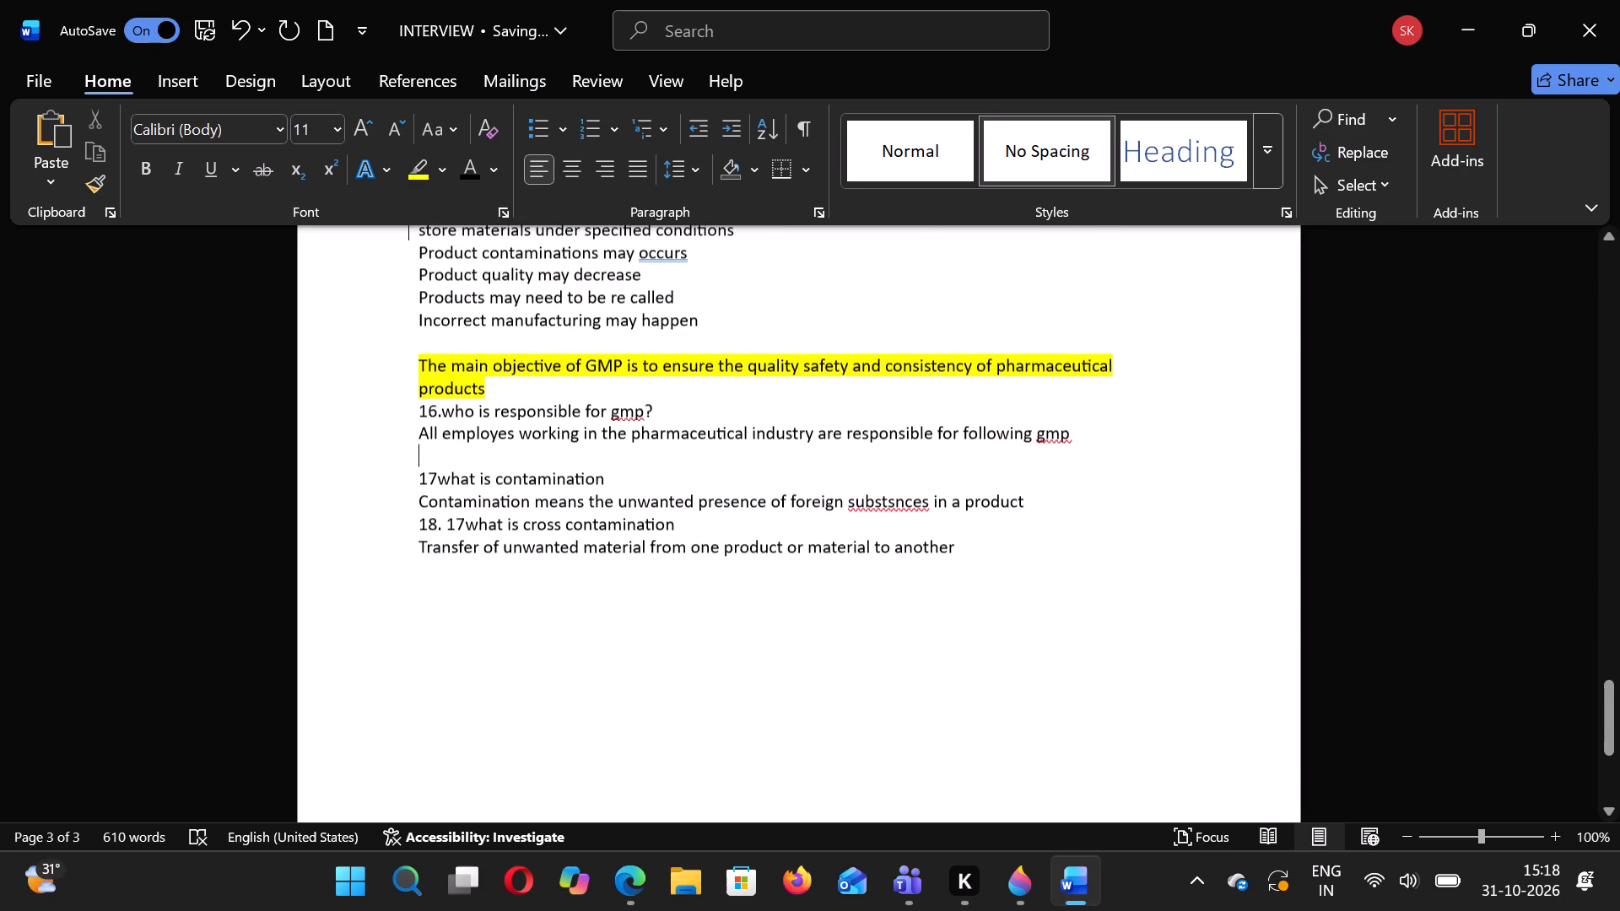
scroll(959, 741, "down", 1)
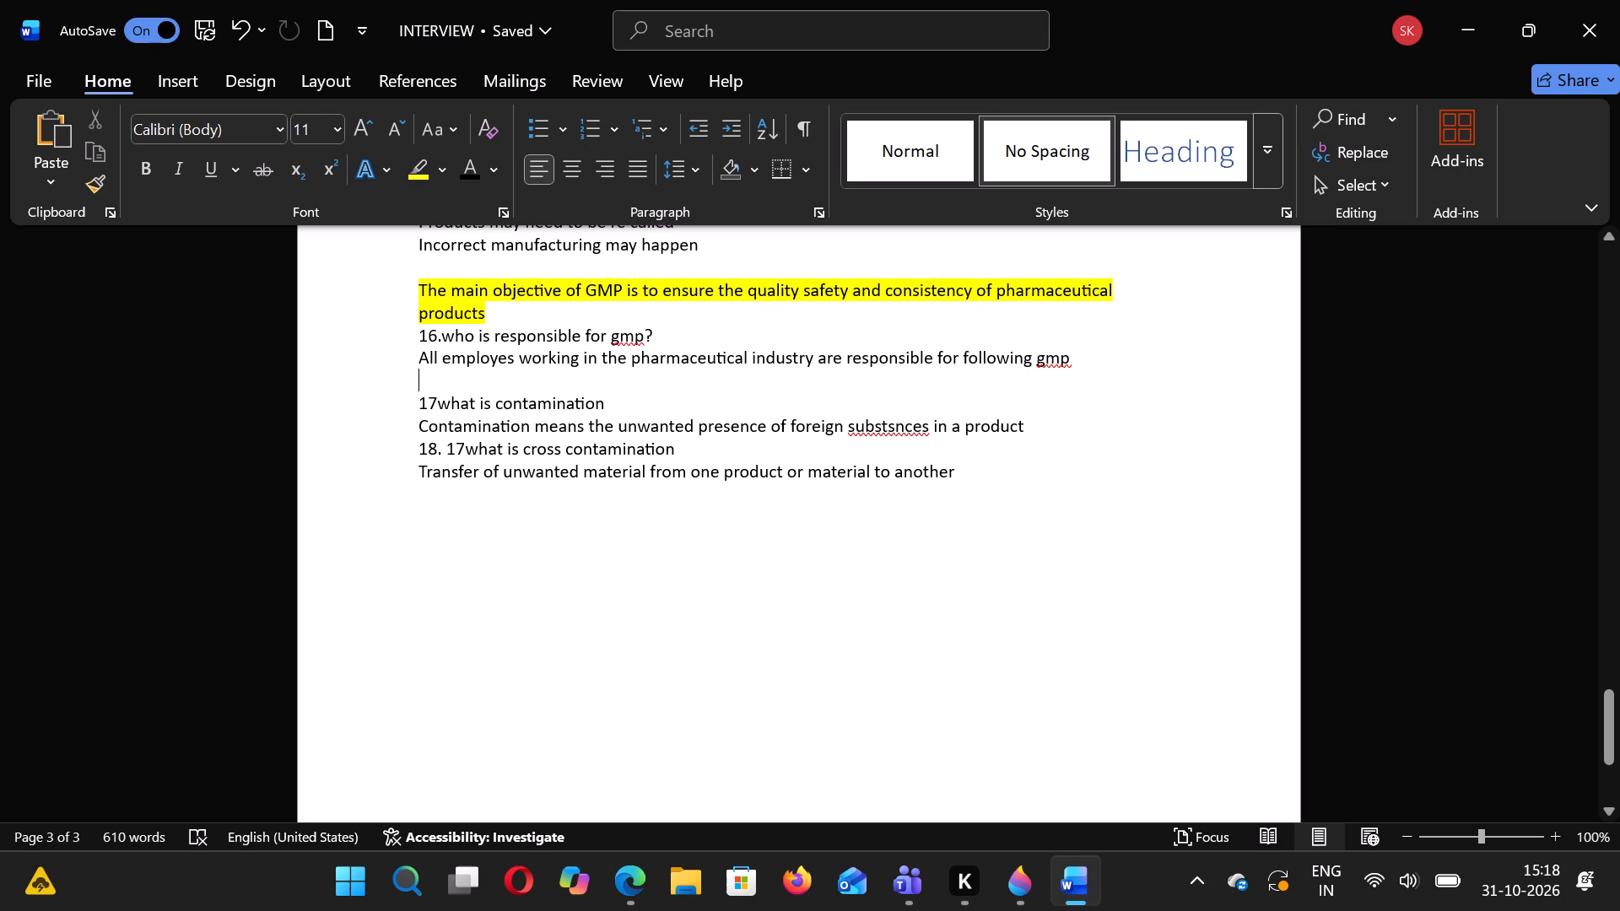
scroll(1005, 651, "down", 7)
scroll(1005, 651, "up", 4)
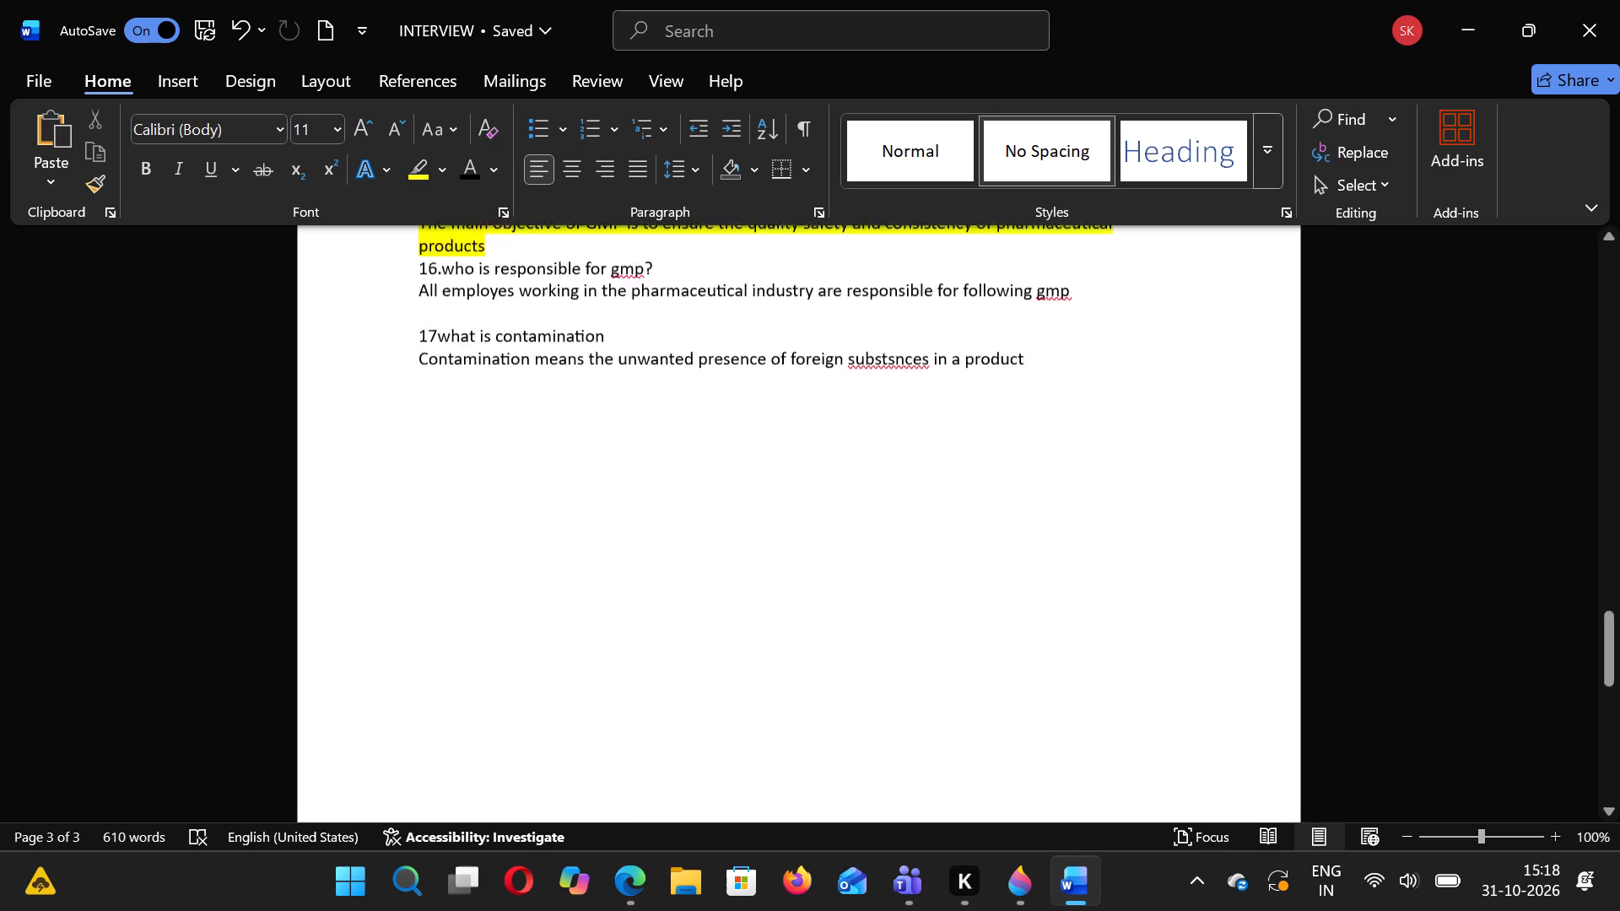
scroll(1005, 651, "up", 2)
scroll(1005, 651, "down", 3)
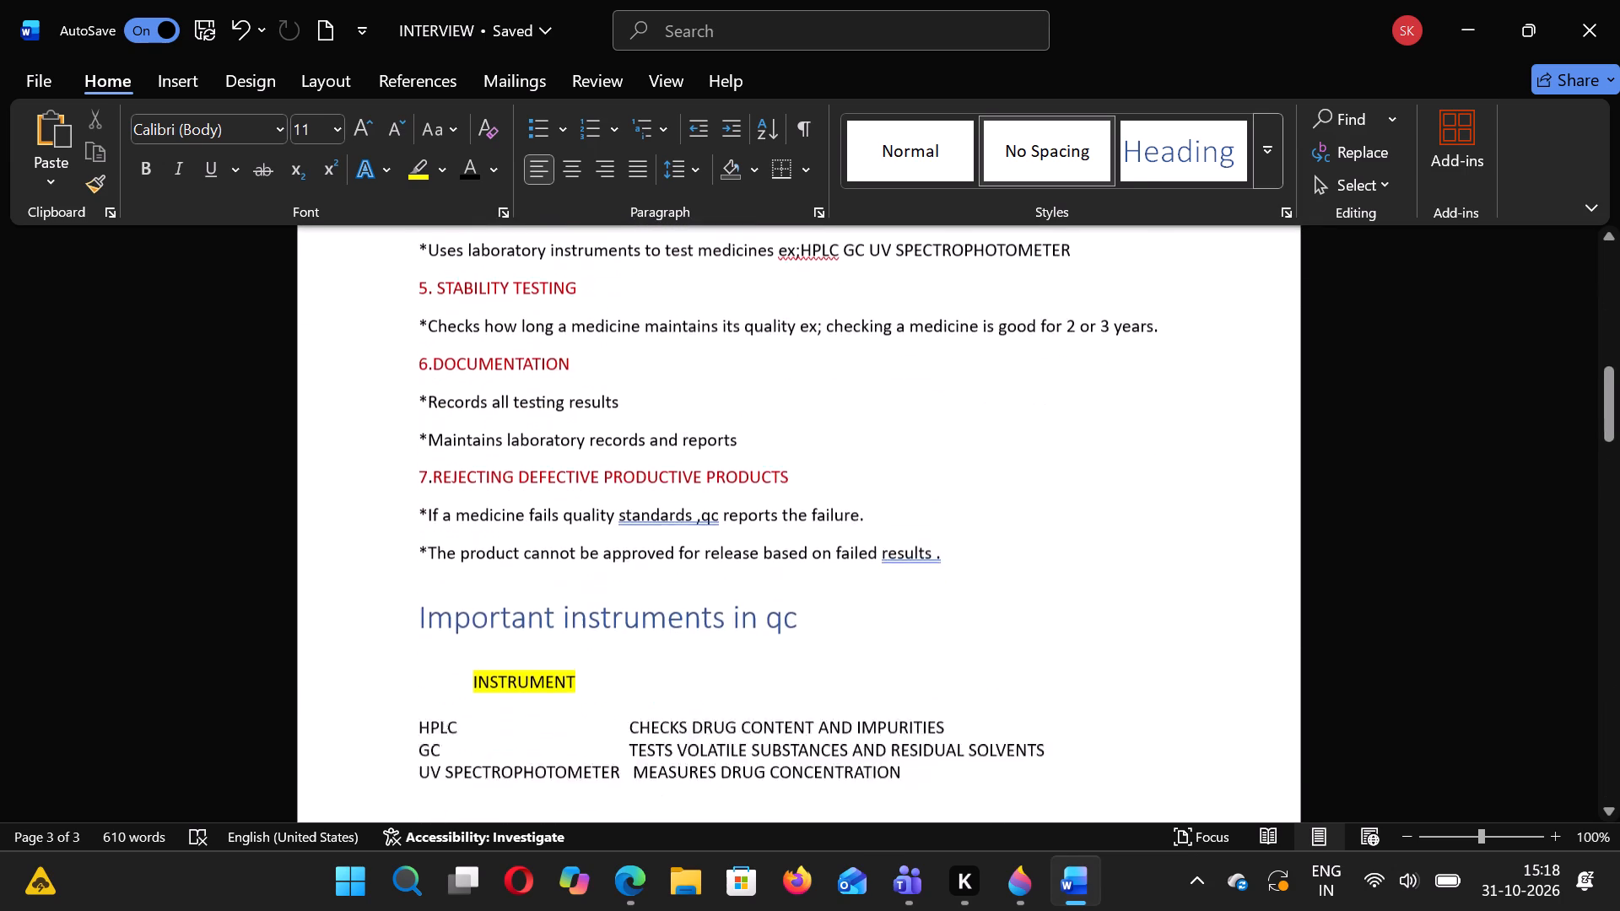
scroll(1005, 651, "down", 4)
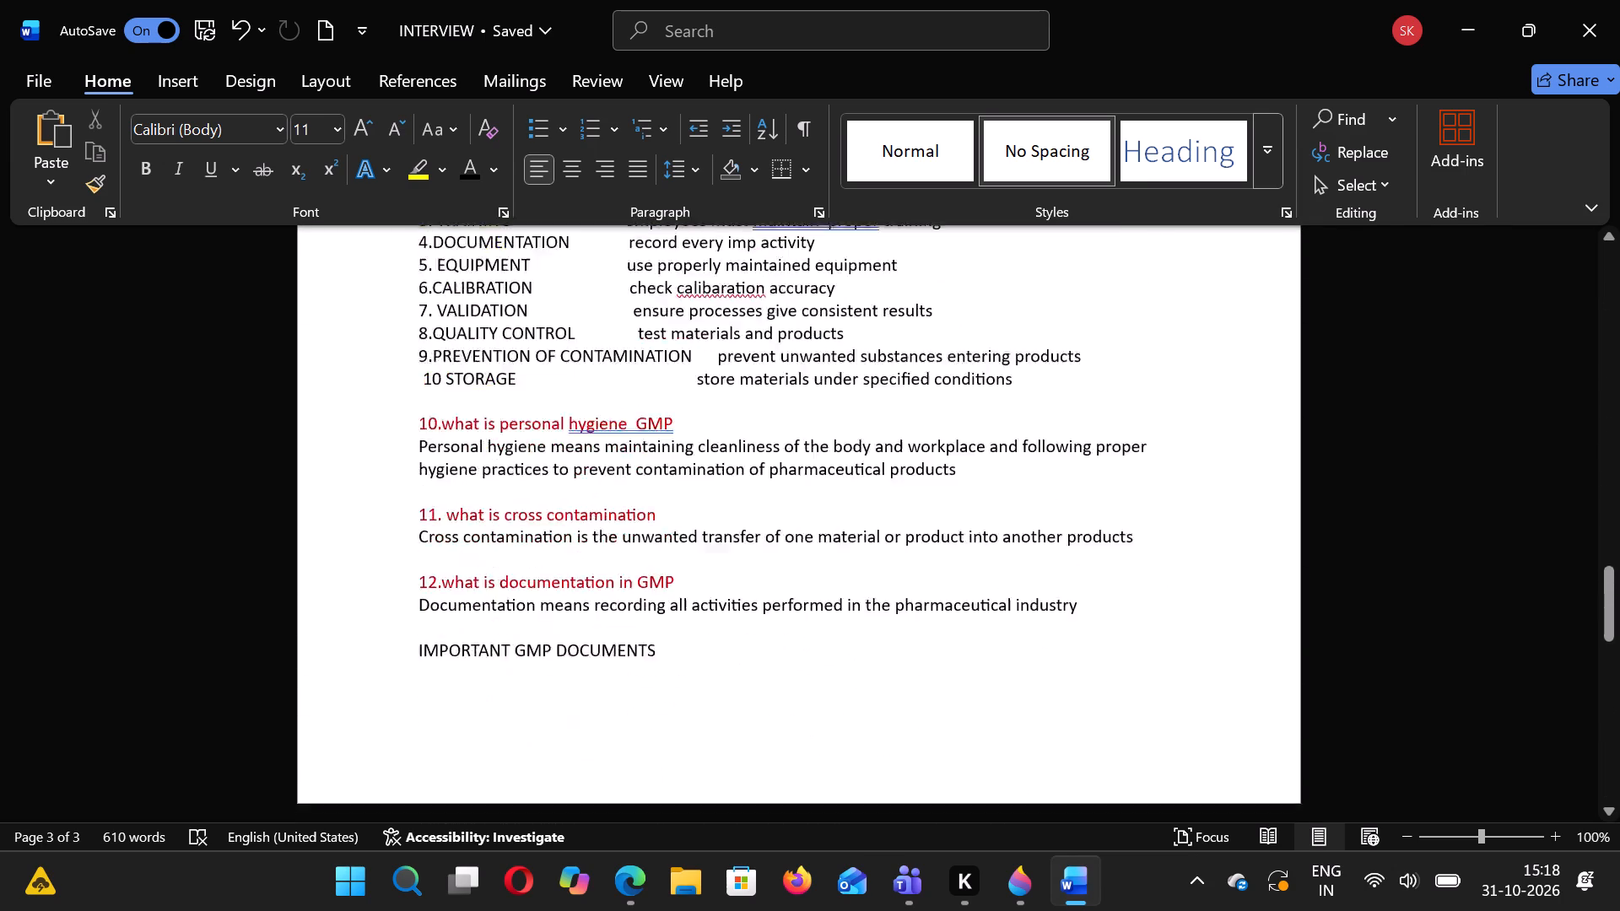
scroll(1005, 651, "down", 2)
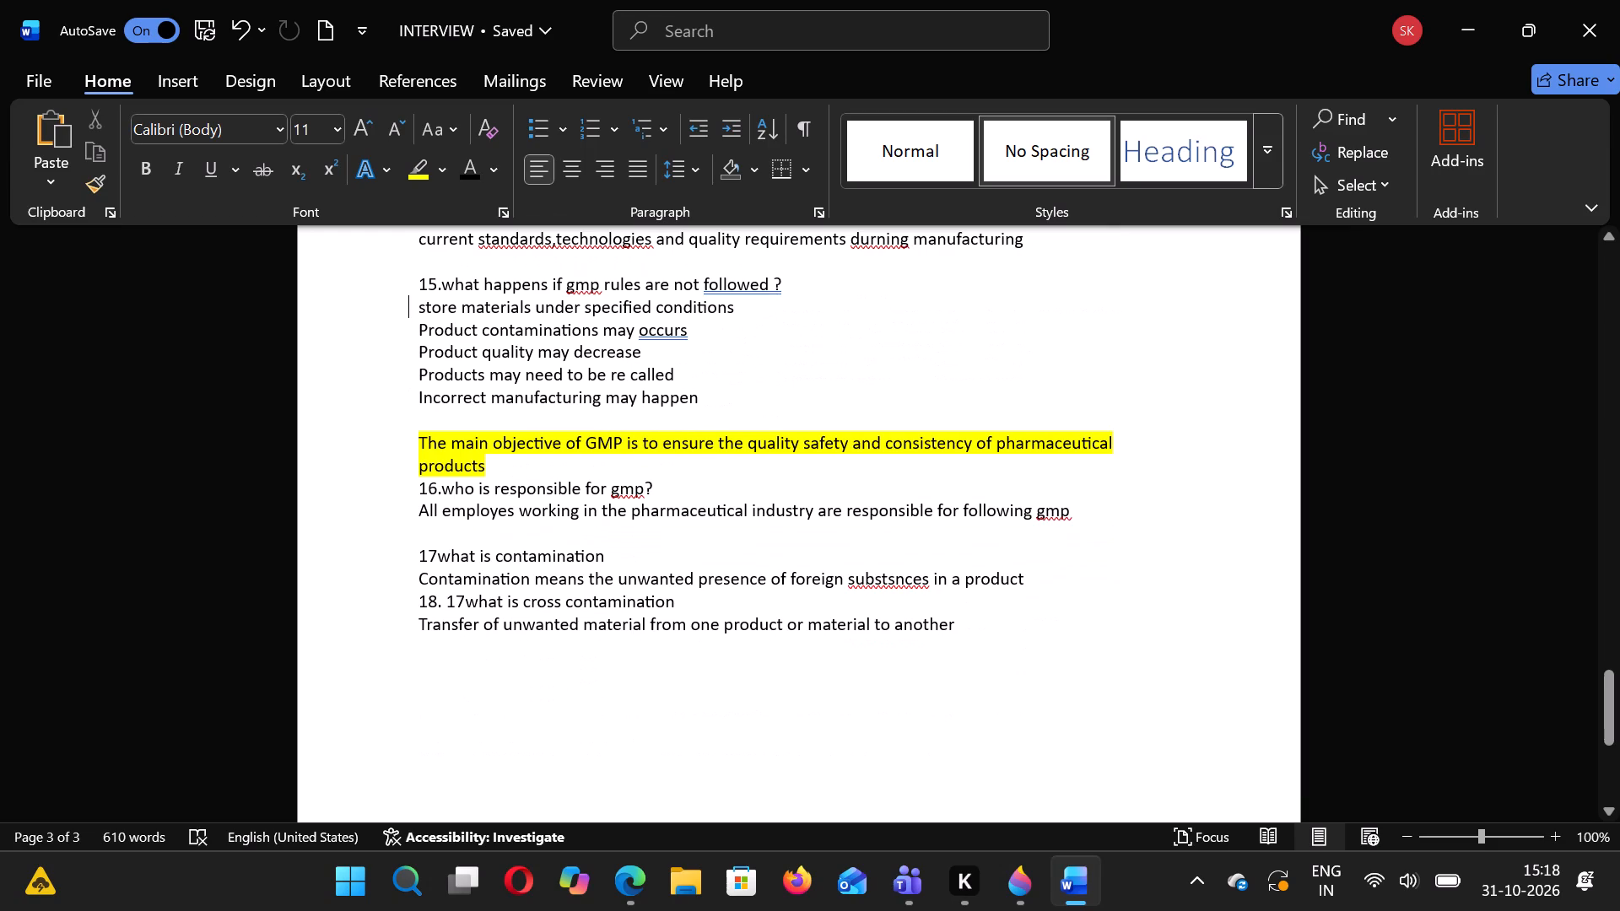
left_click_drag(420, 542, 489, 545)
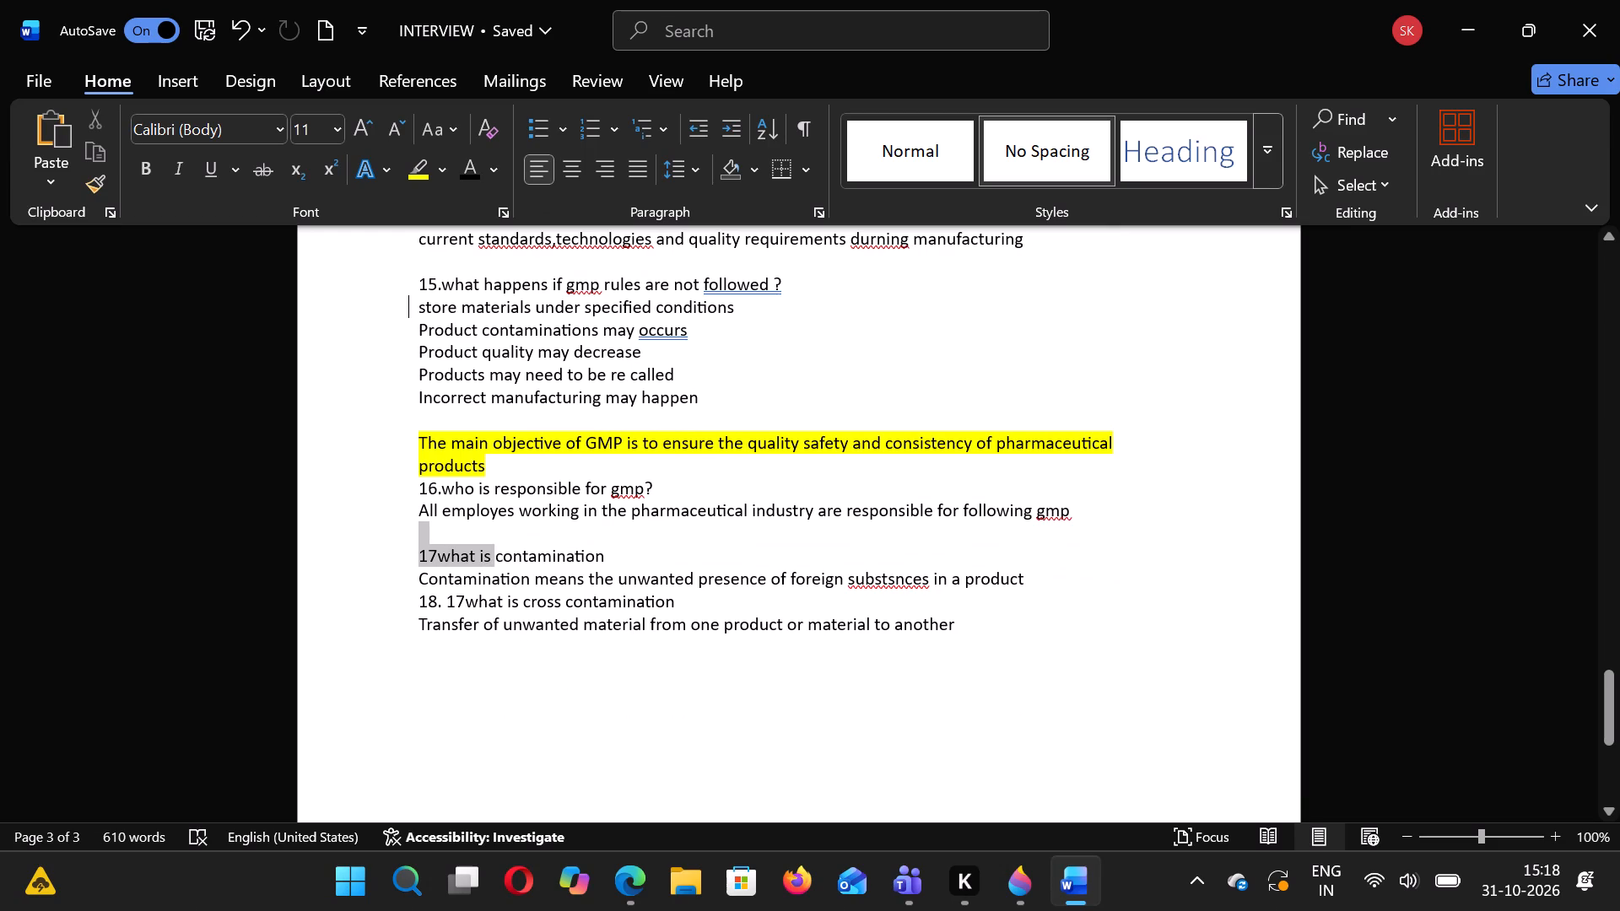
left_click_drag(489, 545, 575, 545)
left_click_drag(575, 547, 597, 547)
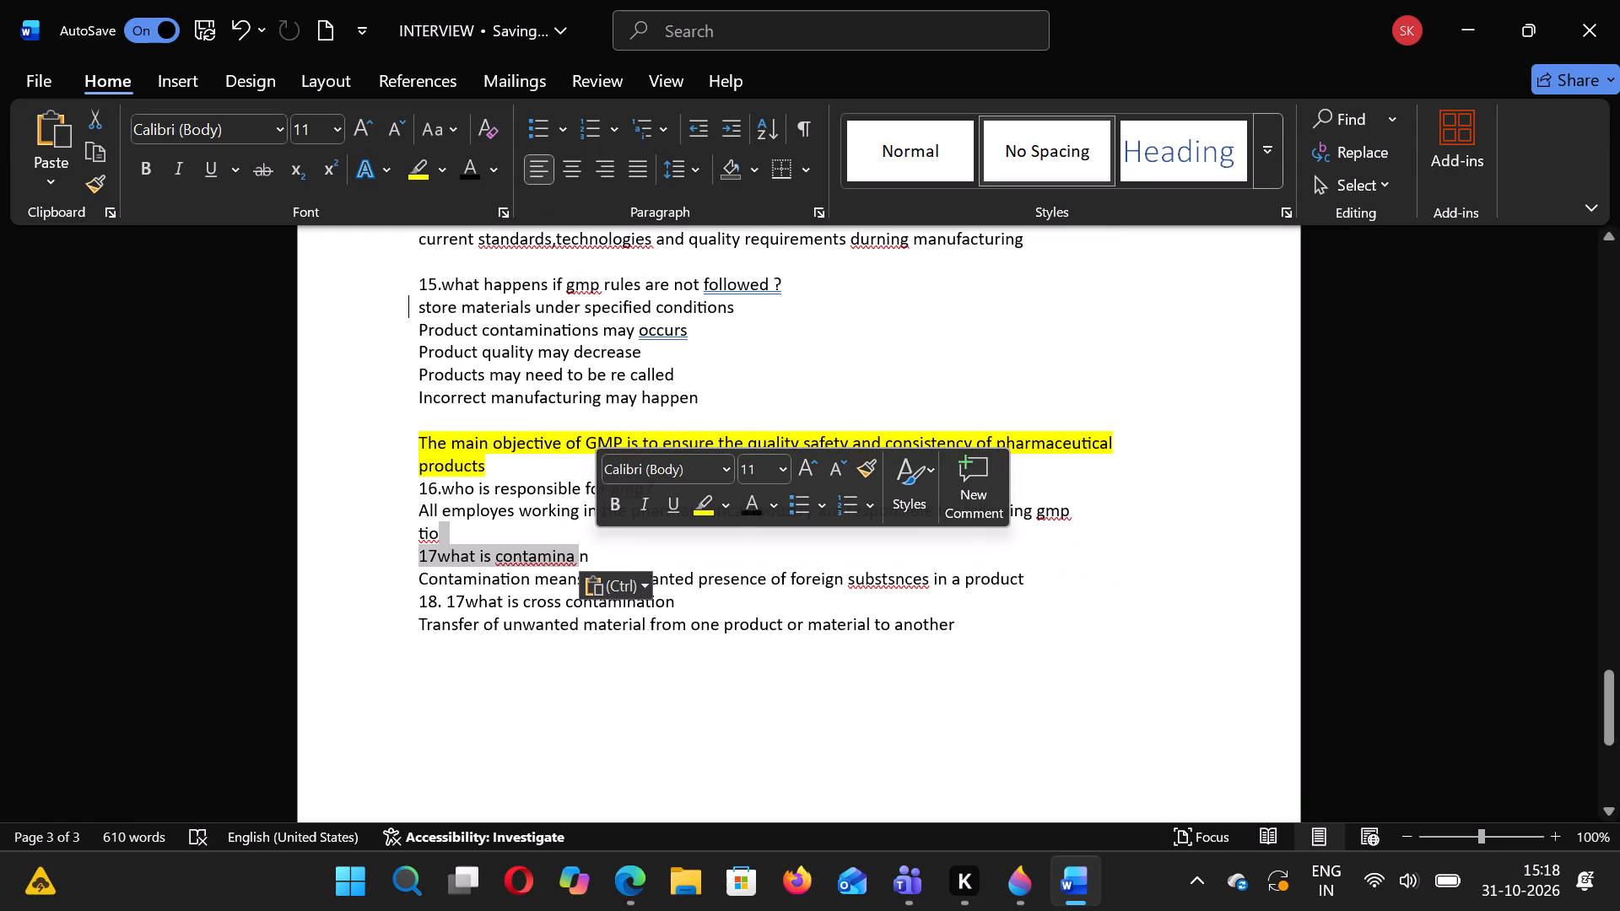
Delete the stray "tio" and the empty line above question 17, ending the answer to question 16 with "gmP".
left_click(472, 536)
key("BackSpace")
key("BackSpace")
key("BackSpace")
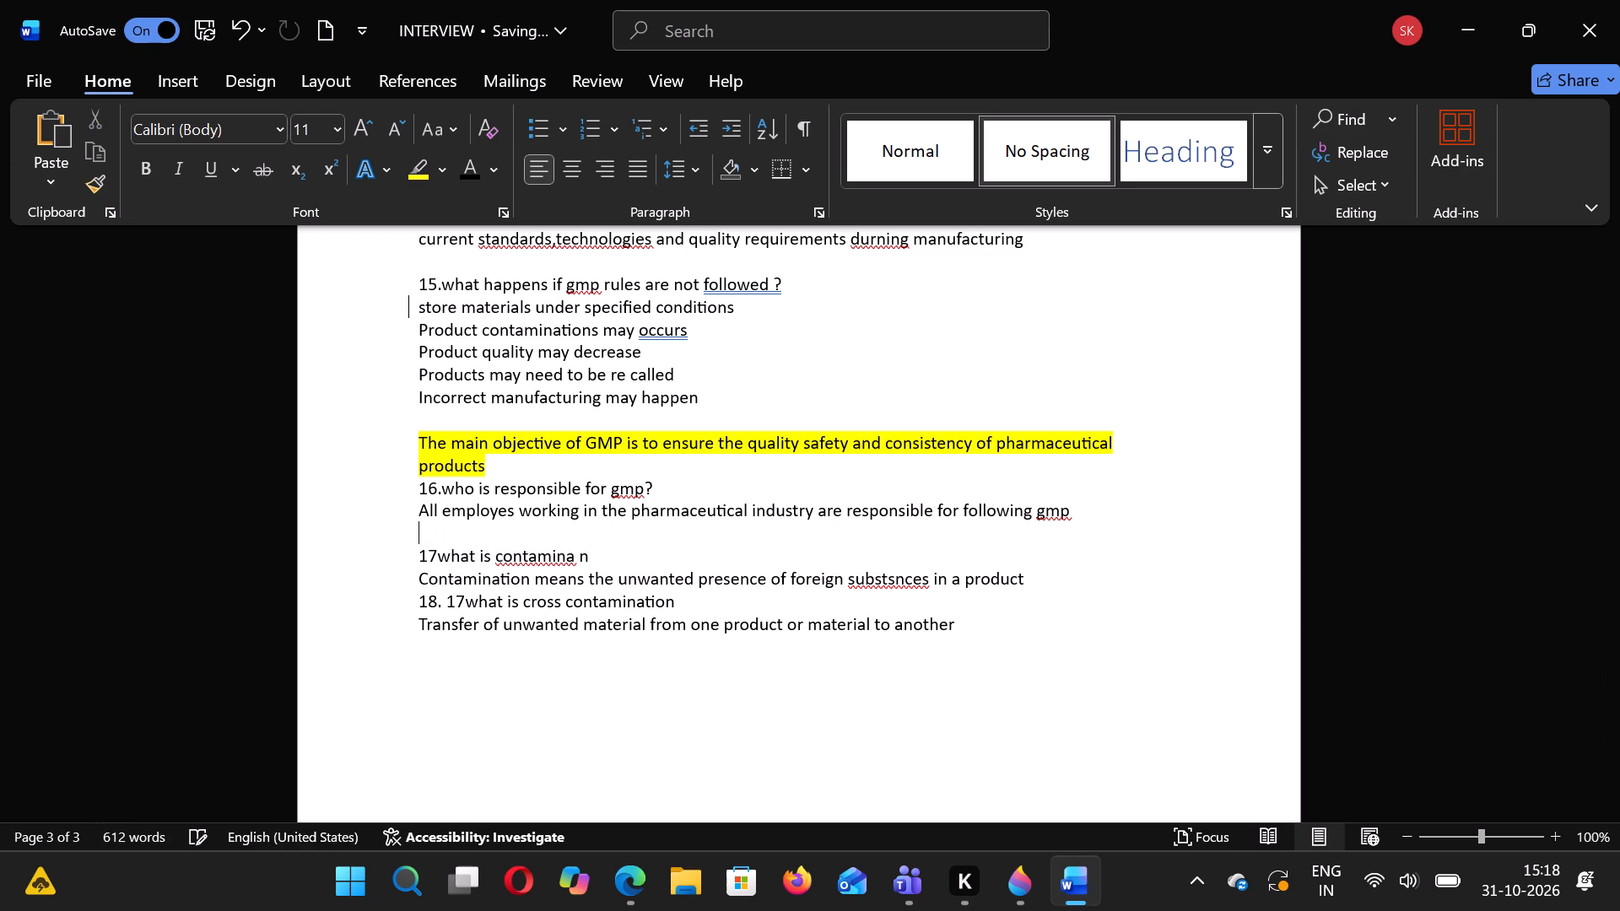
key("BackSpace")
key("BackSpace")
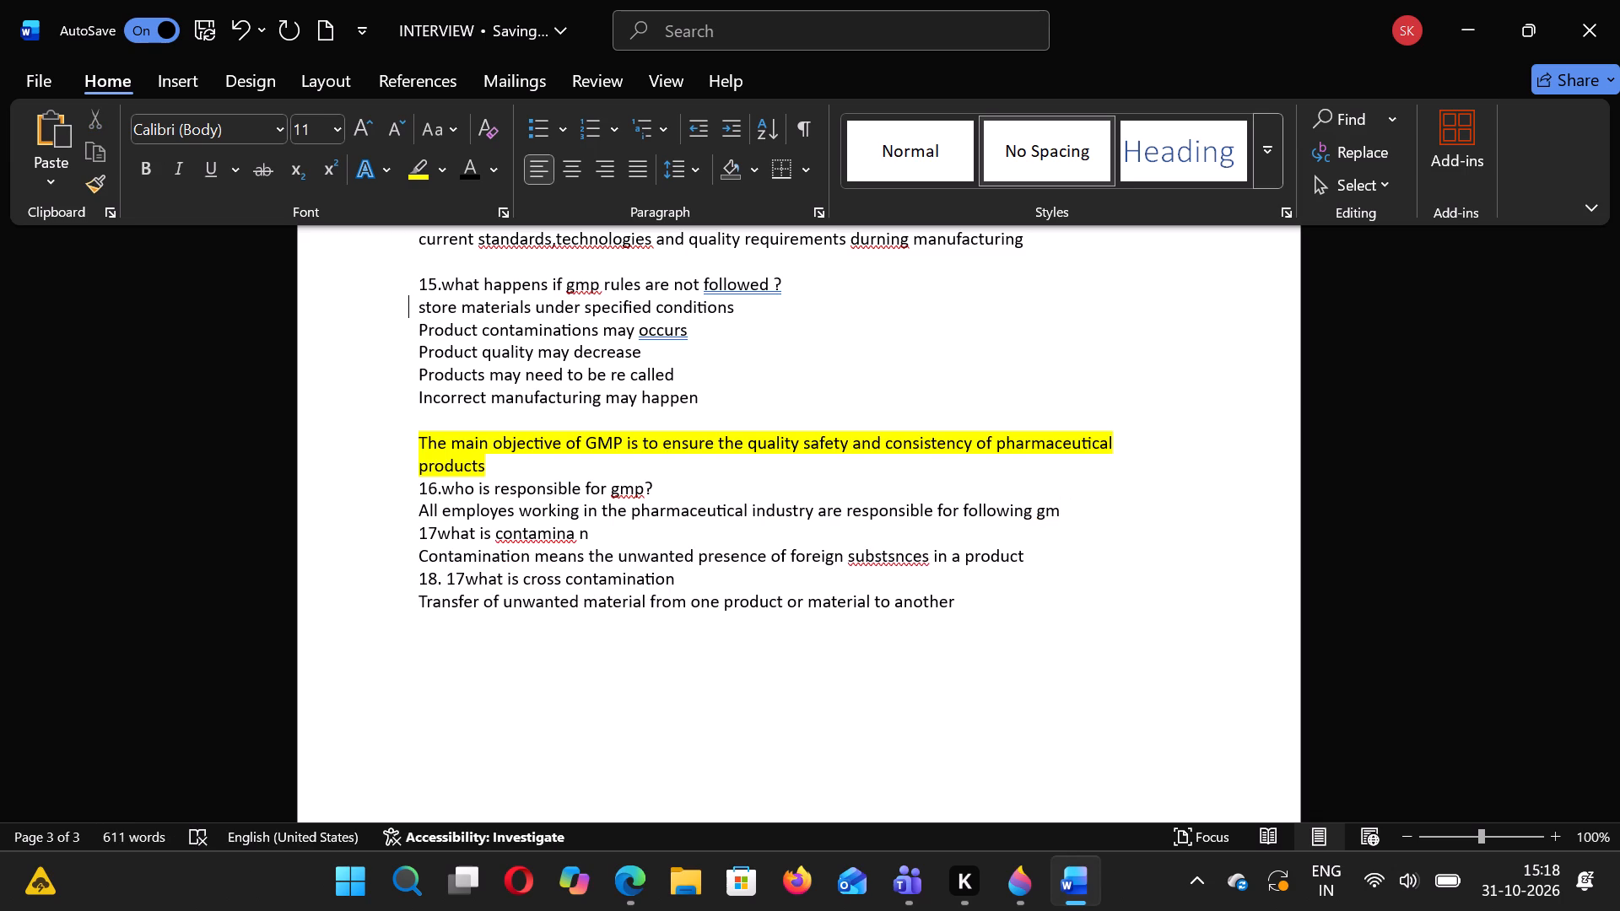
key("p")
Complete the broken word in question 17 in lowercase so that it reads "contamination".
left_click(591, 538)
key("BackSpace")
key("BackSpace")
type("TION")
key("BackSpace")
key("BackSpace")
key("BackSpace")
key("BackSpace")
key("t")
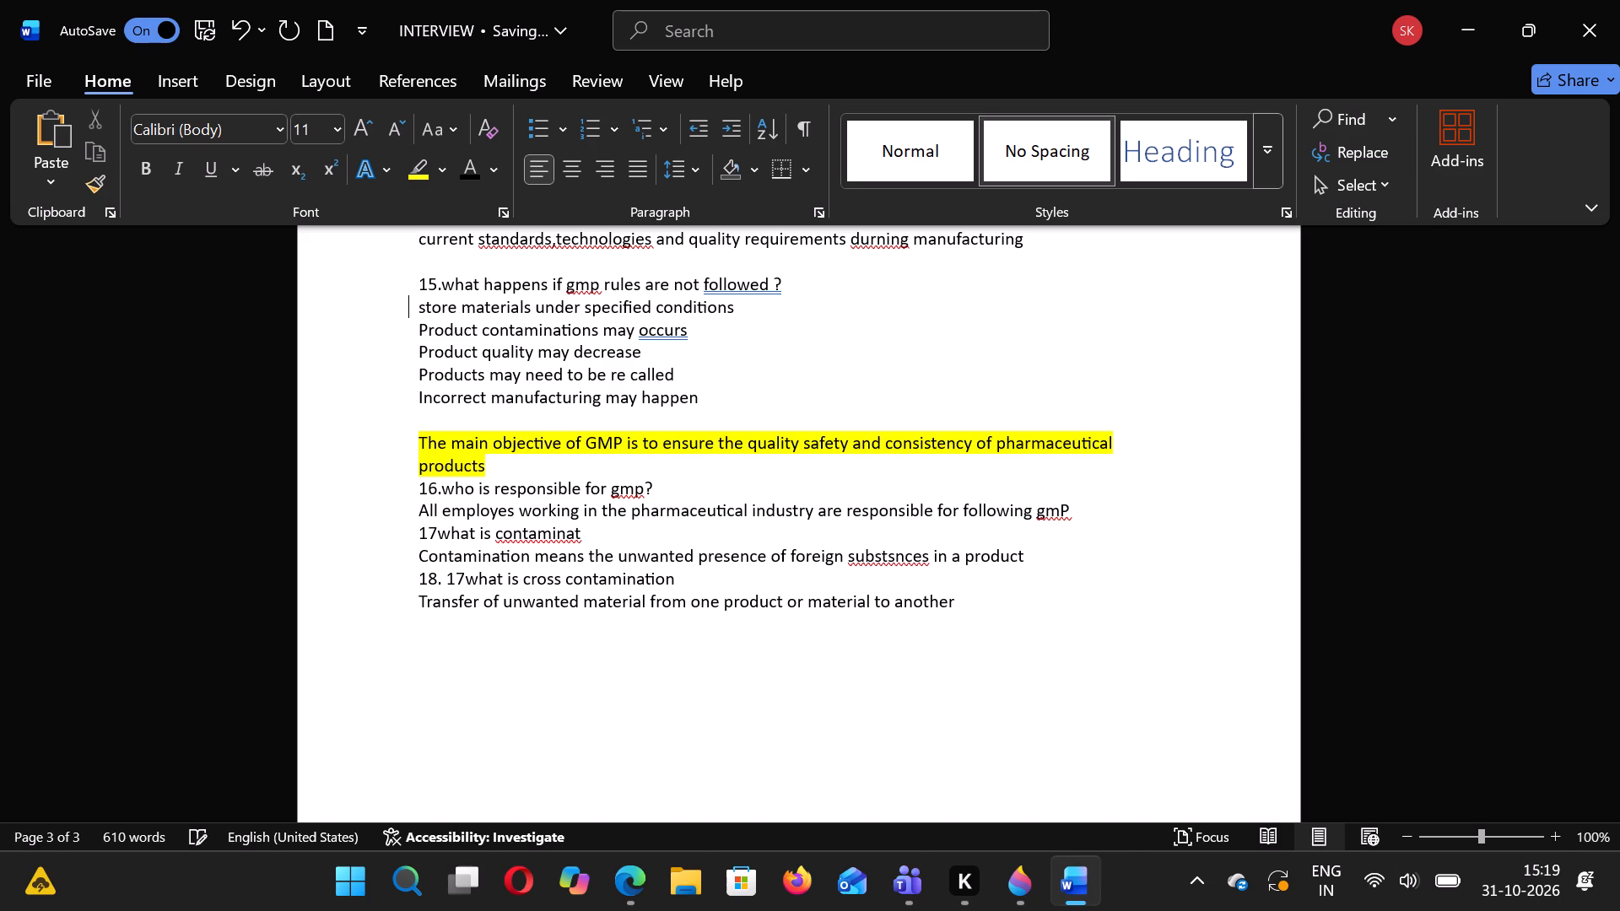
type("ion")
Change "gmP" to "gmp" at the end of the answer to question 16 and insert an empty line after it.
left_click(1091, 500)
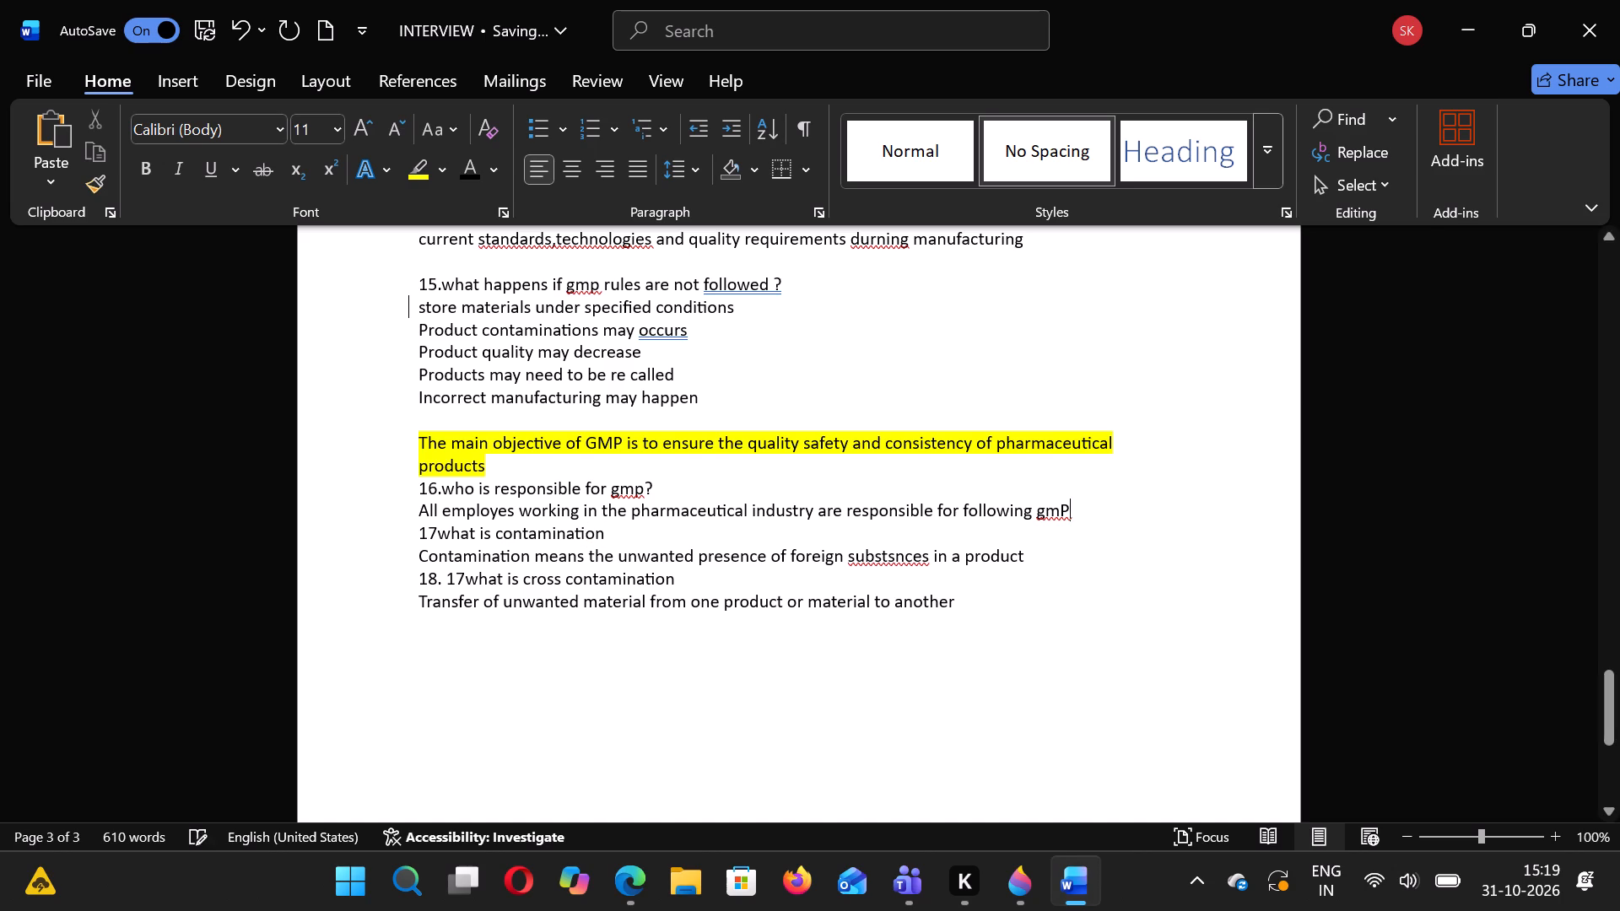
key("BackSpace")
key("p")
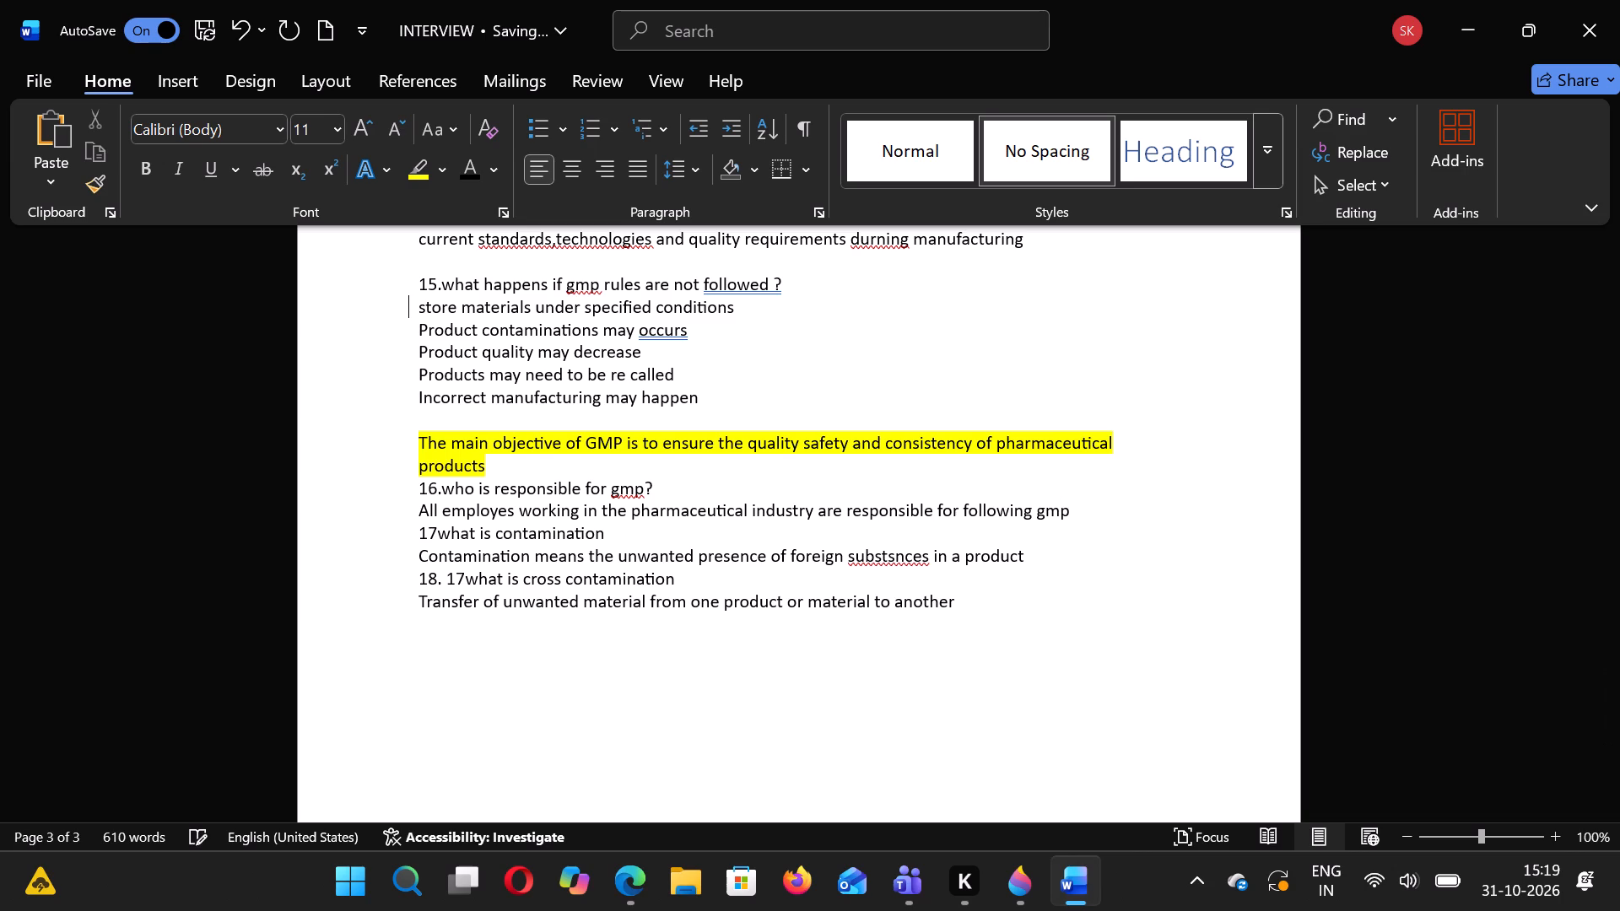
key("Return")
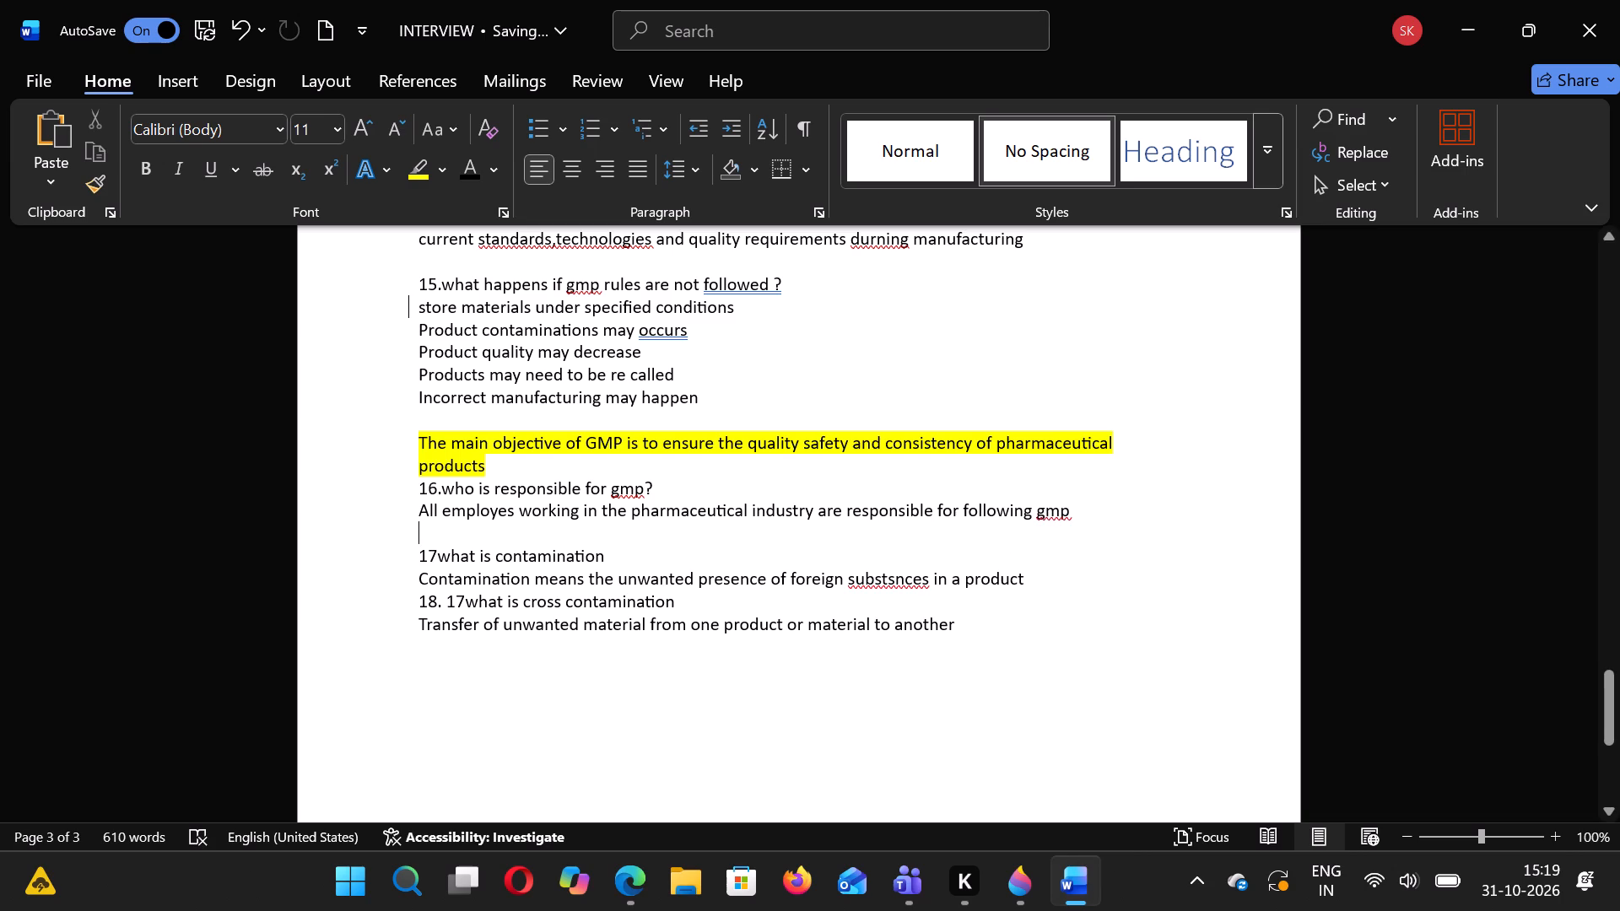
Add a period after the number 17 in the contamination question.
left_click(440, 547)
key("period")
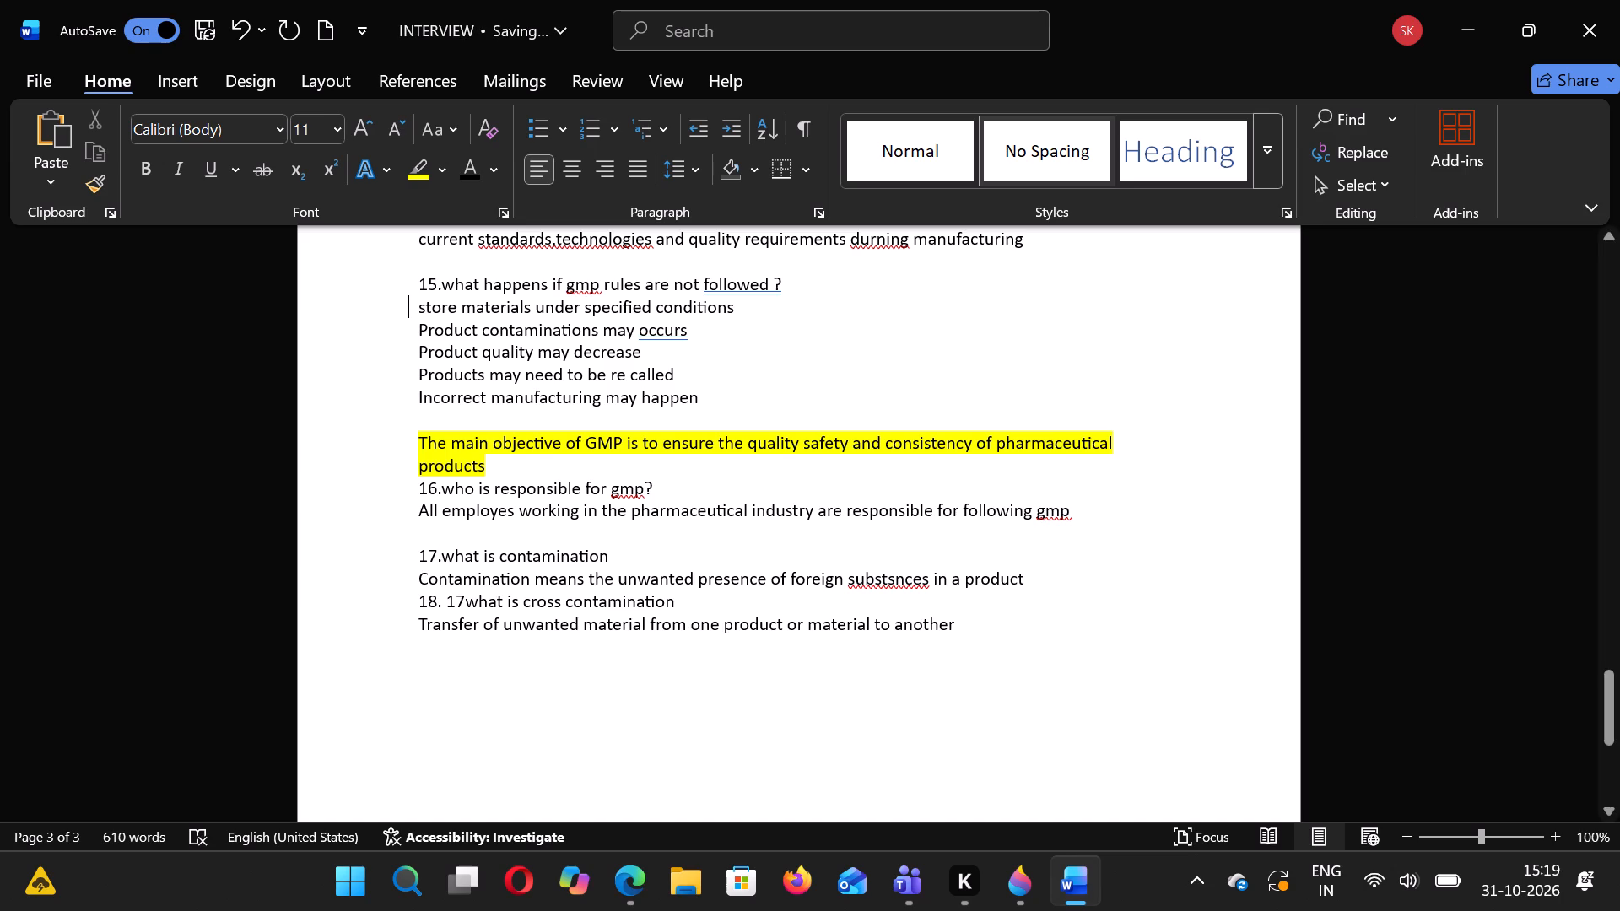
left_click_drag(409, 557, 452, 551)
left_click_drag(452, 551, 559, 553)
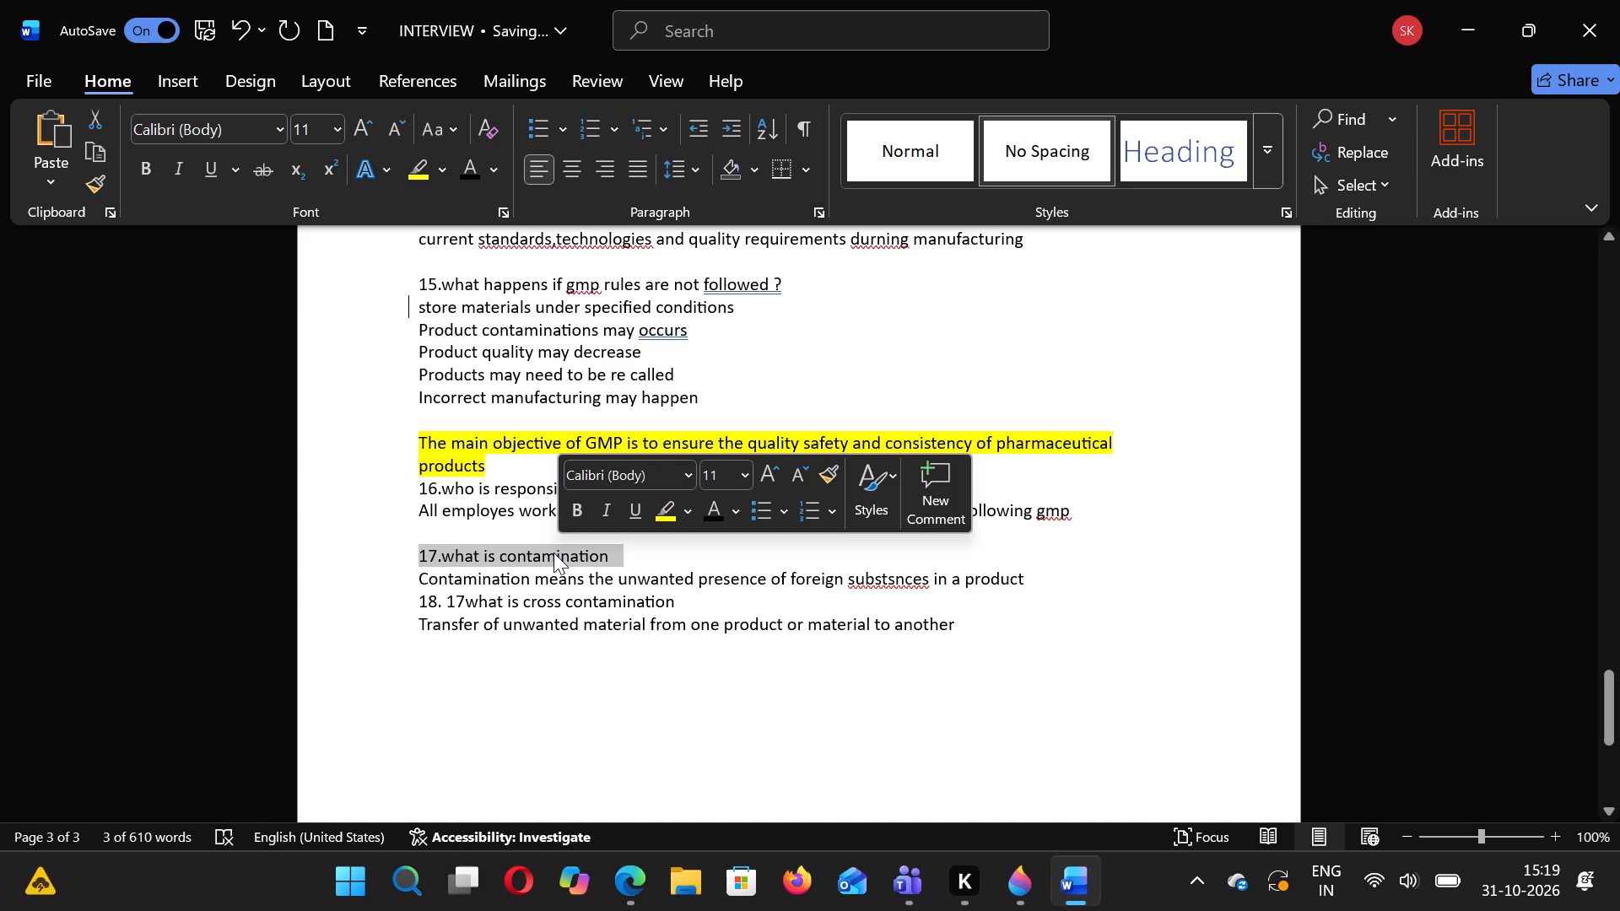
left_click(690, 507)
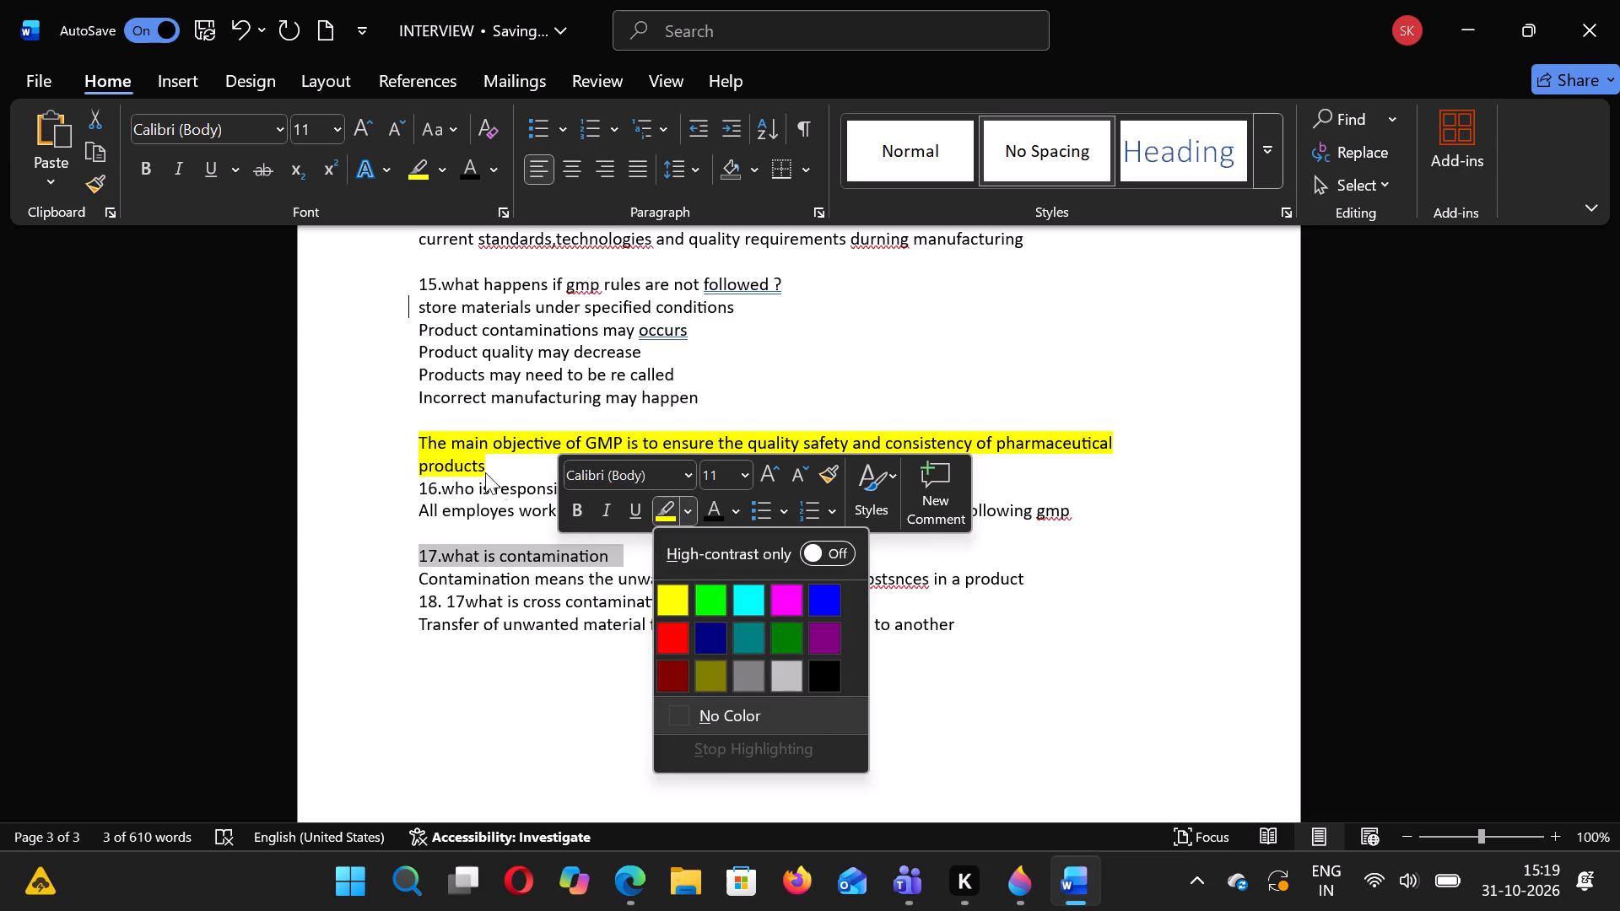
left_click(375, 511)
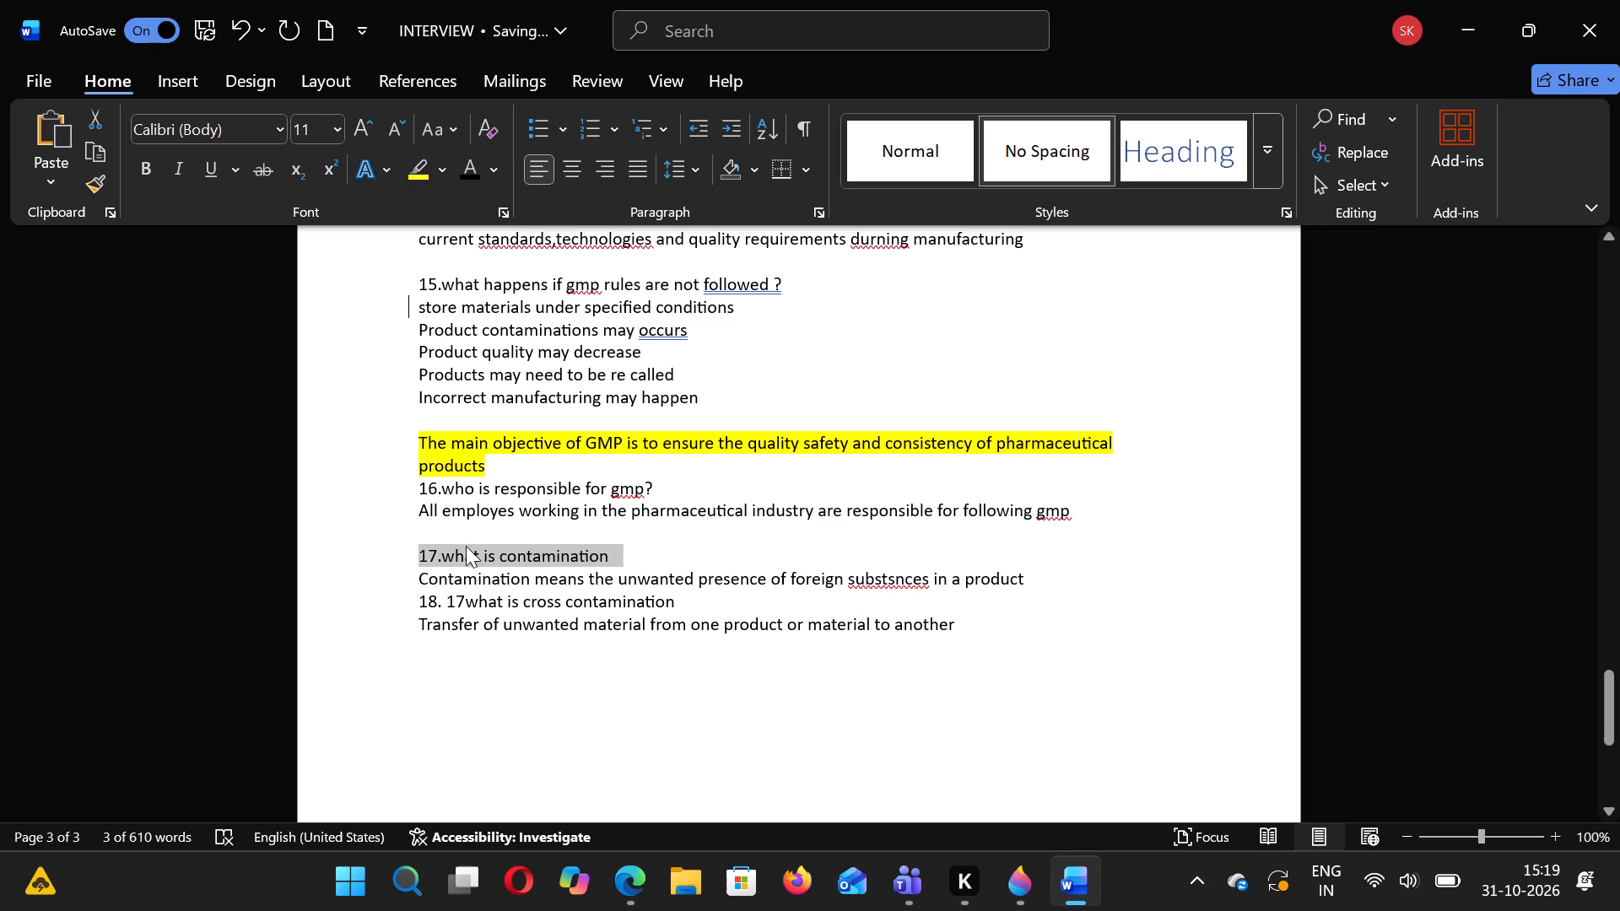
Move the question 17 line above the empty line, directly beneath the answer to question 16.
left_click_drag(416, 548, 447, 545)
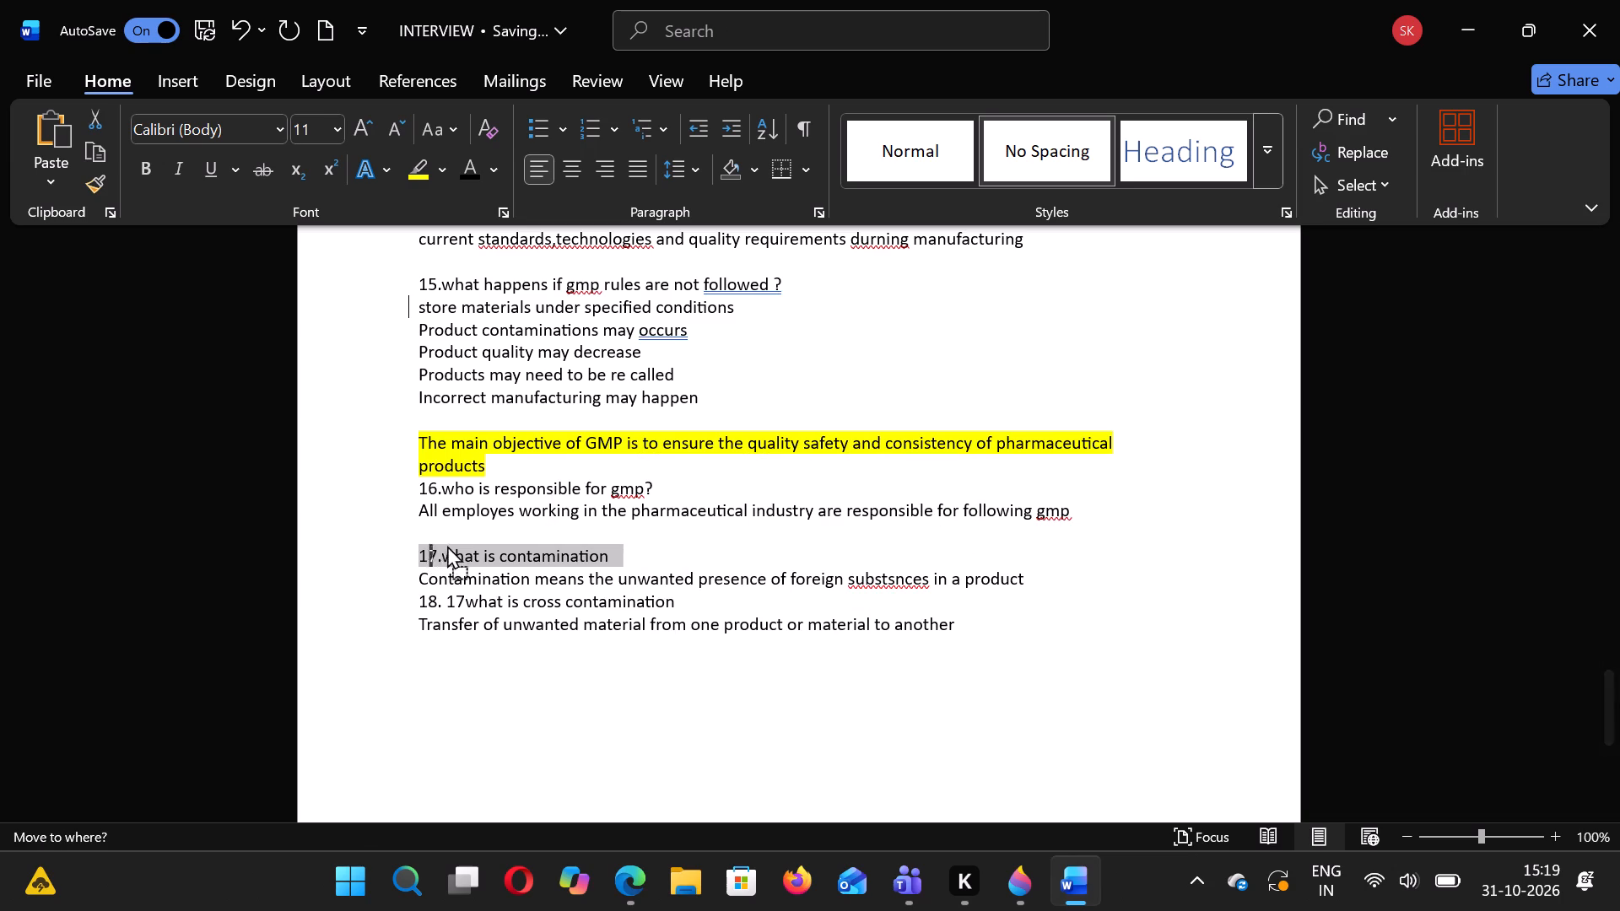
left_click_drag(447, 545, 636, 542)
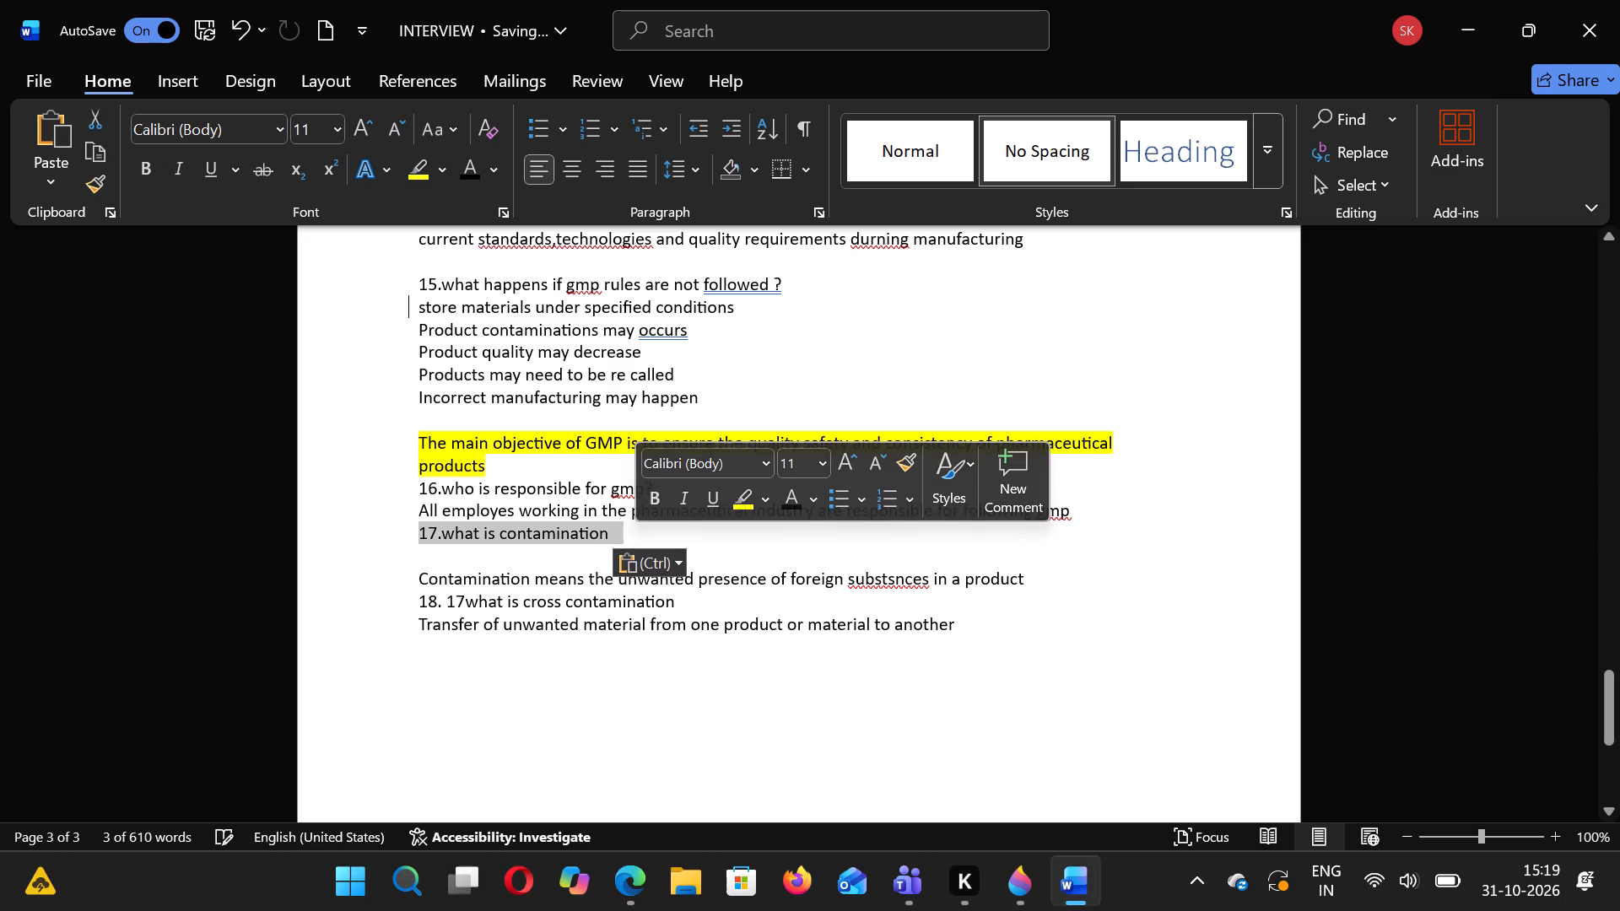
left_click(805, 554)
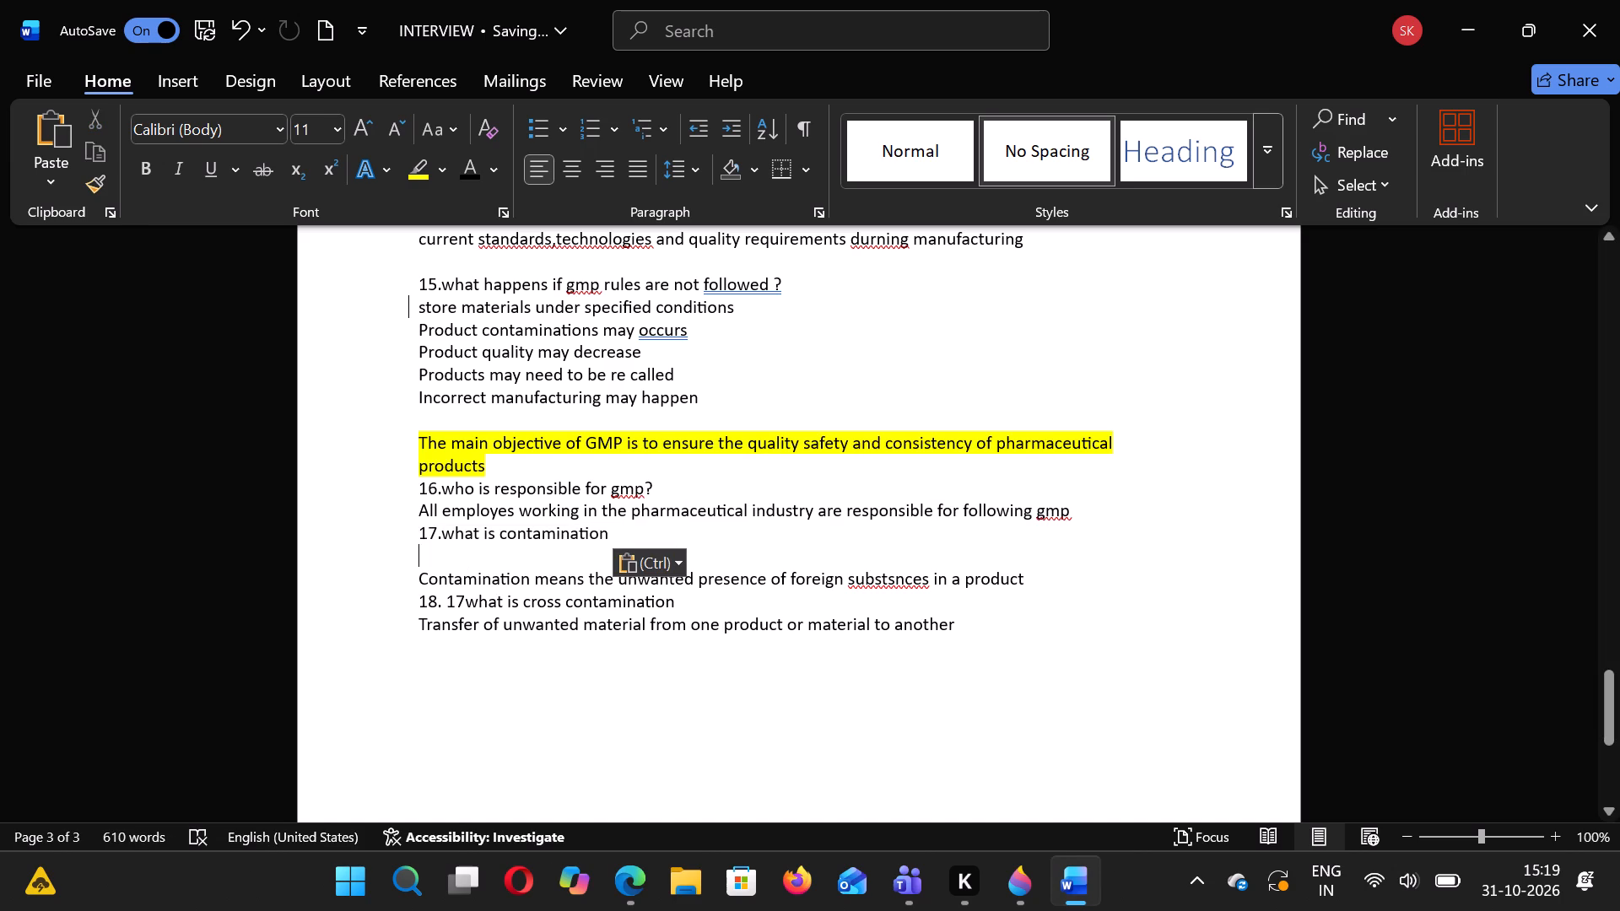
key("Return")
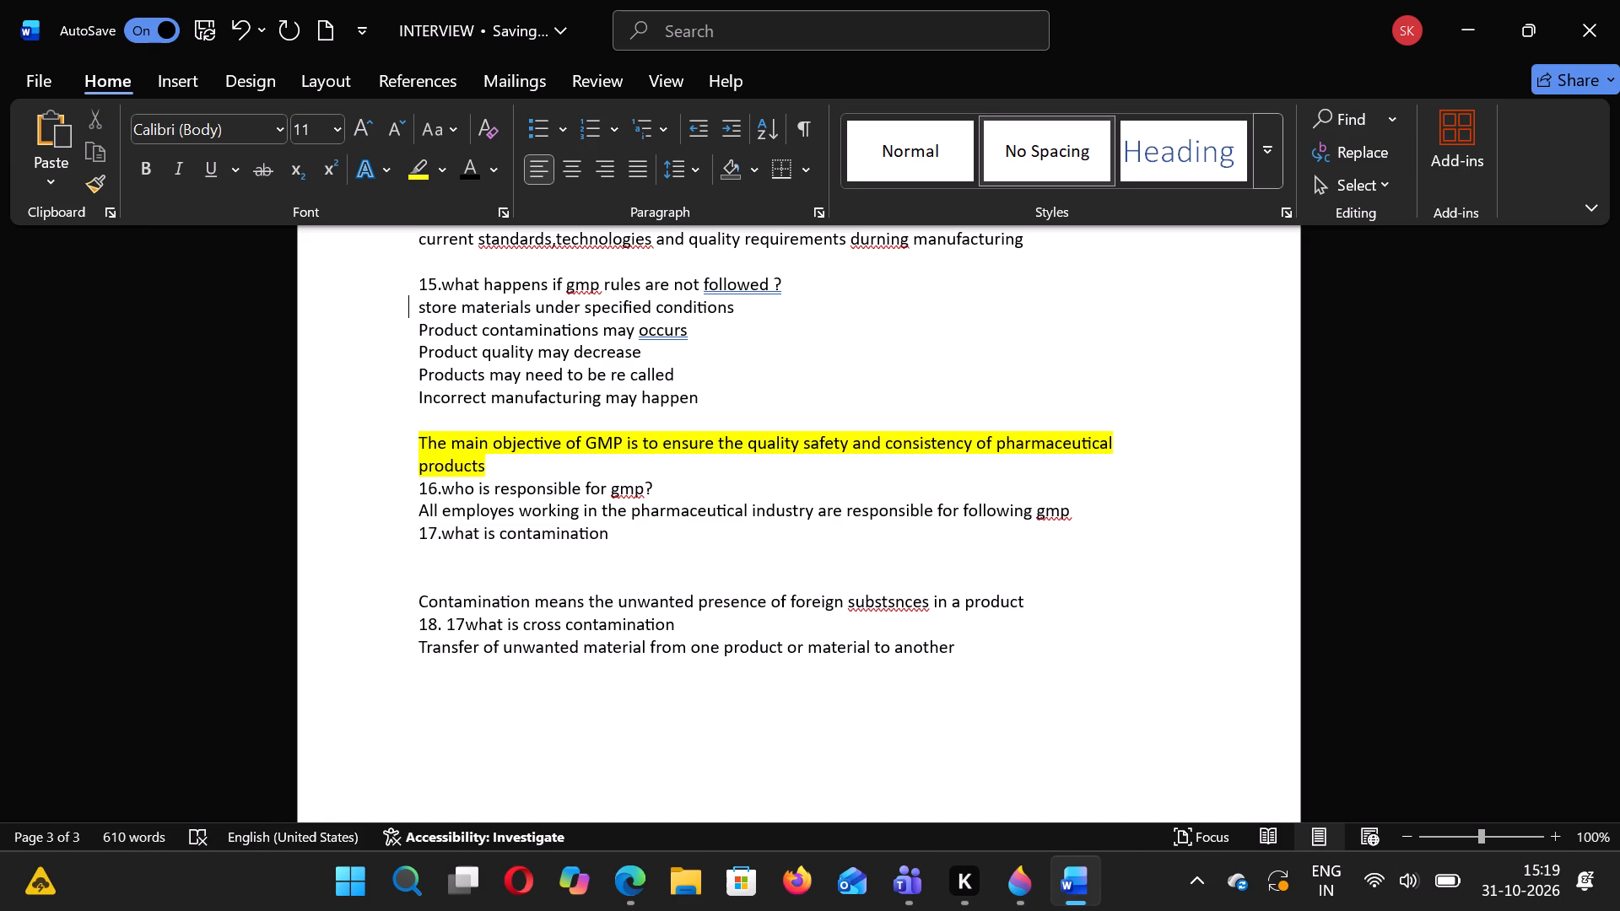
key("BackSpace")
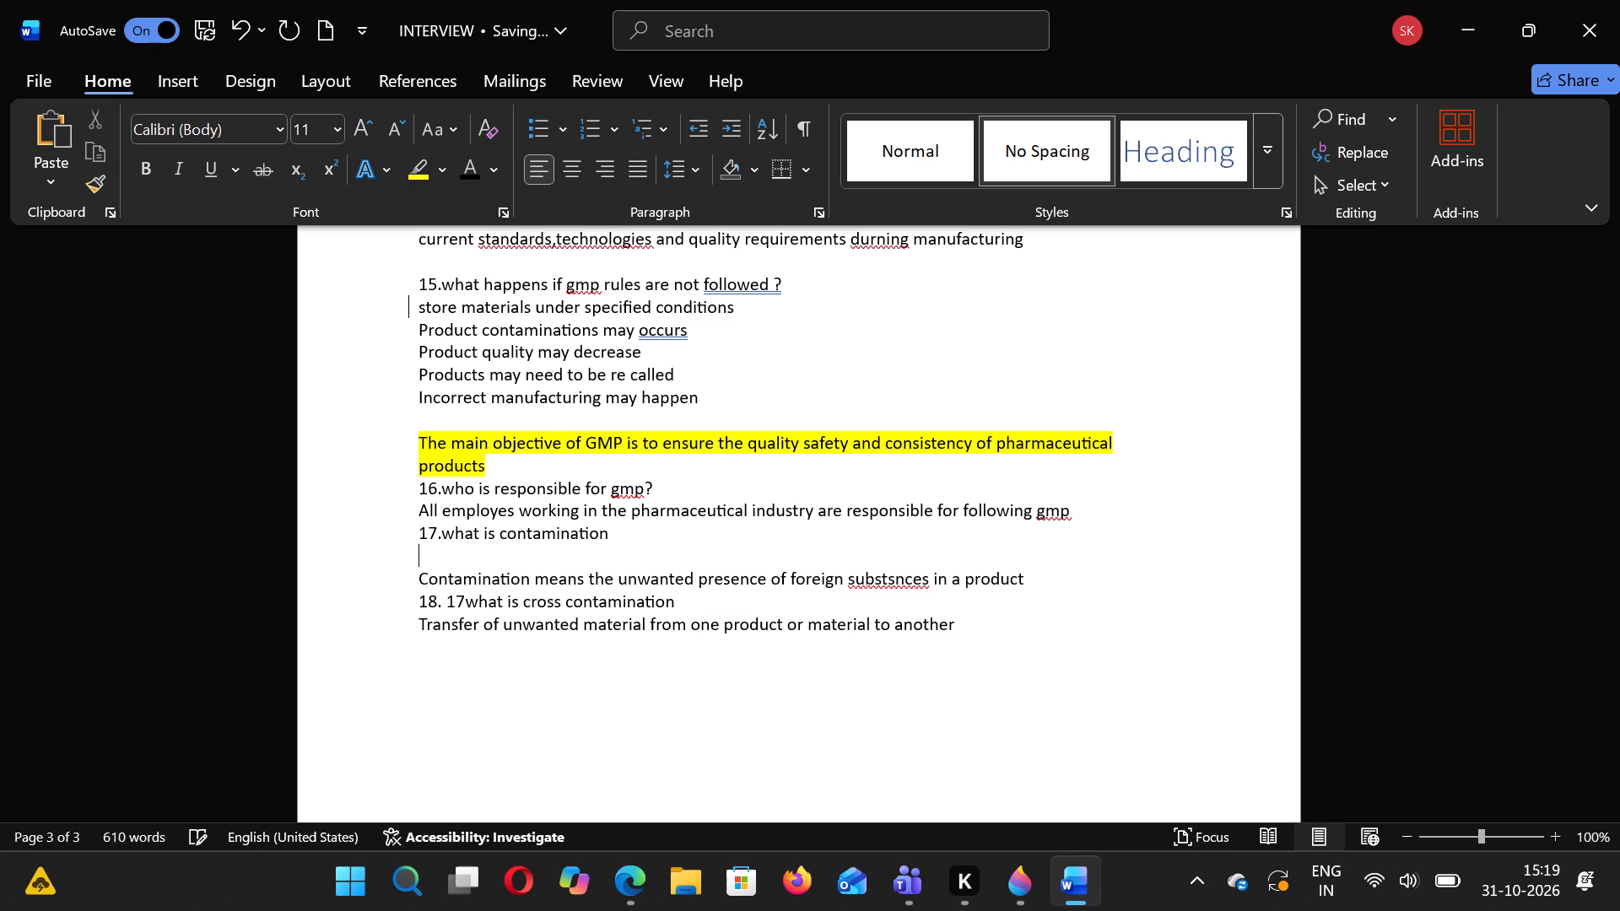
Remove the empty line beneath question 17 and insert one above it, after the answer to question 16.
key("BackSpace")
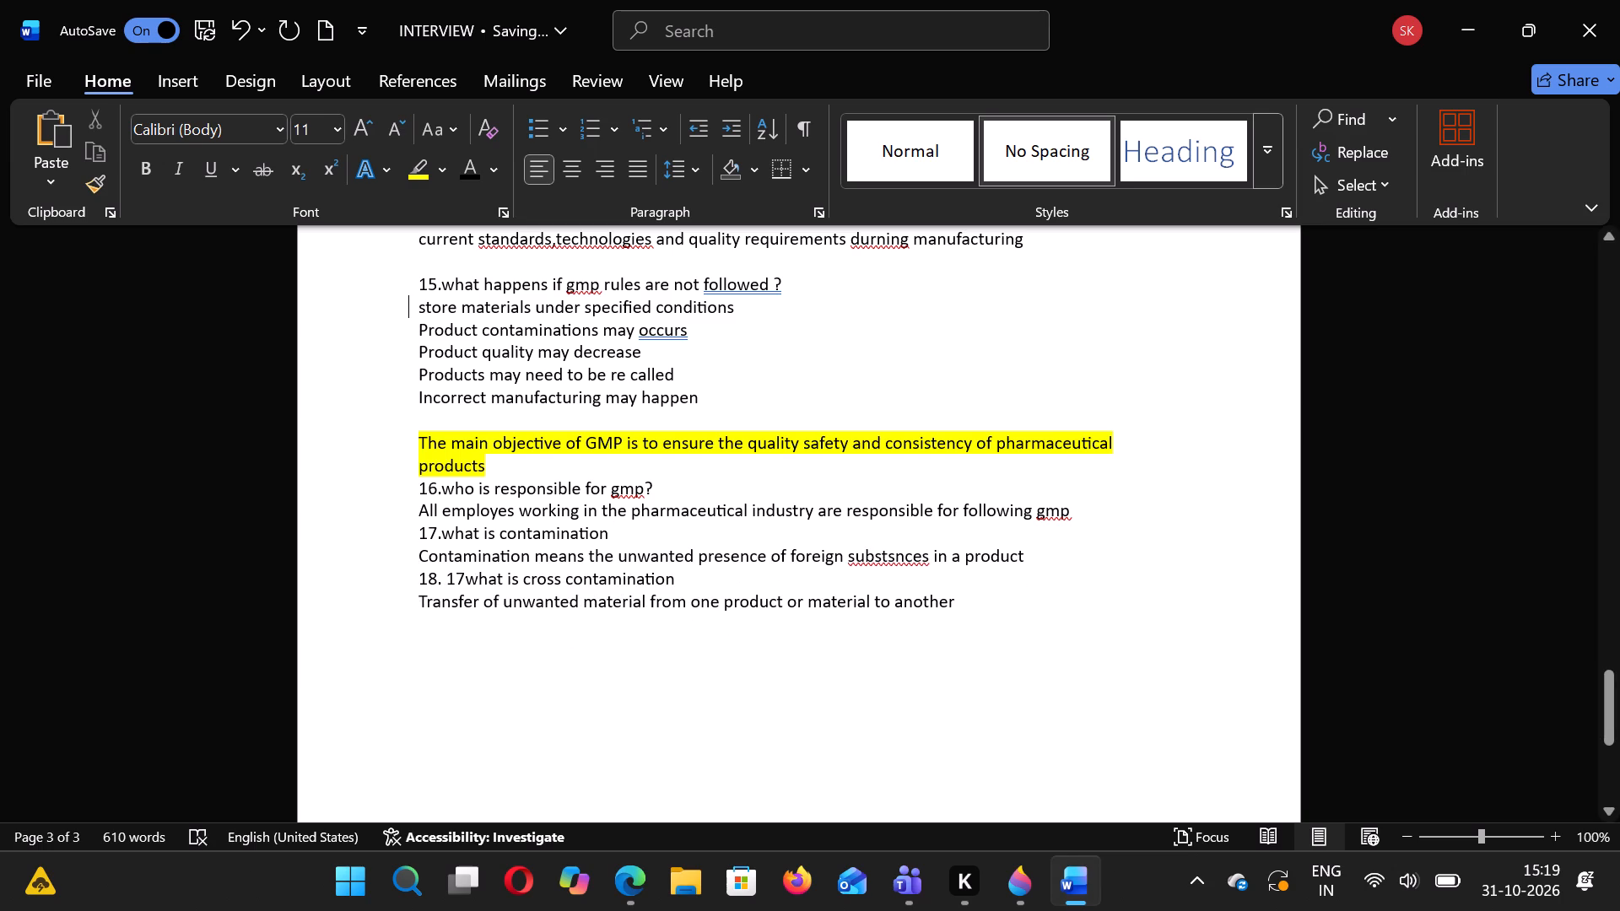
left_click(1101, 500)
key("Return")
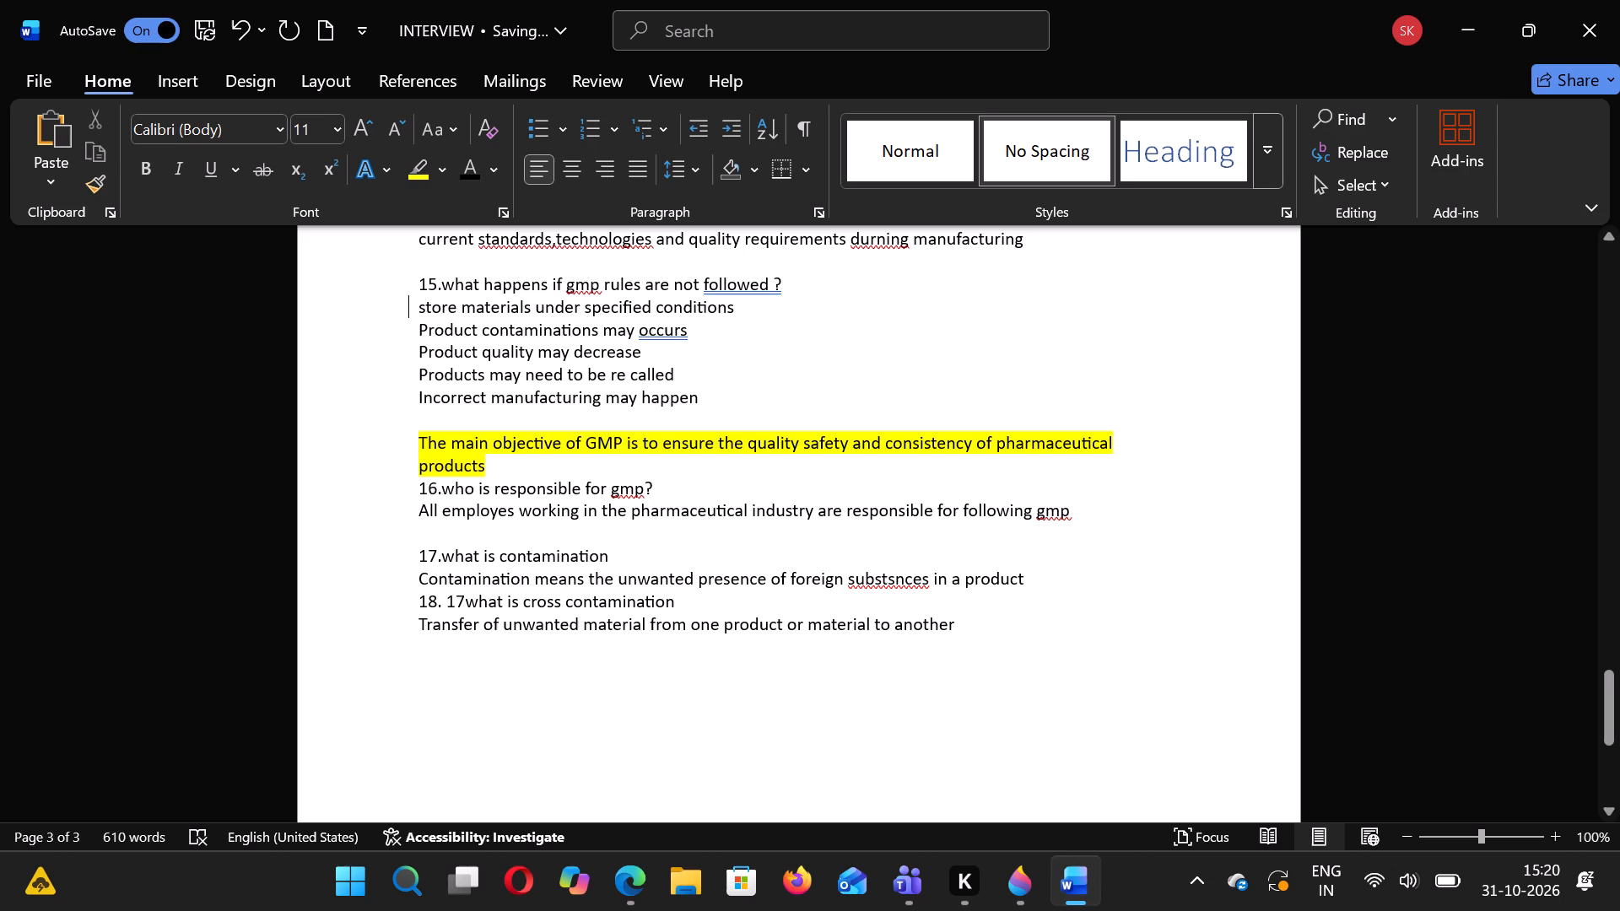
Change the font colour of the whole "17.what is contamination" line to the standard dark red.
left_click_drag(608, 558, 408, 573)
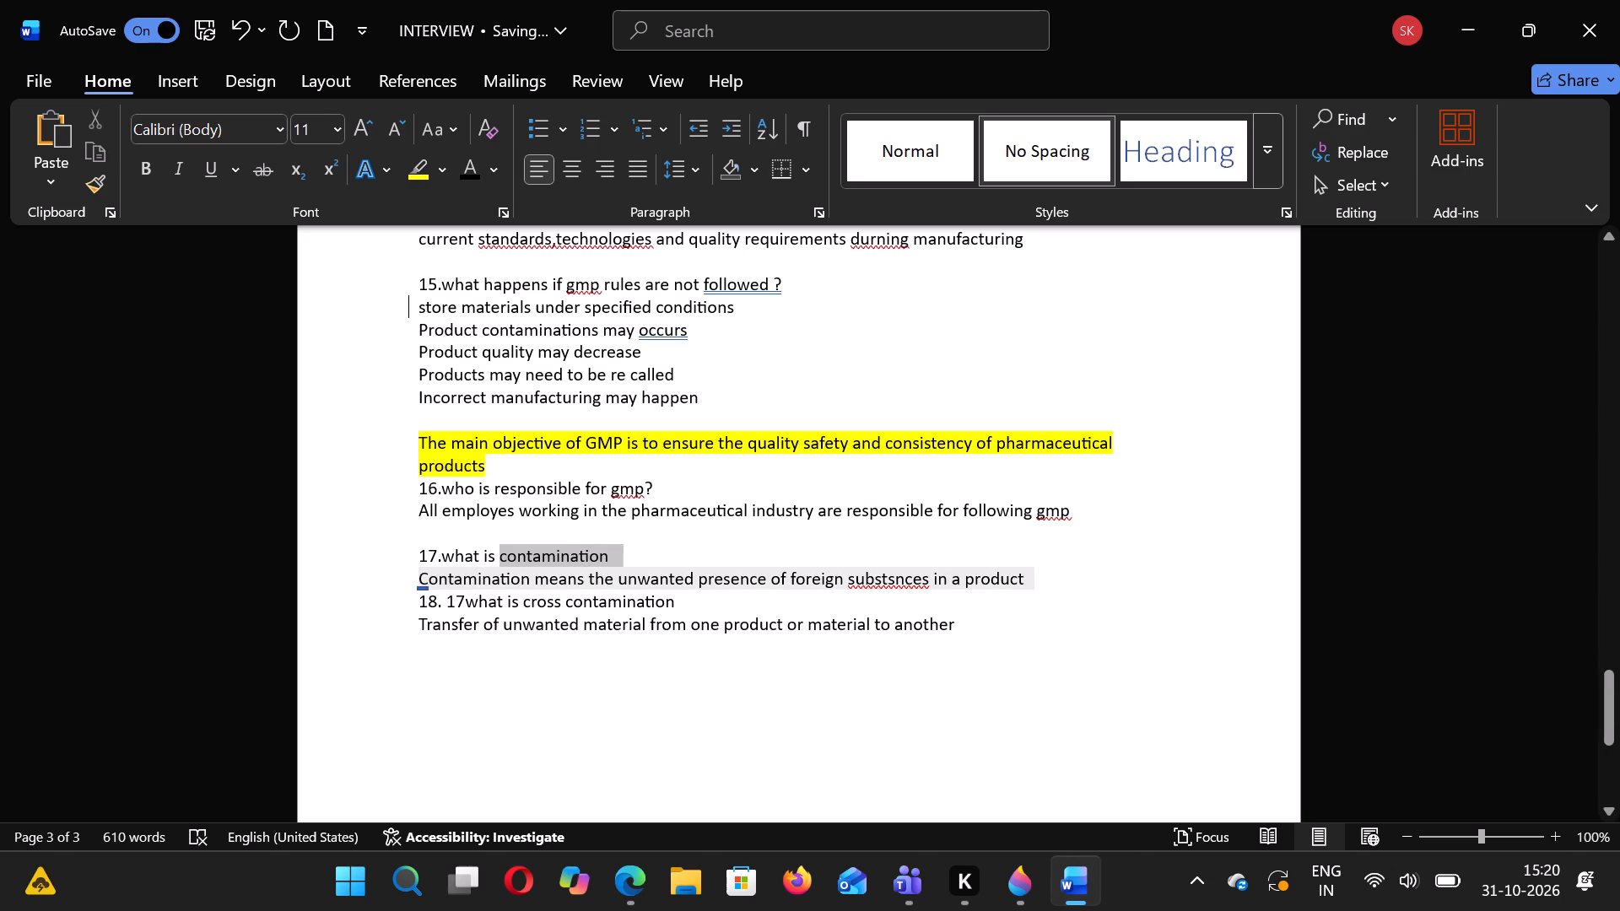
left_click_drag(408, 573, 412, 562)
left_click(460, 552)
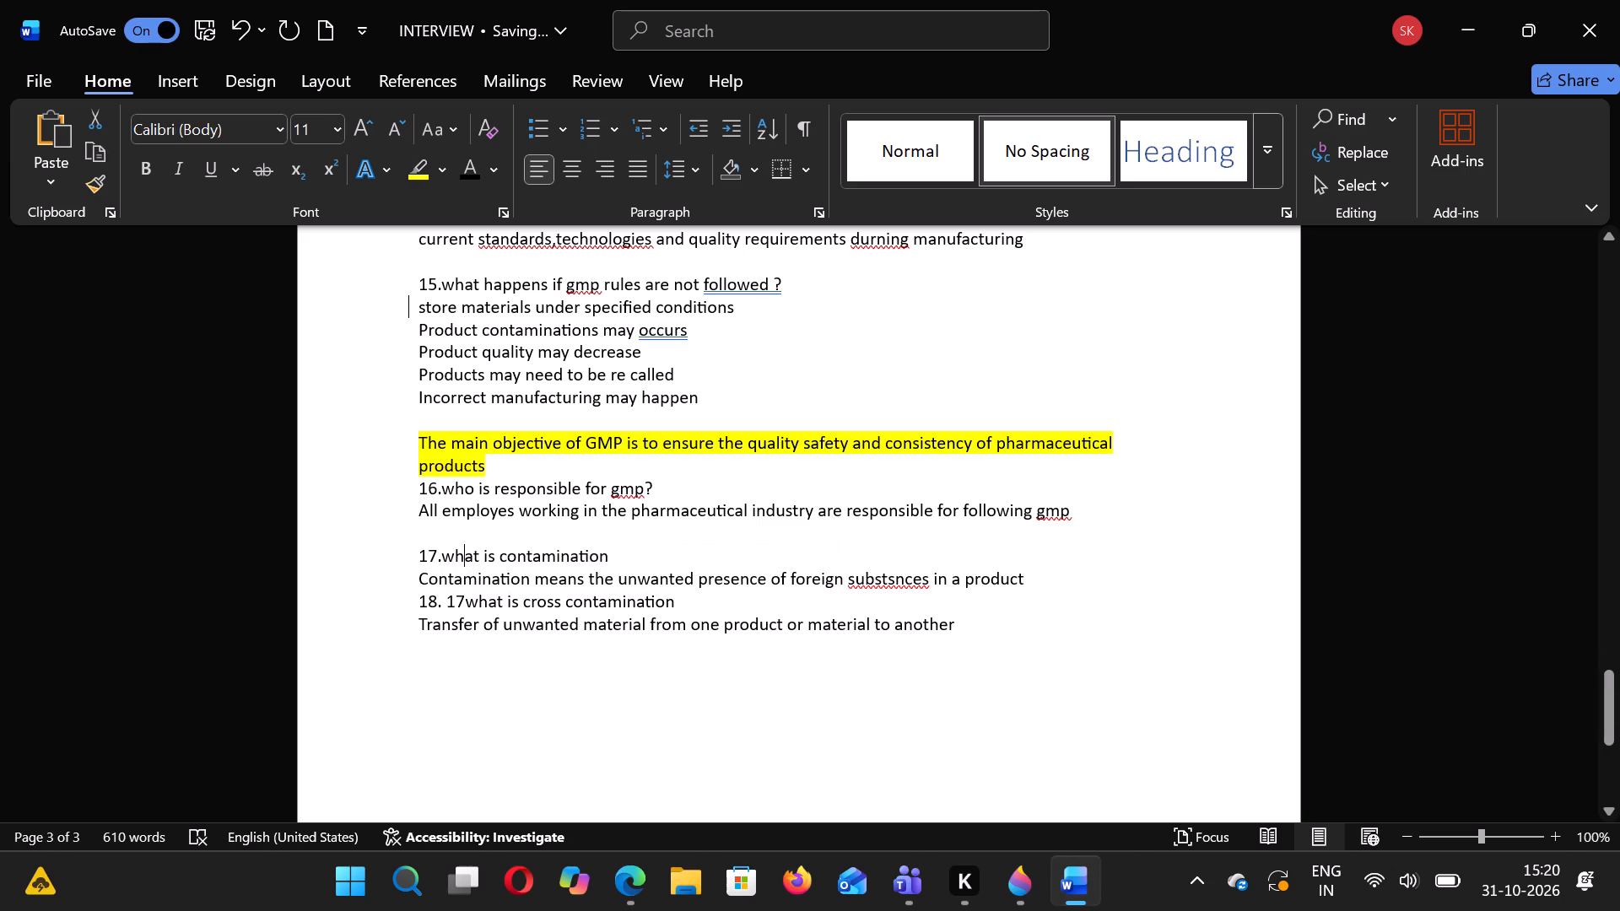
left_click(428, 560)
left_click_drag(423, 553, 563, 538)
left_click_drag(421, 560, 423, 560)
left_click_drag(423, 560, 560, 547)
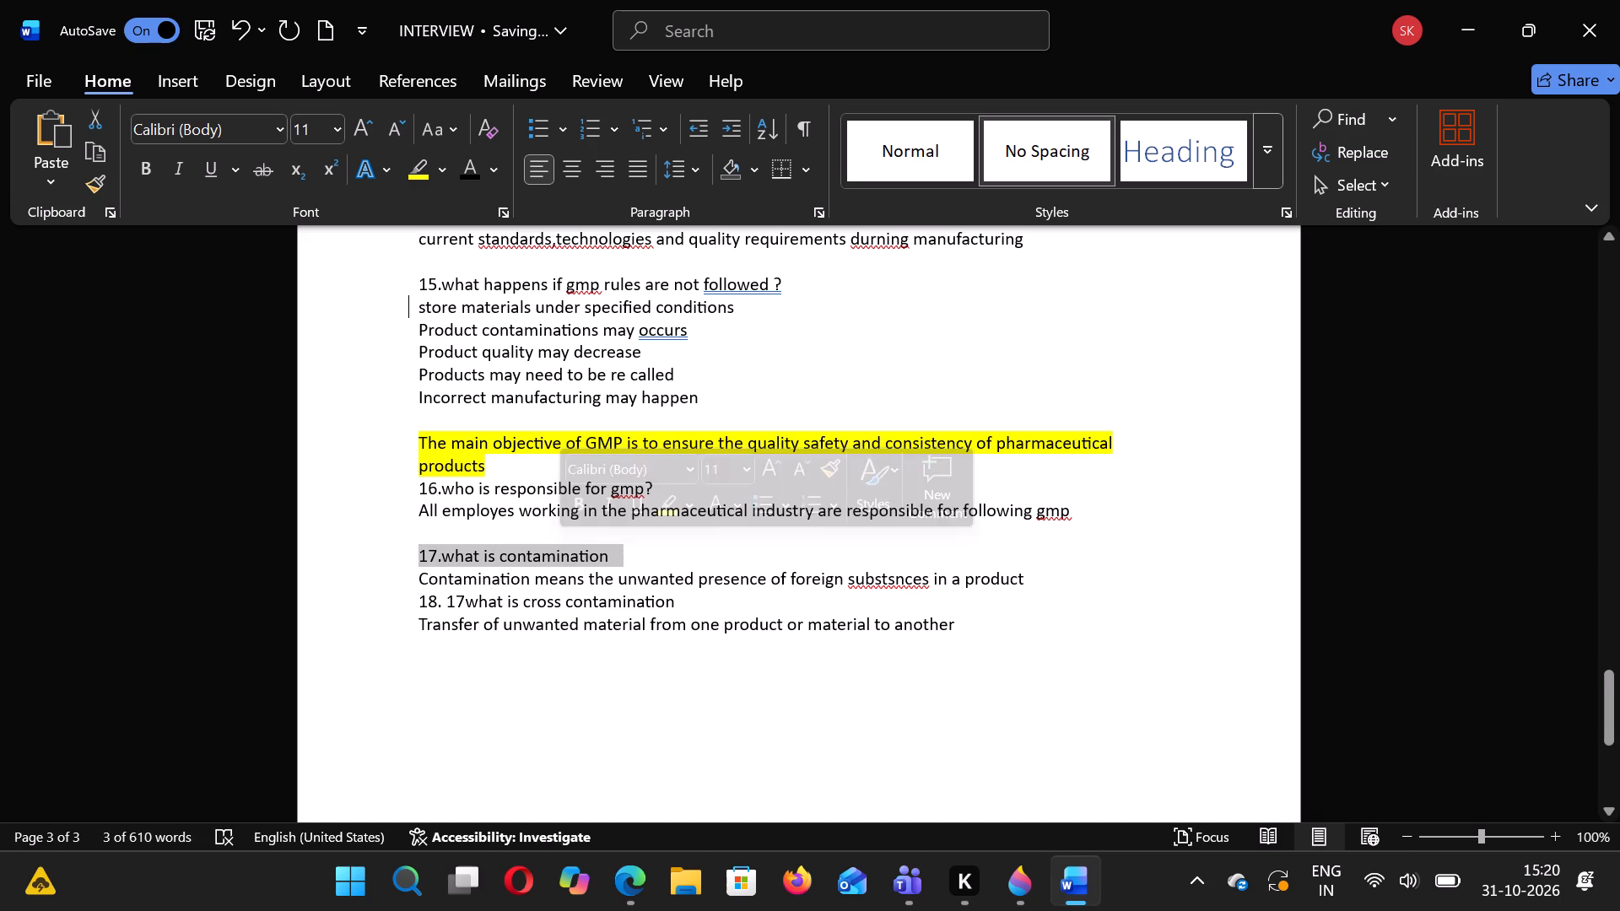
left_click(496, 167)
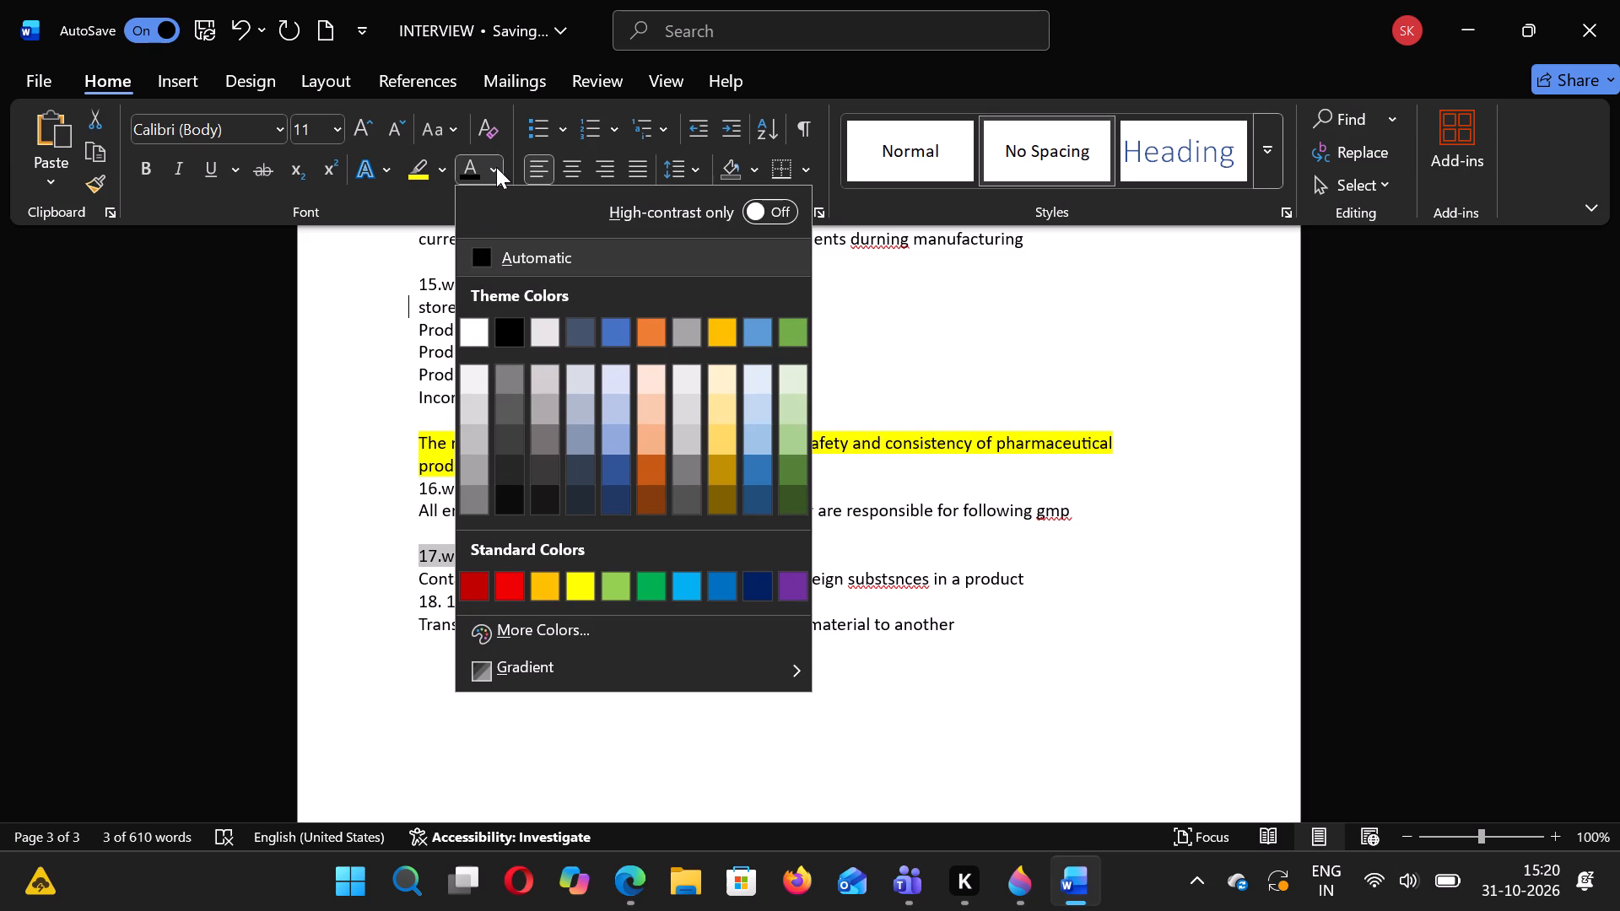
left_click(480, 578)
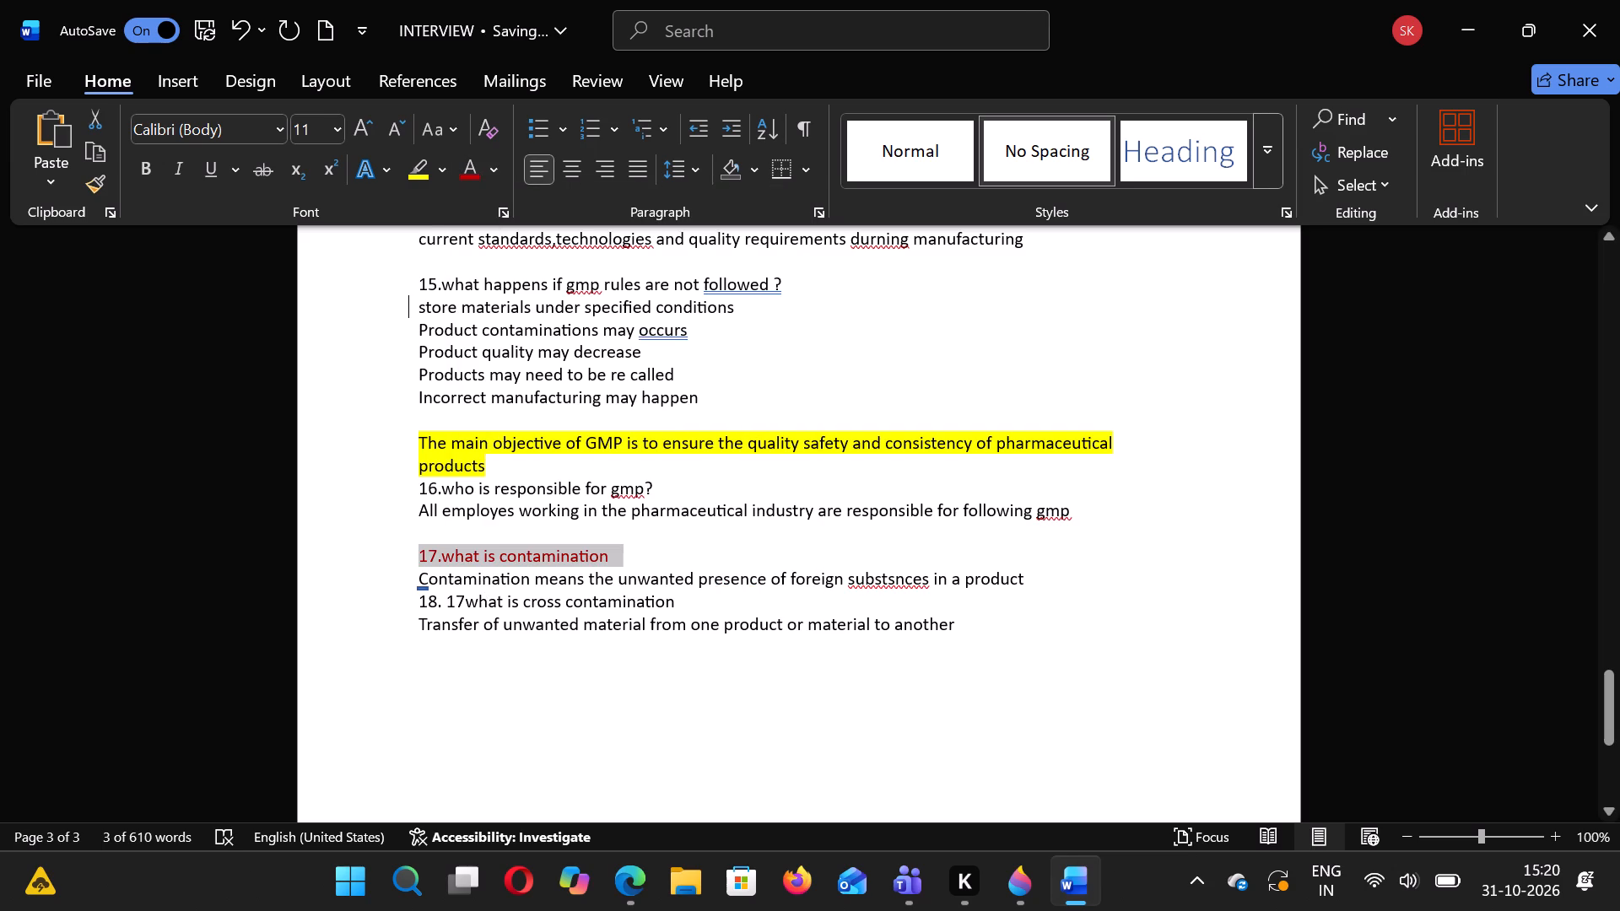
left_click(626, 540)
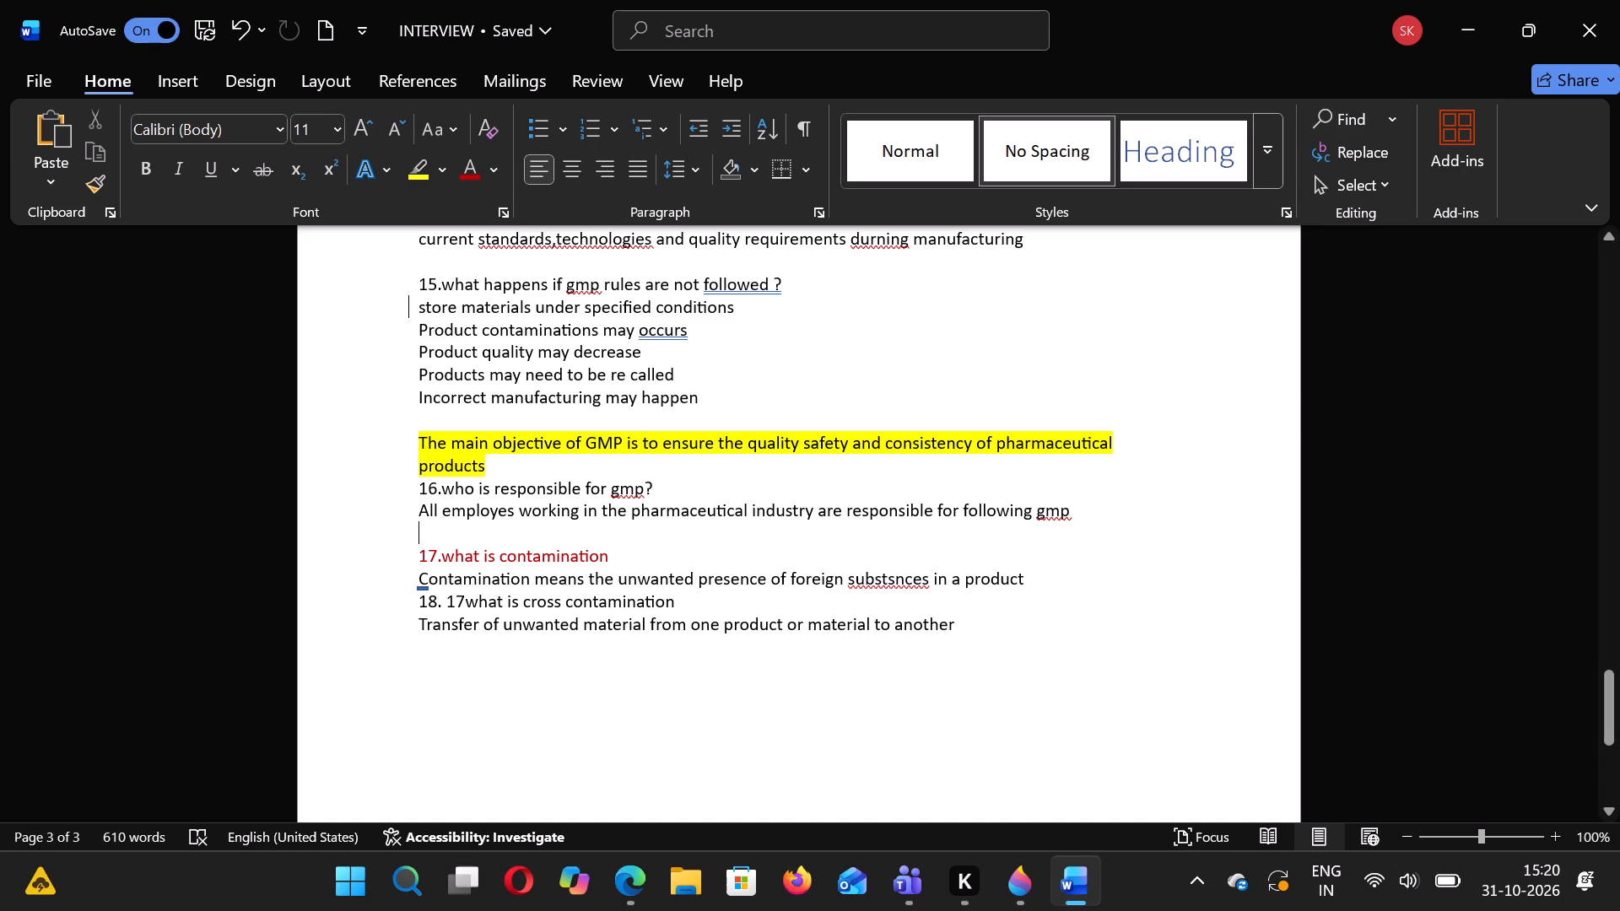
Apply the same dark red font colour to "16.who is responsible for gmp", leaving out the question mark.
left_click(429, 478)
left_click_drag(418, 485, 503, 495)
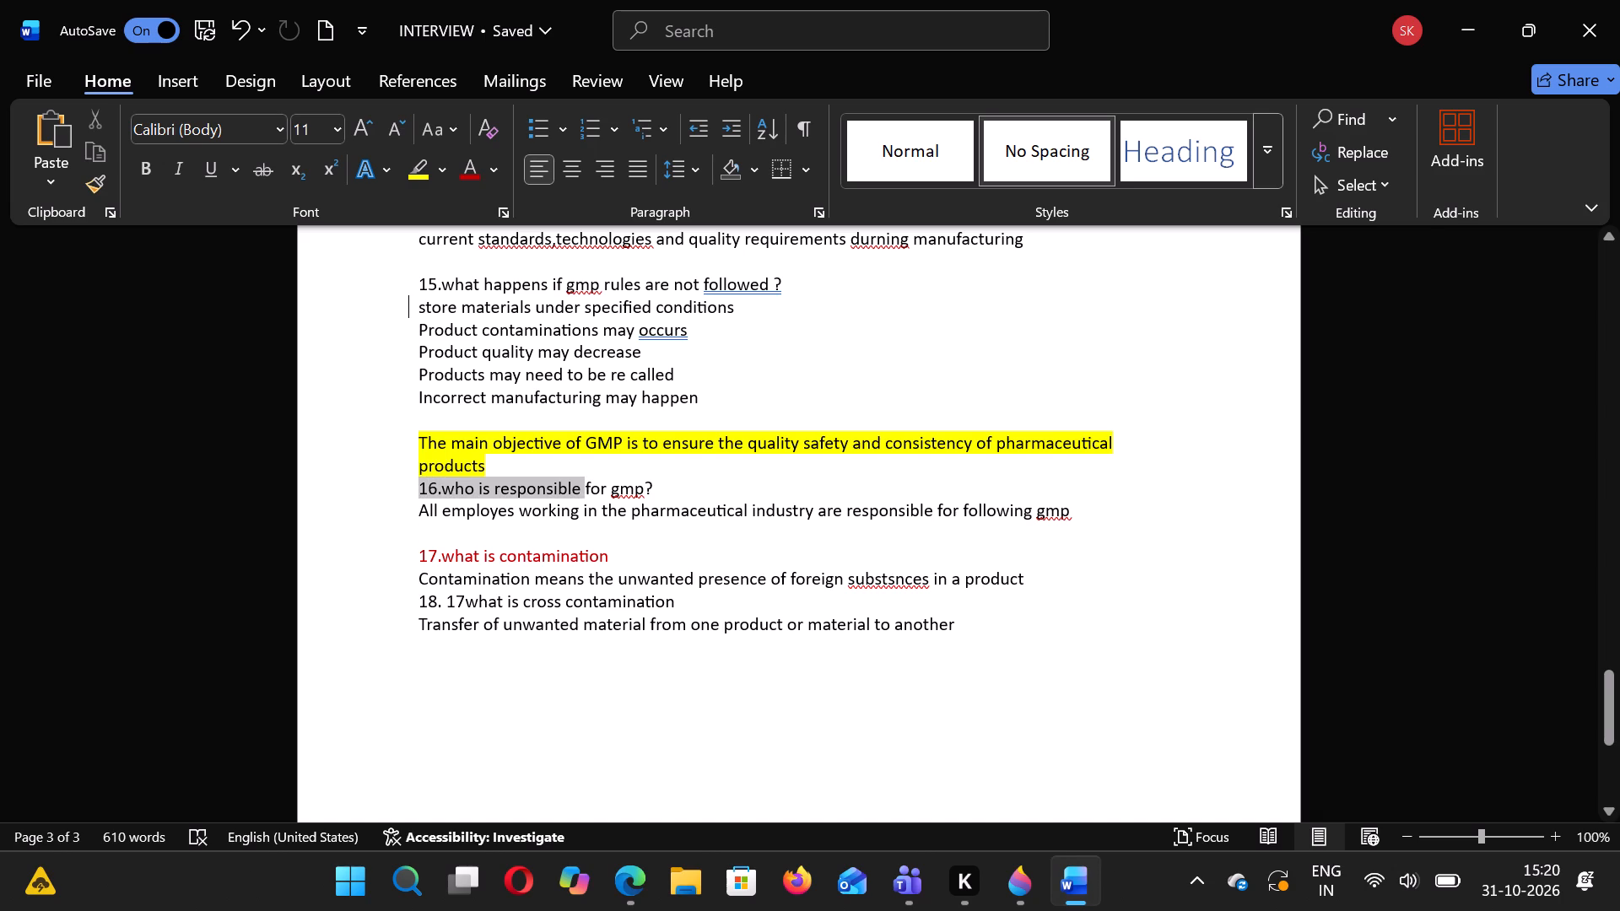
left_click_drag(503, 495, 592, 499)
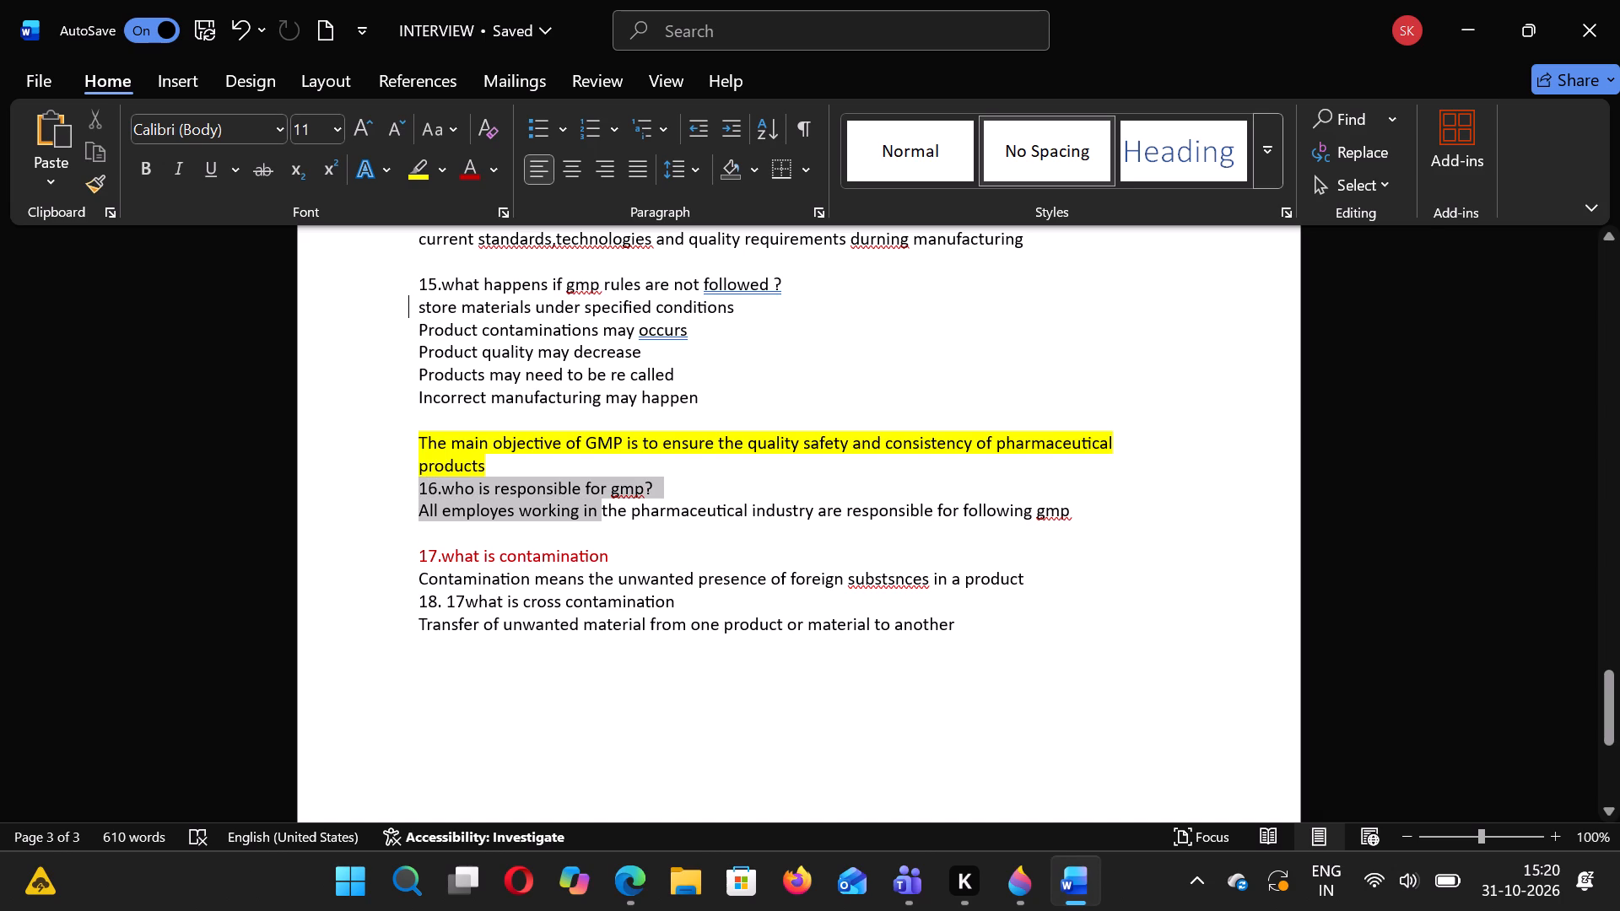
left_click_drag(592, 499, 639, 487)
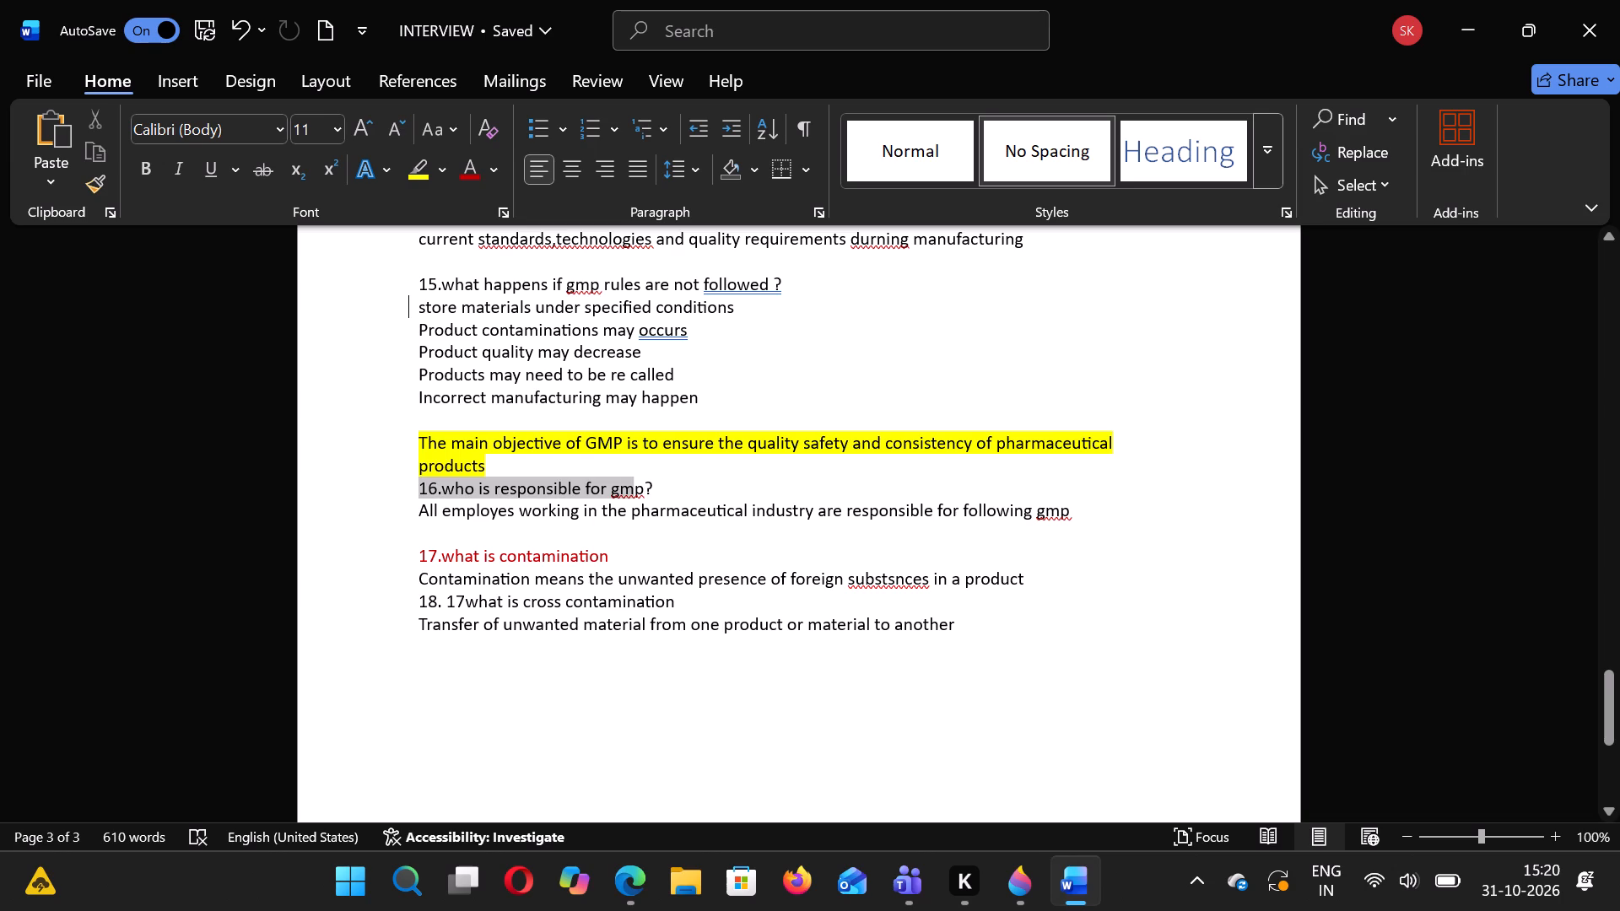
left_click_drag(639, 487, 648, 489)
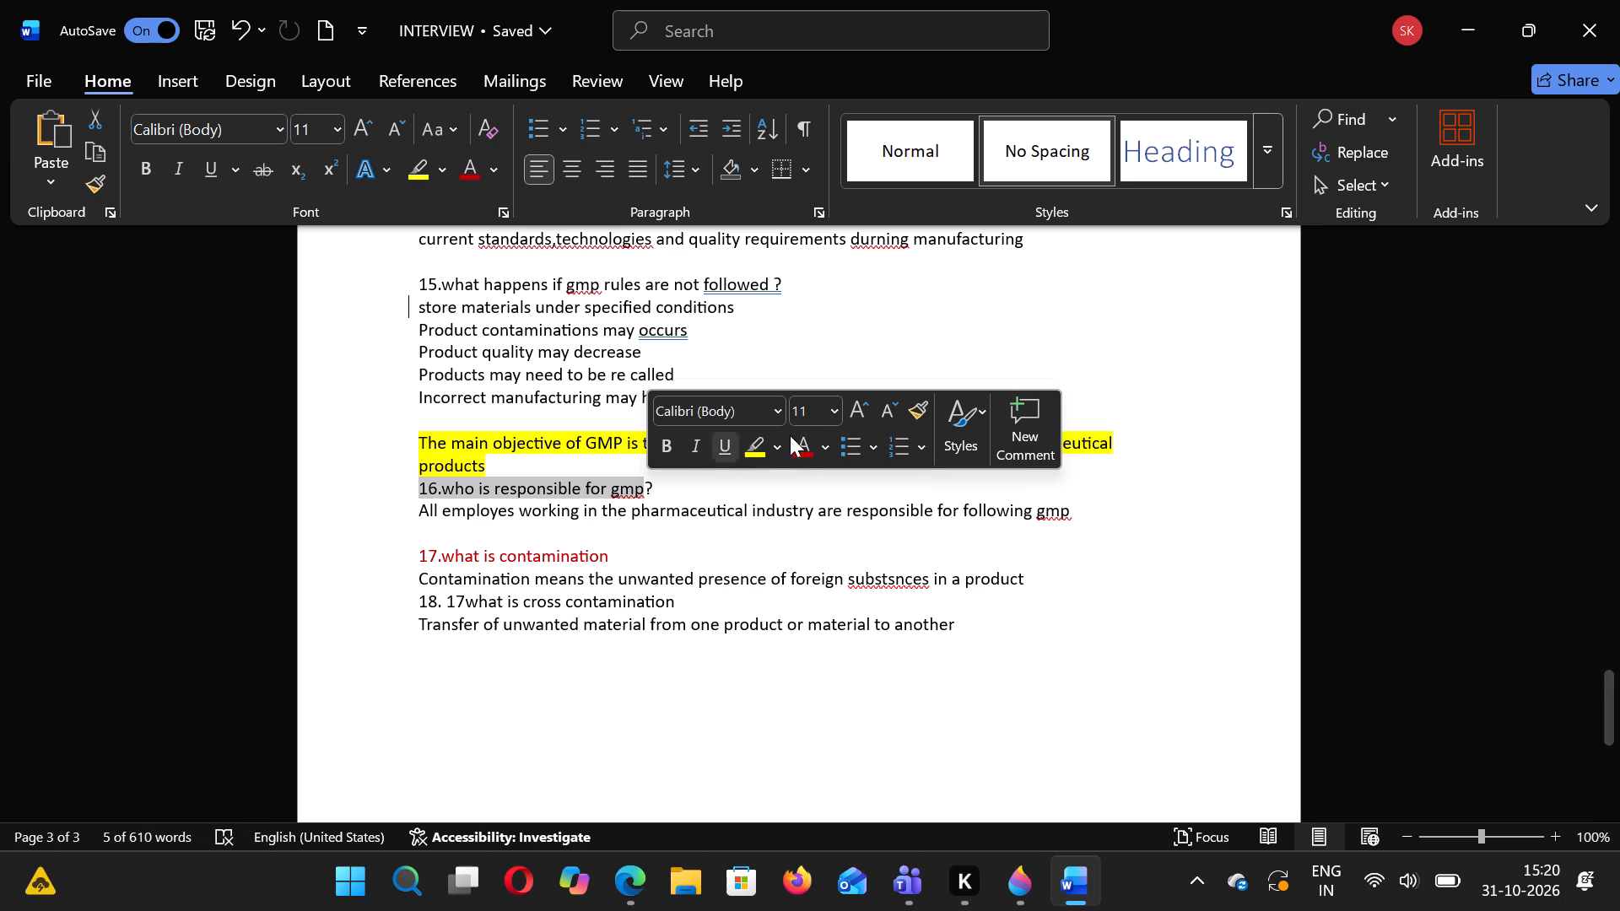
left_click(804, 443)
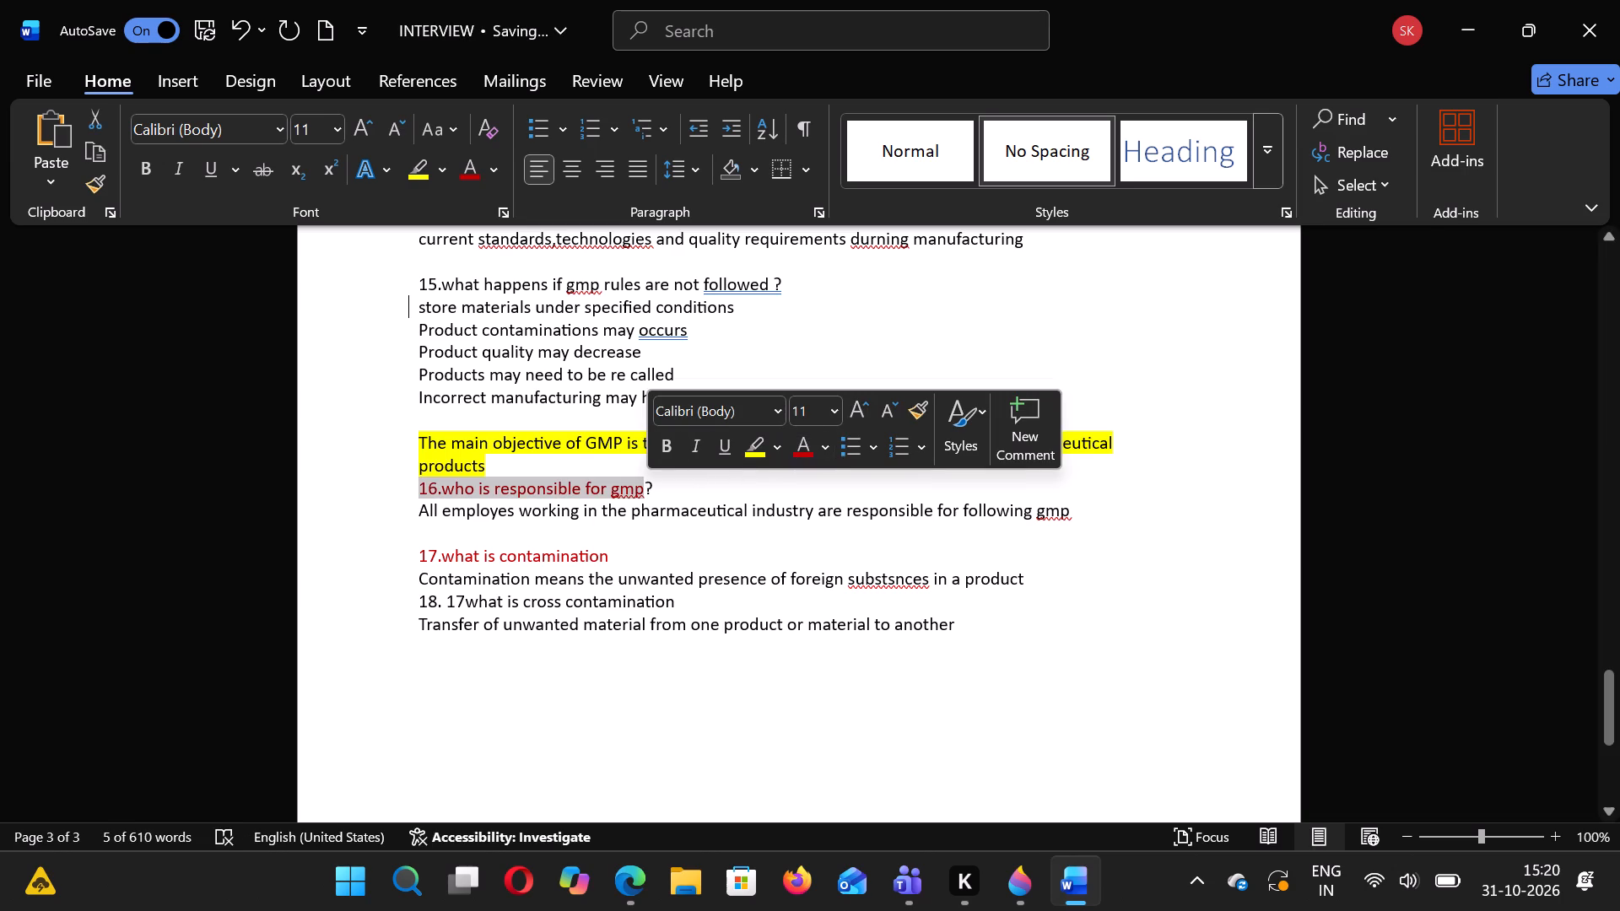
left_click(691, 548)
Insert an empty line between the yellow-highlighted GMP objective sentence and question 16.
left_click(526, 460)
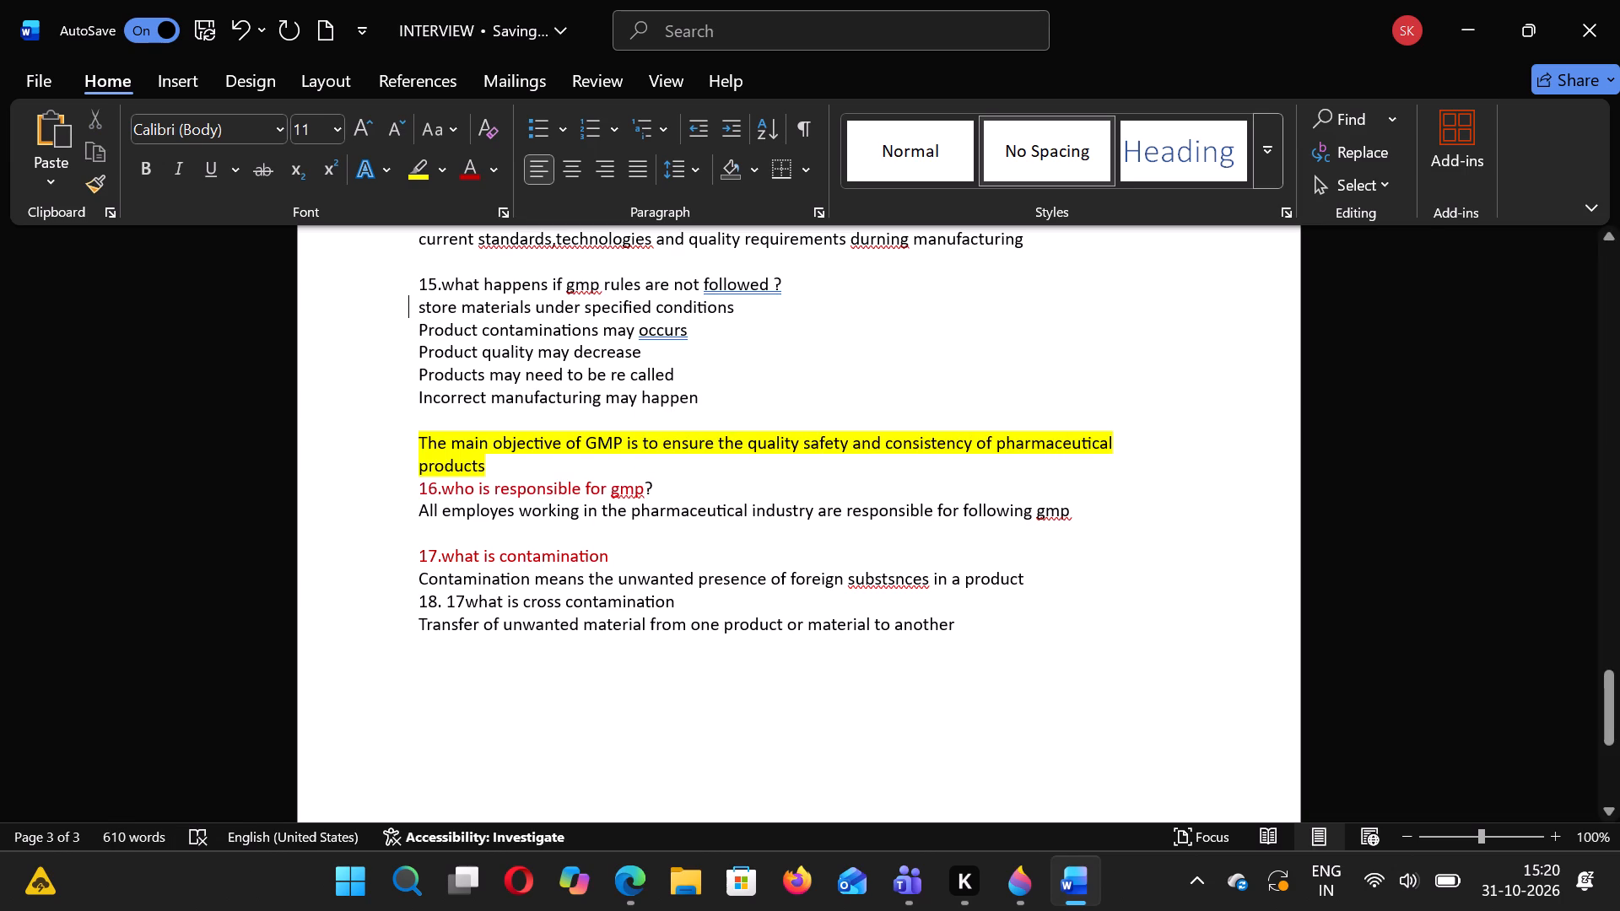
key("Return")
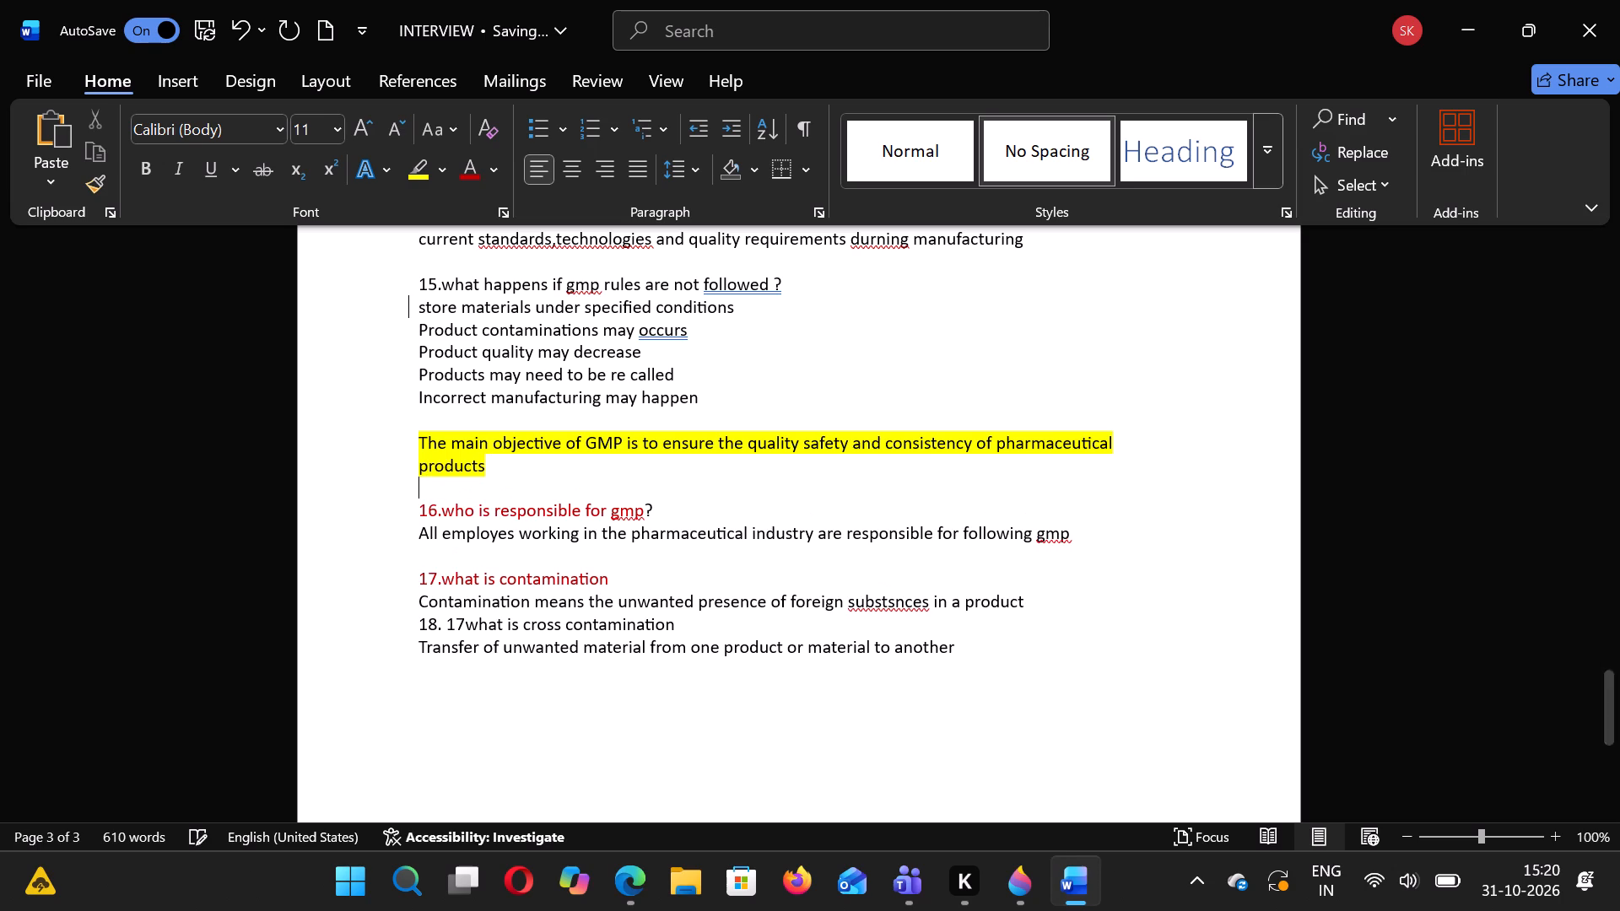
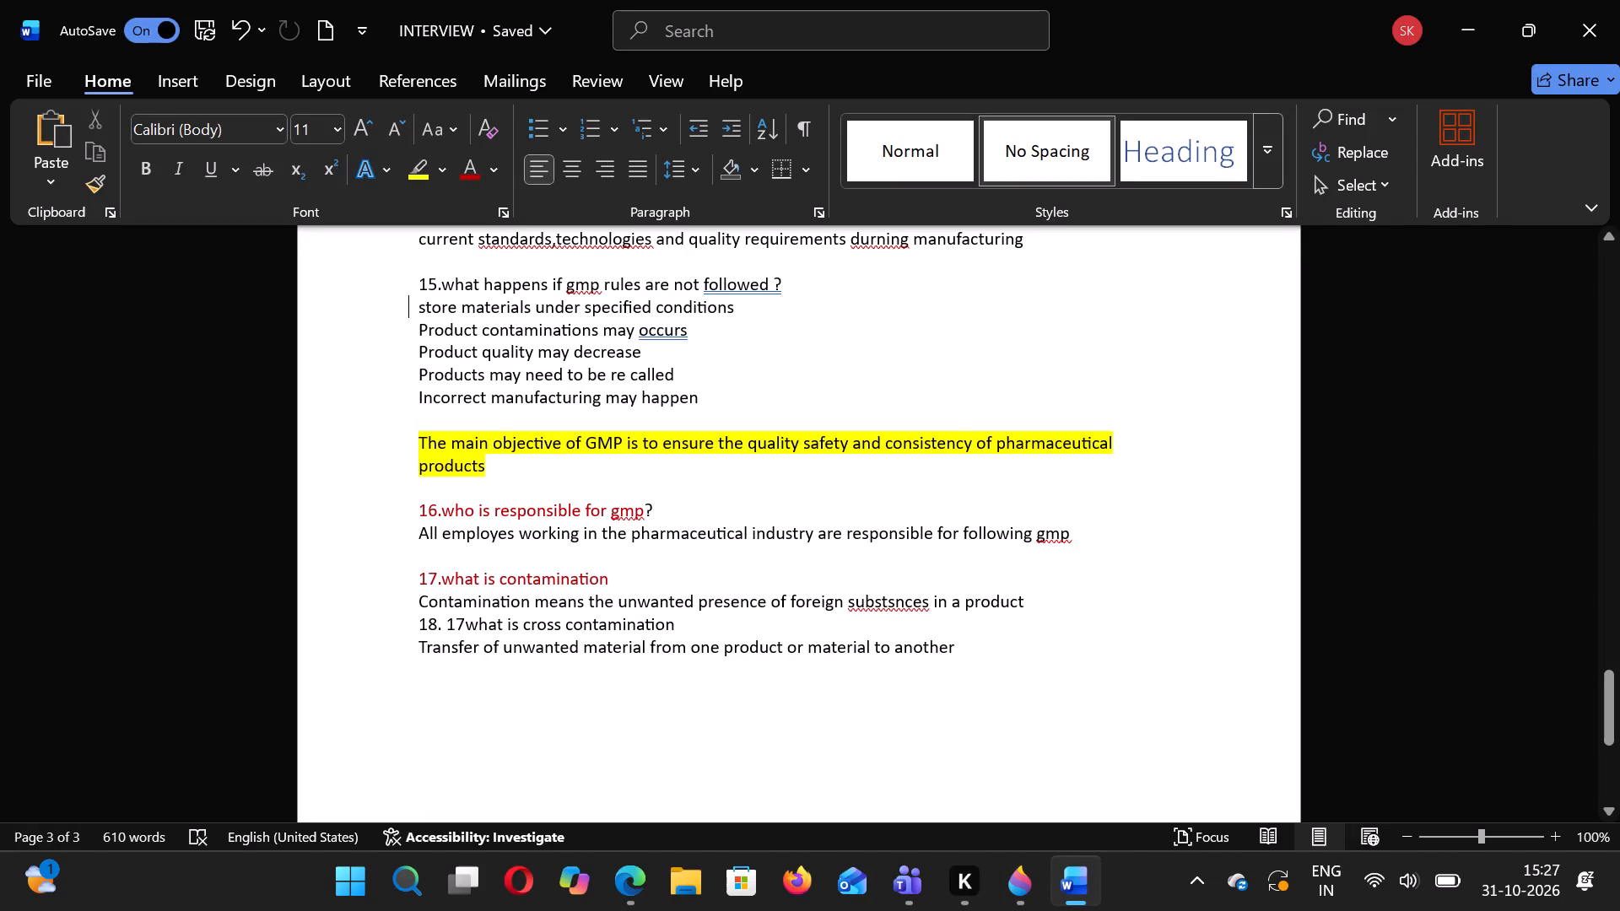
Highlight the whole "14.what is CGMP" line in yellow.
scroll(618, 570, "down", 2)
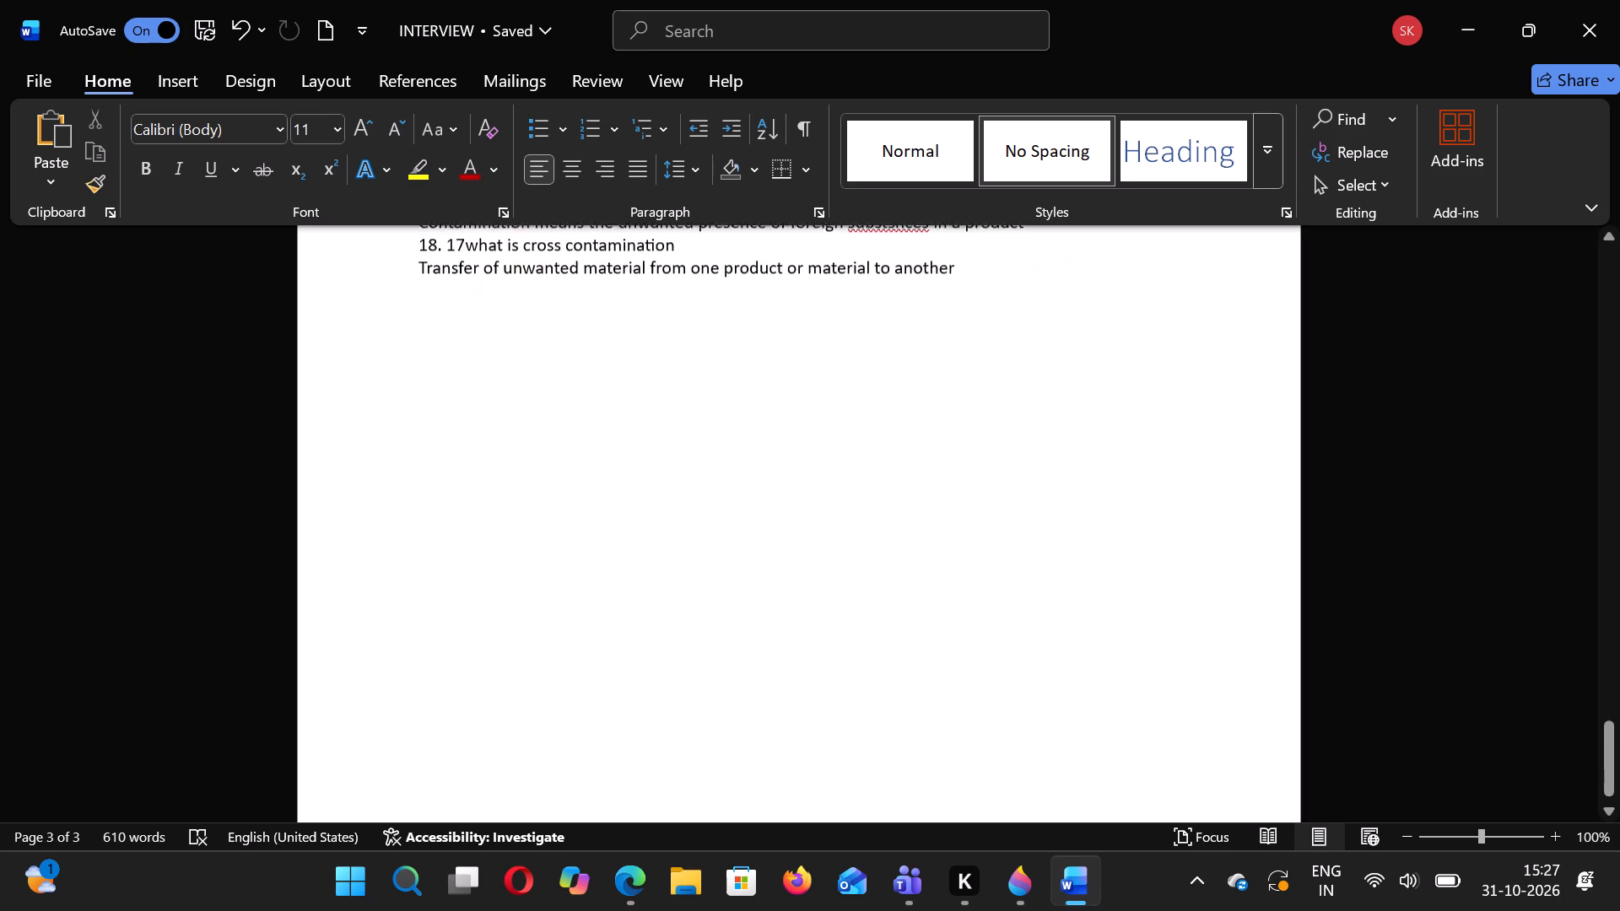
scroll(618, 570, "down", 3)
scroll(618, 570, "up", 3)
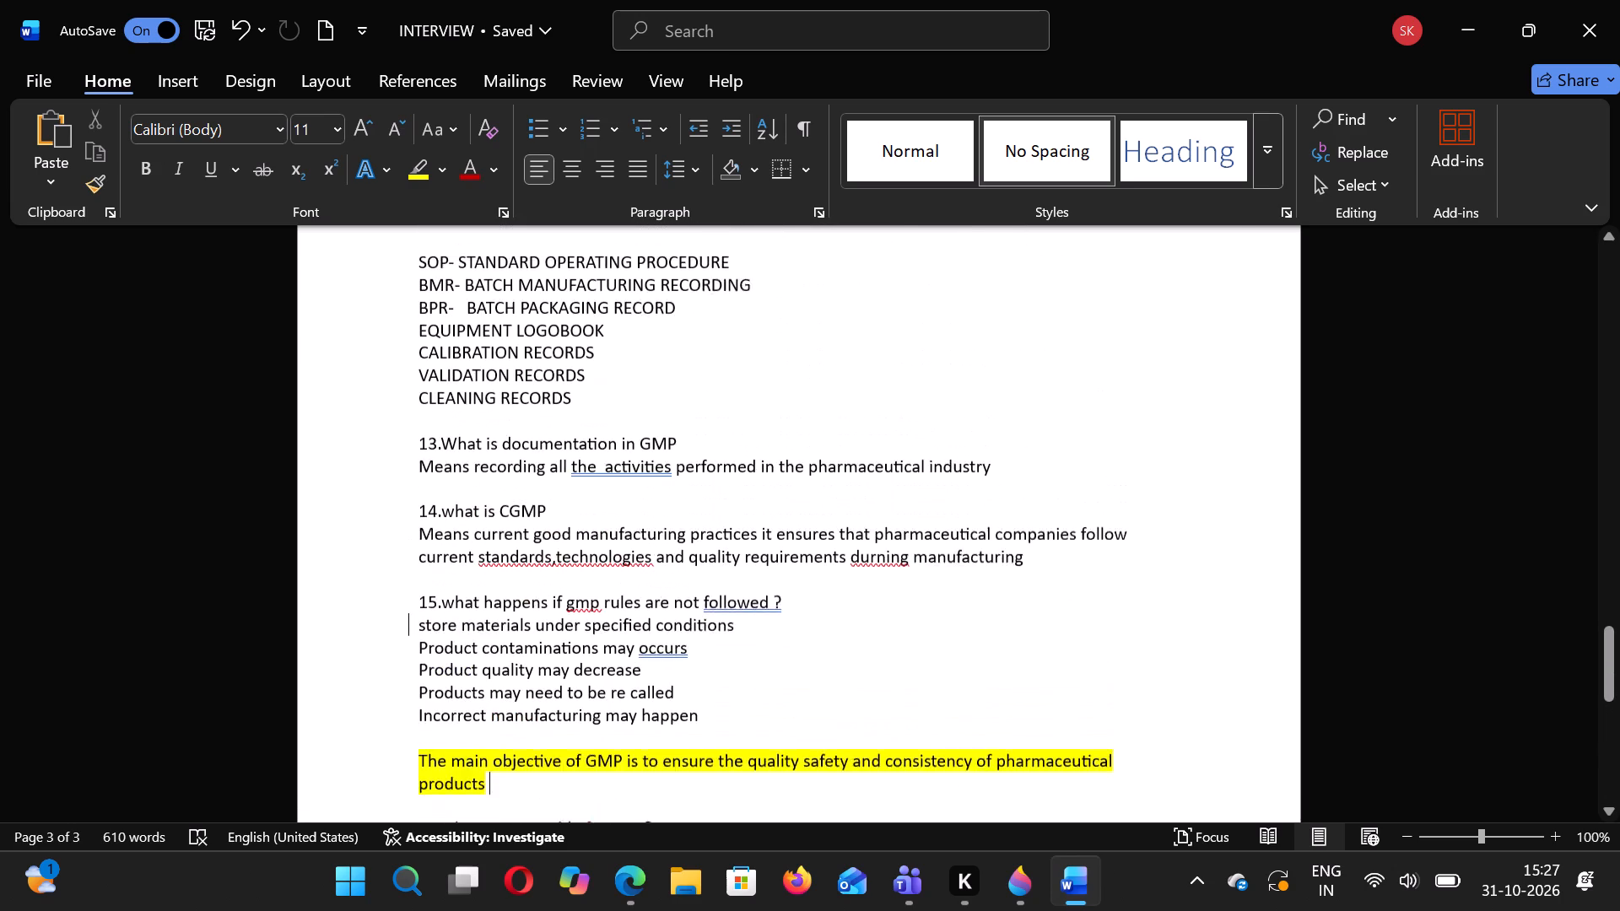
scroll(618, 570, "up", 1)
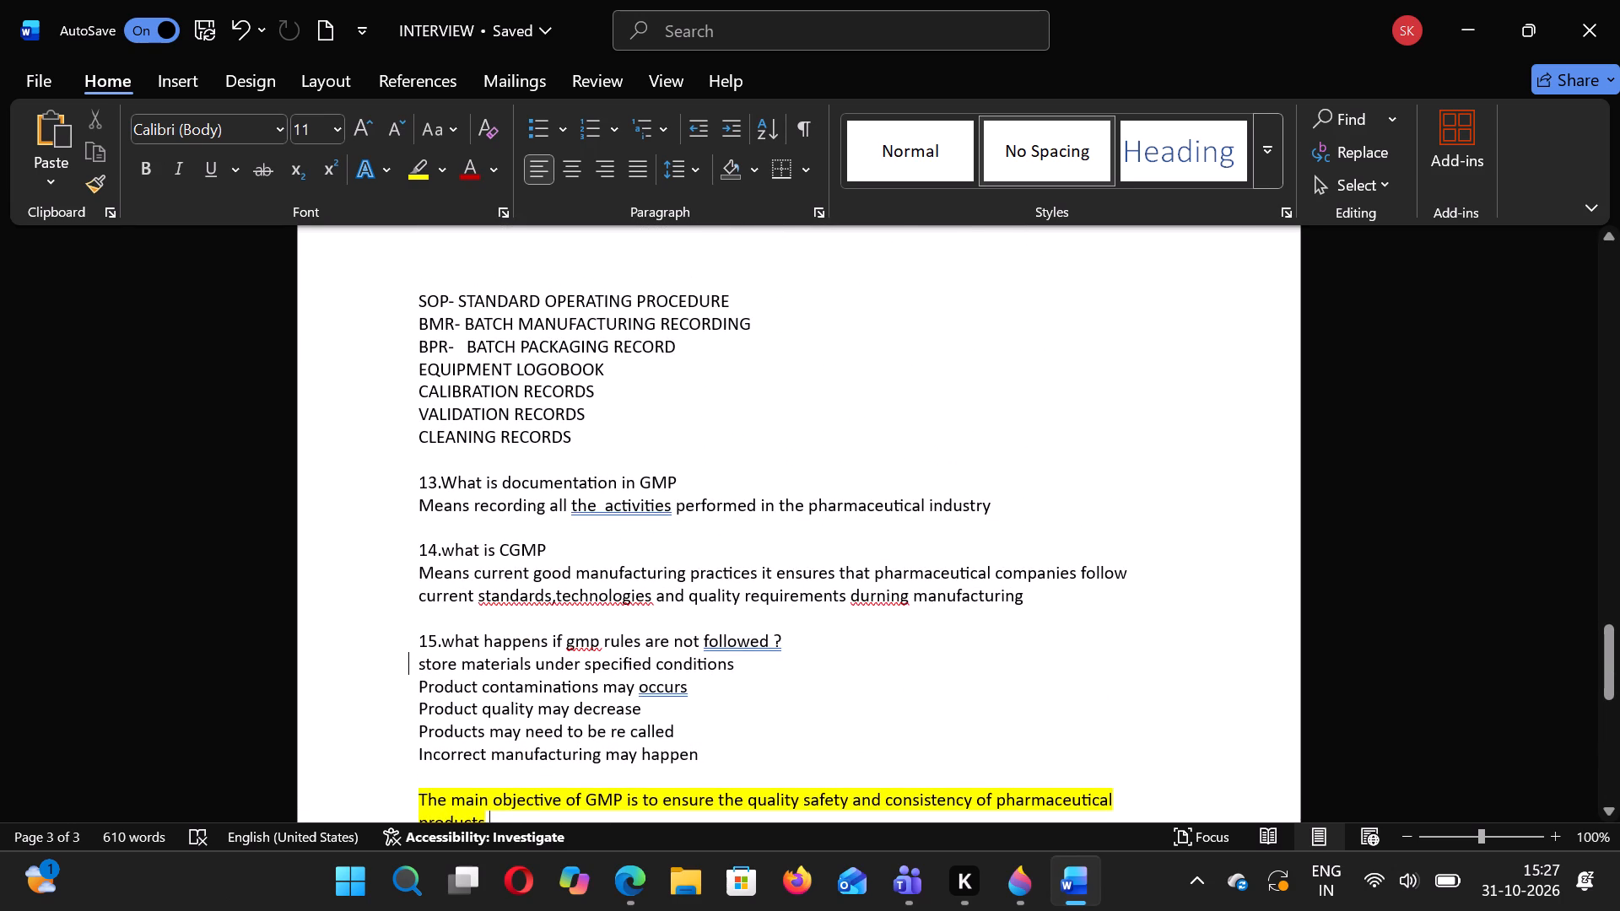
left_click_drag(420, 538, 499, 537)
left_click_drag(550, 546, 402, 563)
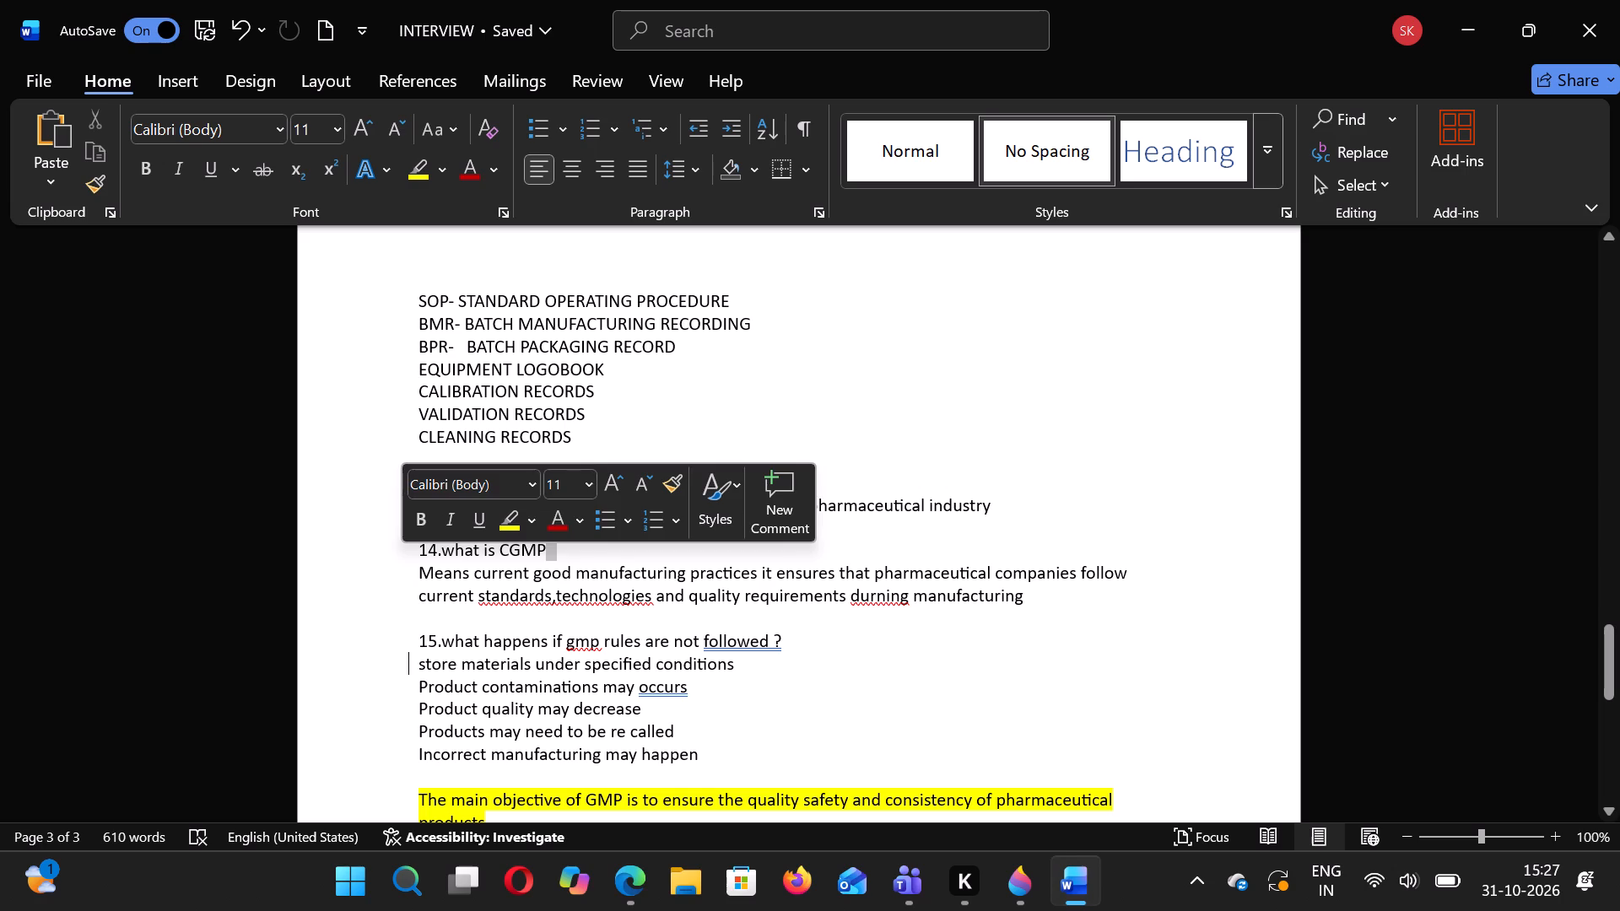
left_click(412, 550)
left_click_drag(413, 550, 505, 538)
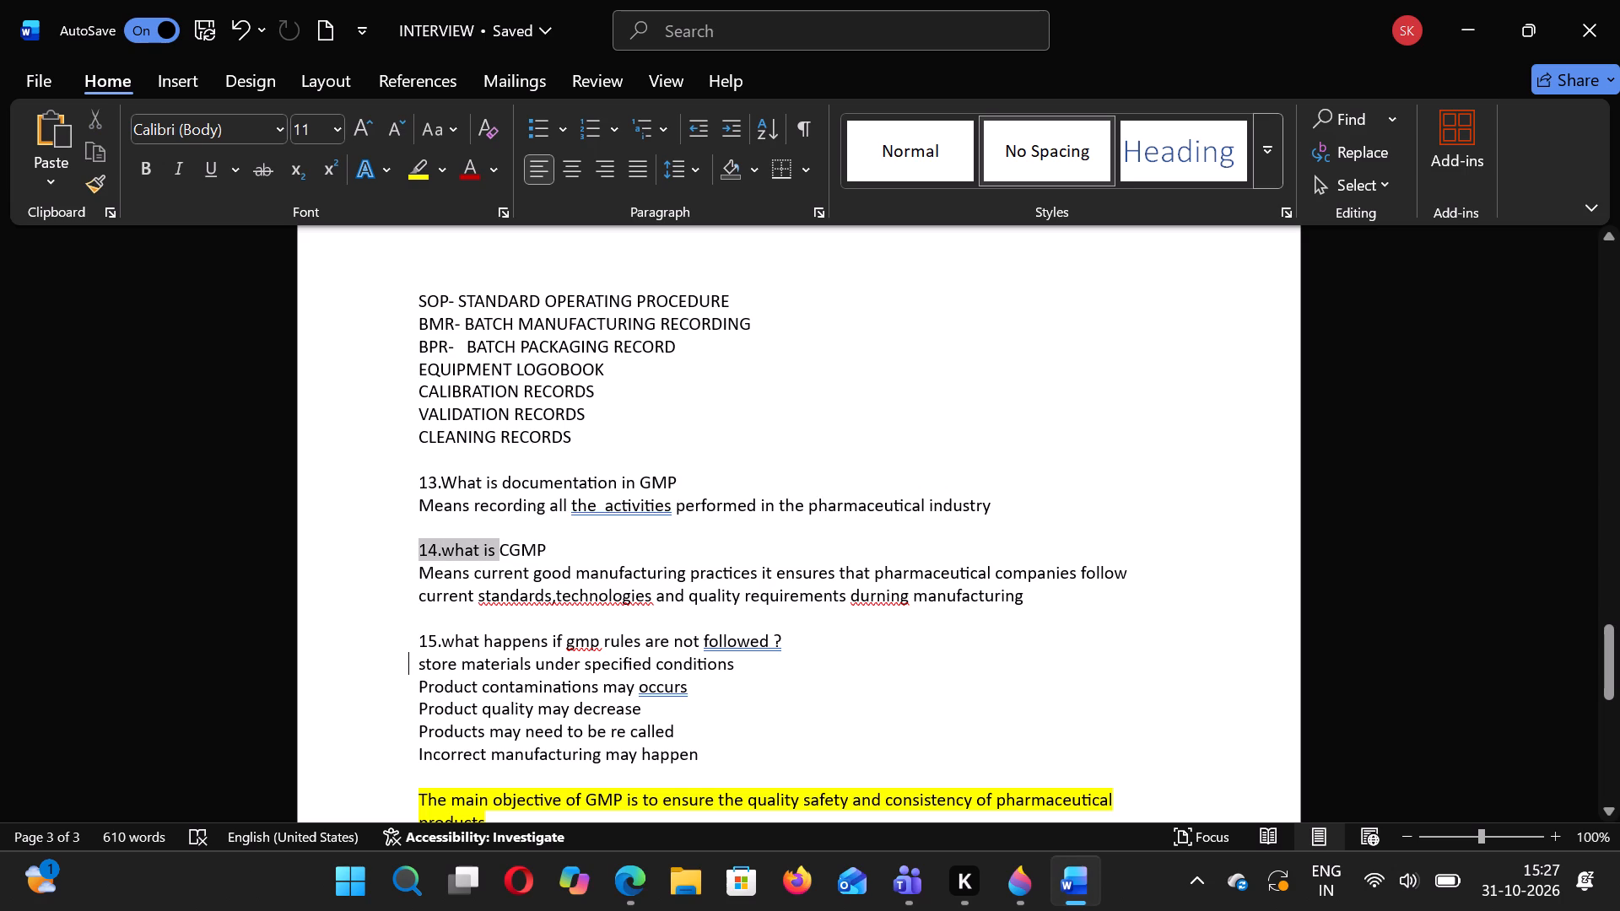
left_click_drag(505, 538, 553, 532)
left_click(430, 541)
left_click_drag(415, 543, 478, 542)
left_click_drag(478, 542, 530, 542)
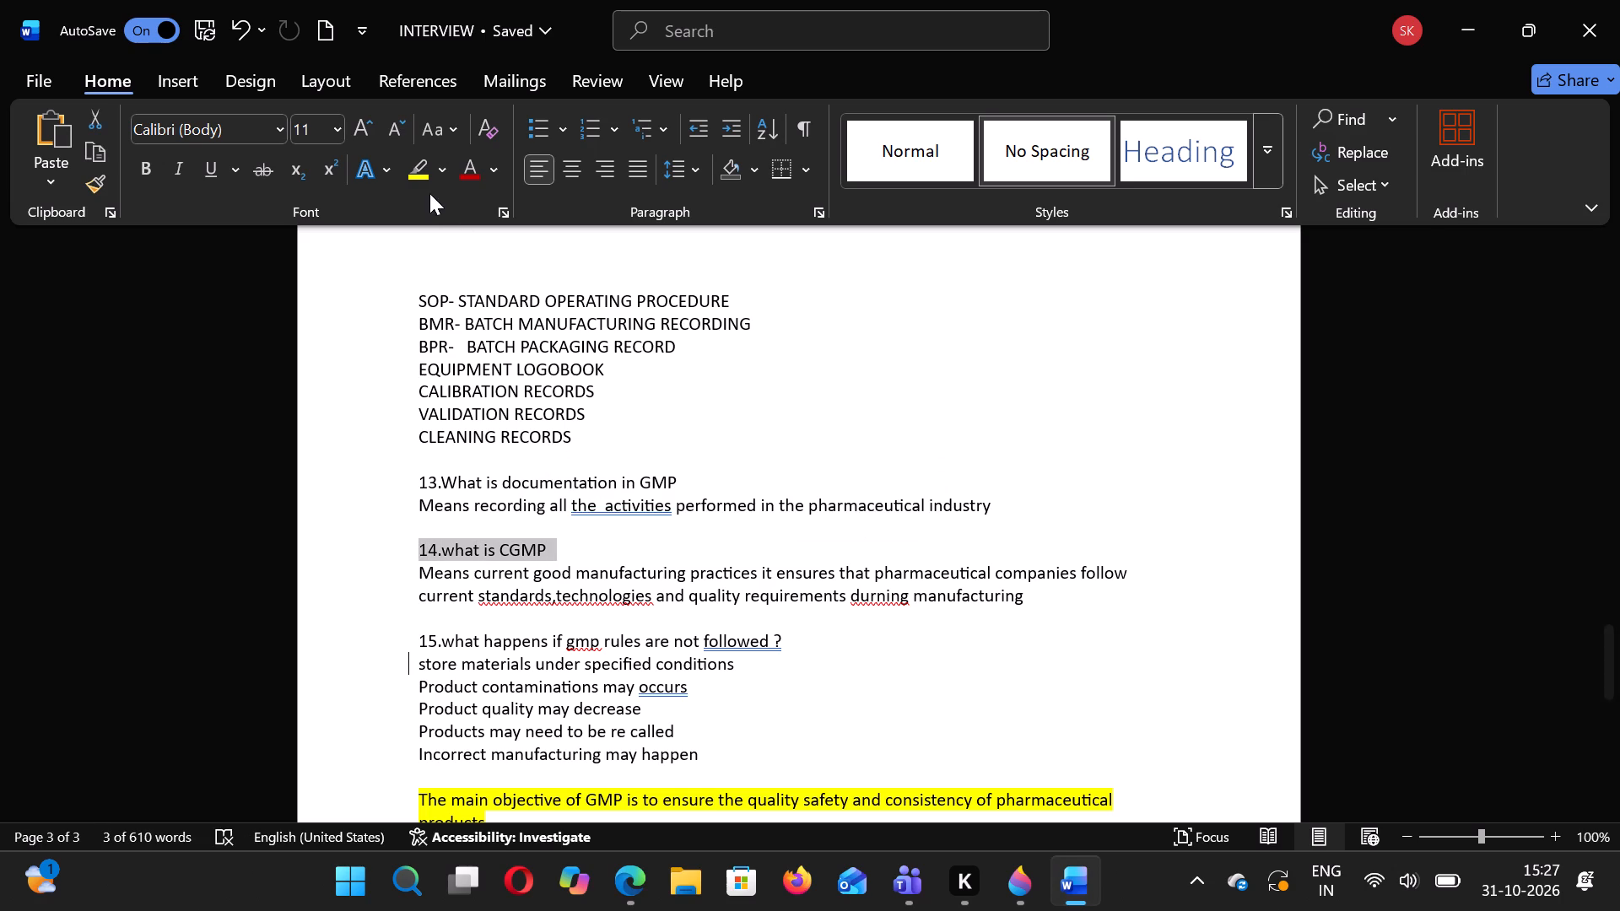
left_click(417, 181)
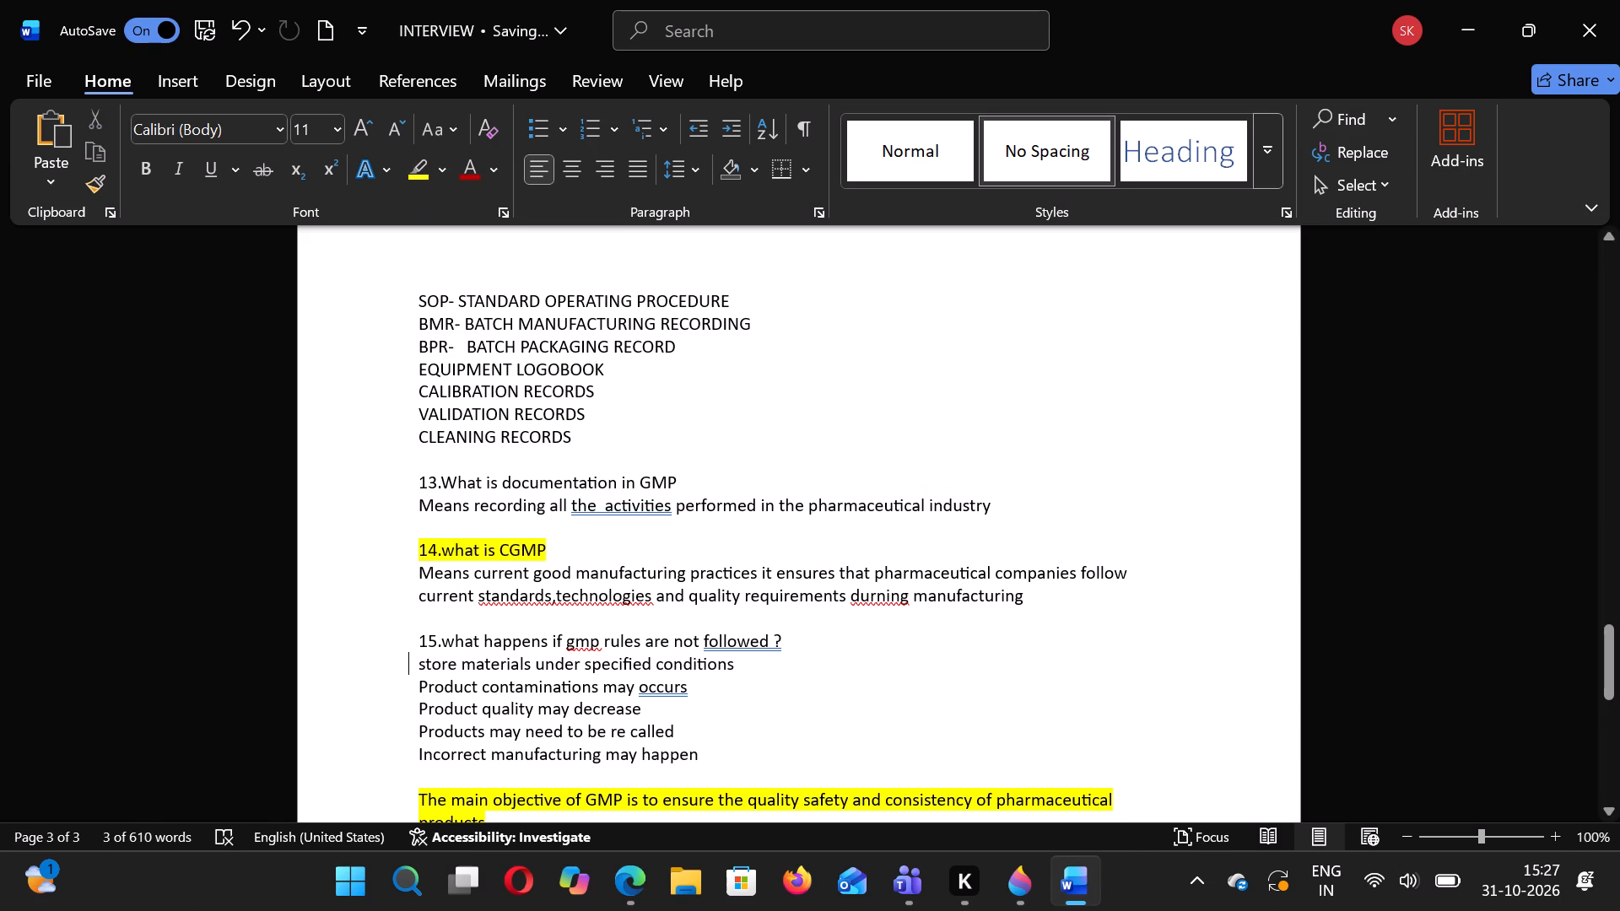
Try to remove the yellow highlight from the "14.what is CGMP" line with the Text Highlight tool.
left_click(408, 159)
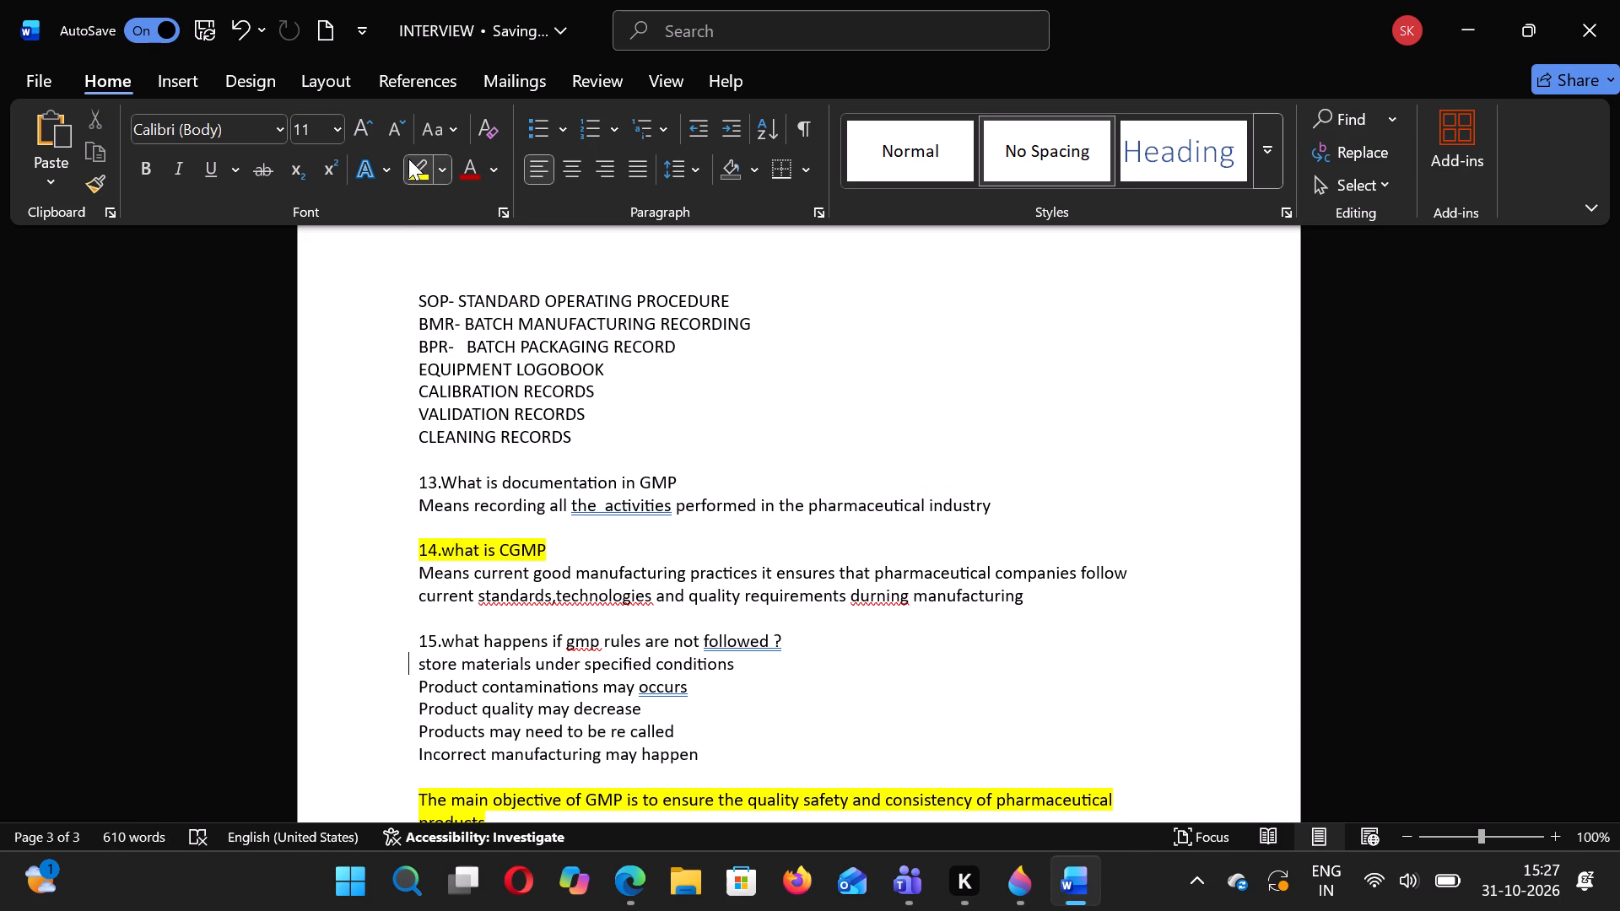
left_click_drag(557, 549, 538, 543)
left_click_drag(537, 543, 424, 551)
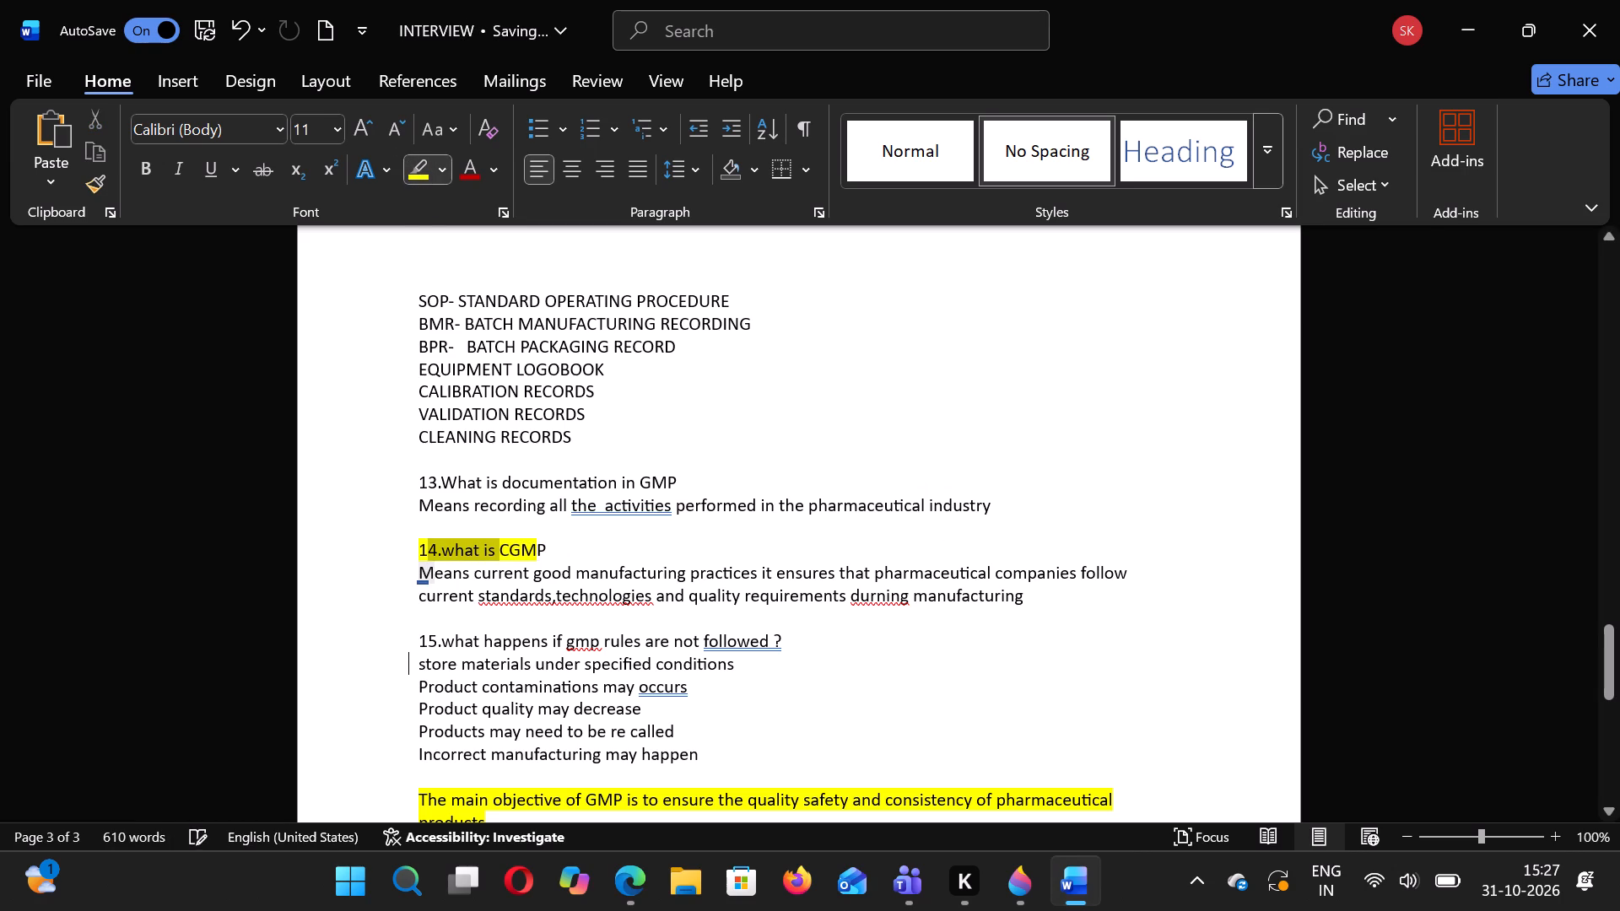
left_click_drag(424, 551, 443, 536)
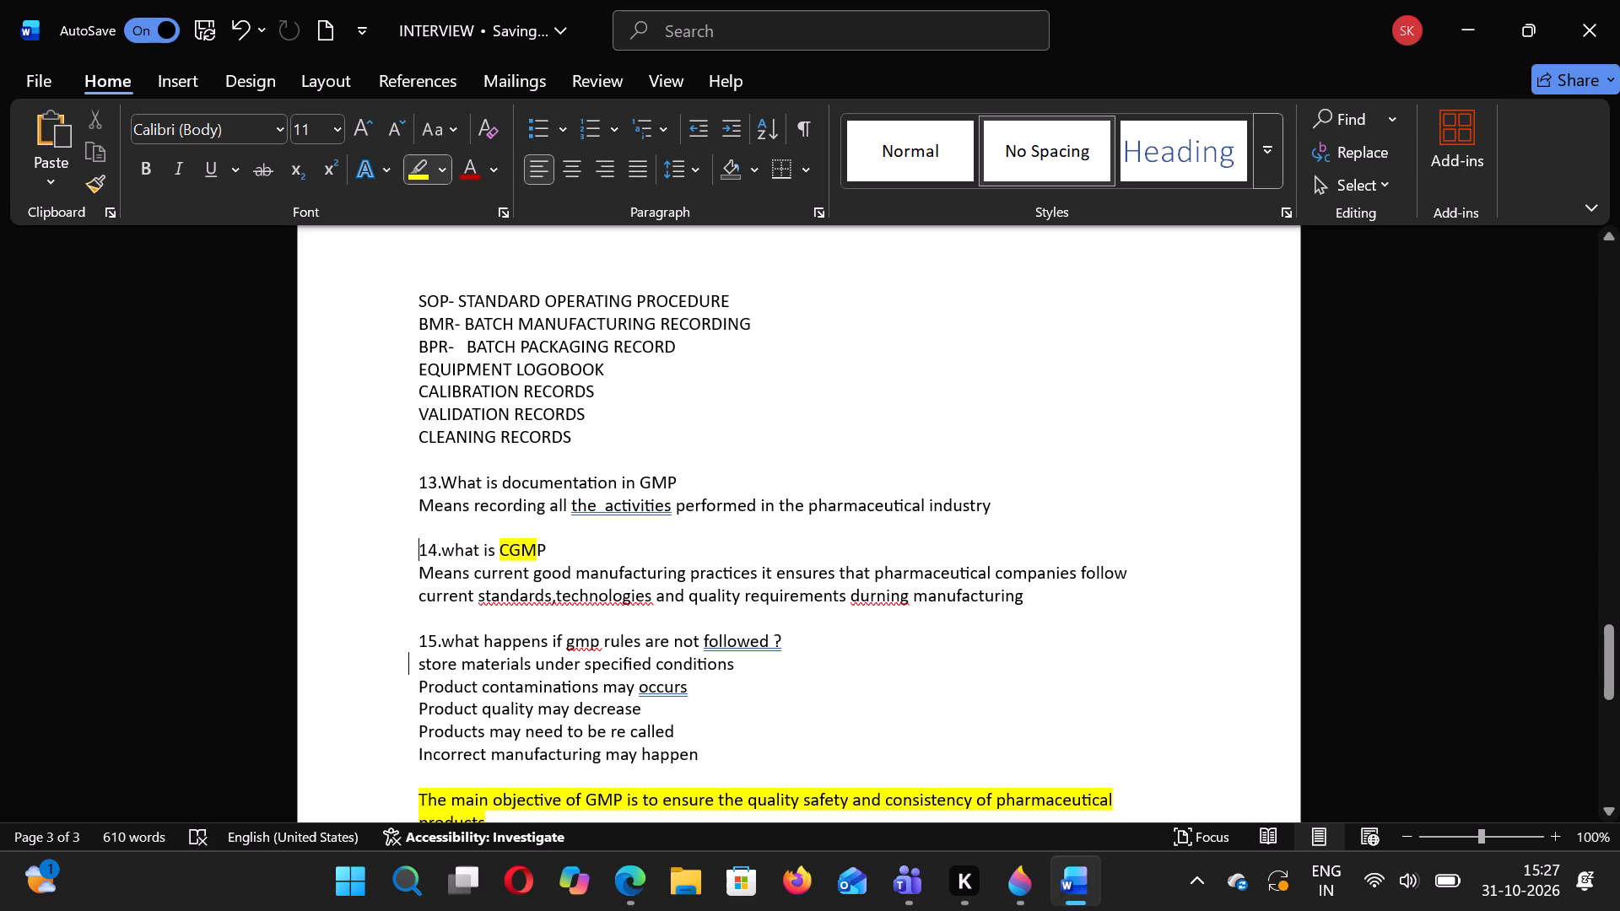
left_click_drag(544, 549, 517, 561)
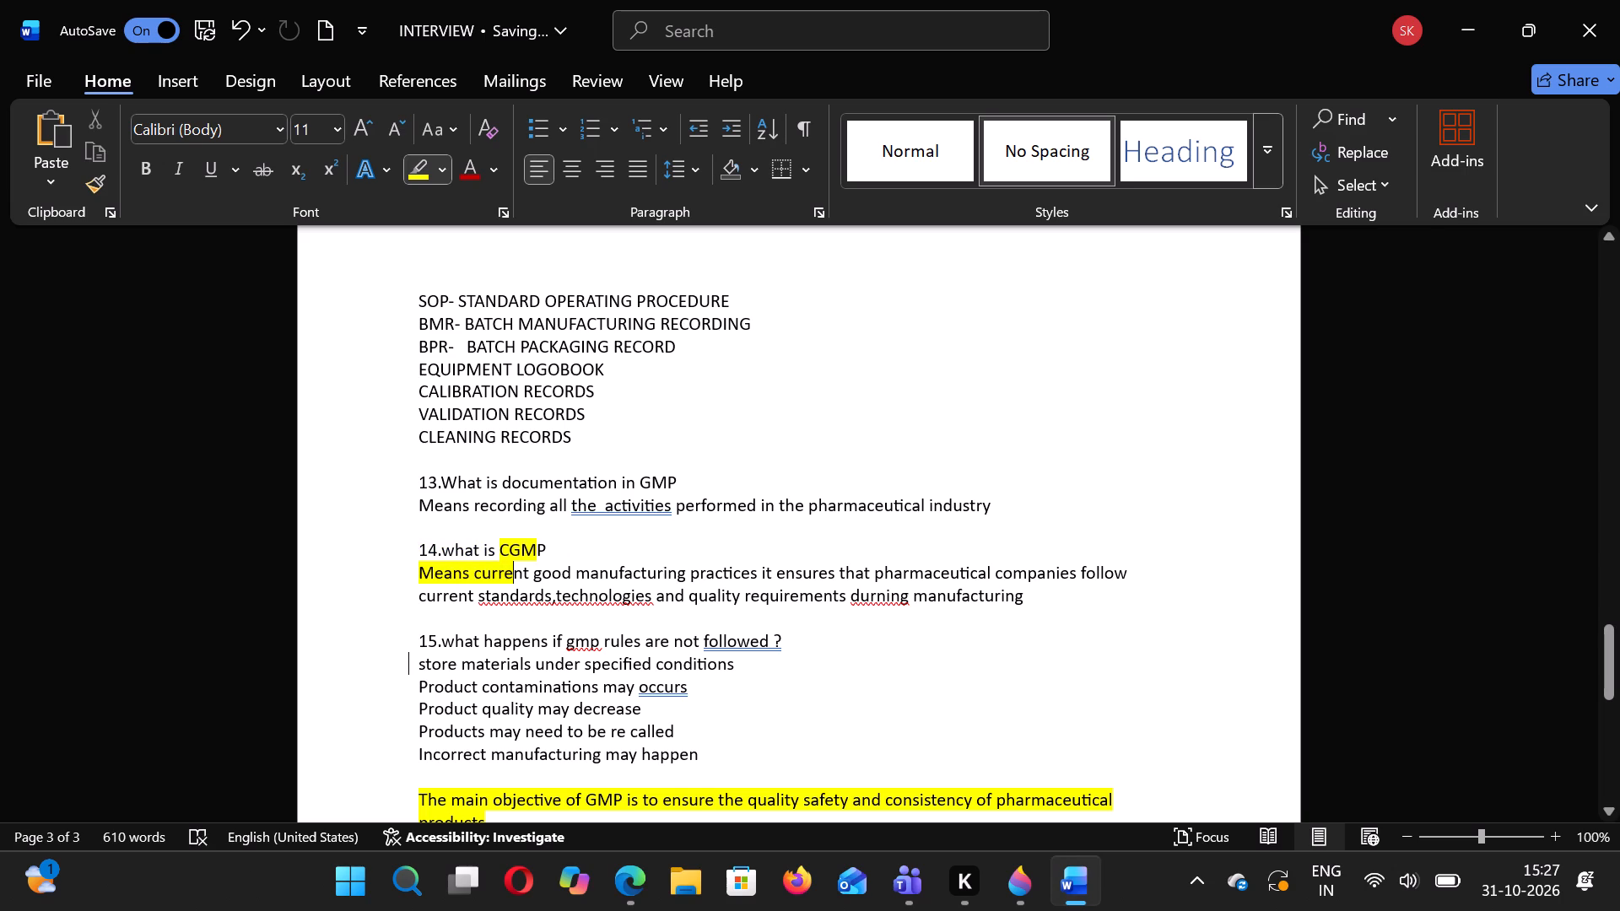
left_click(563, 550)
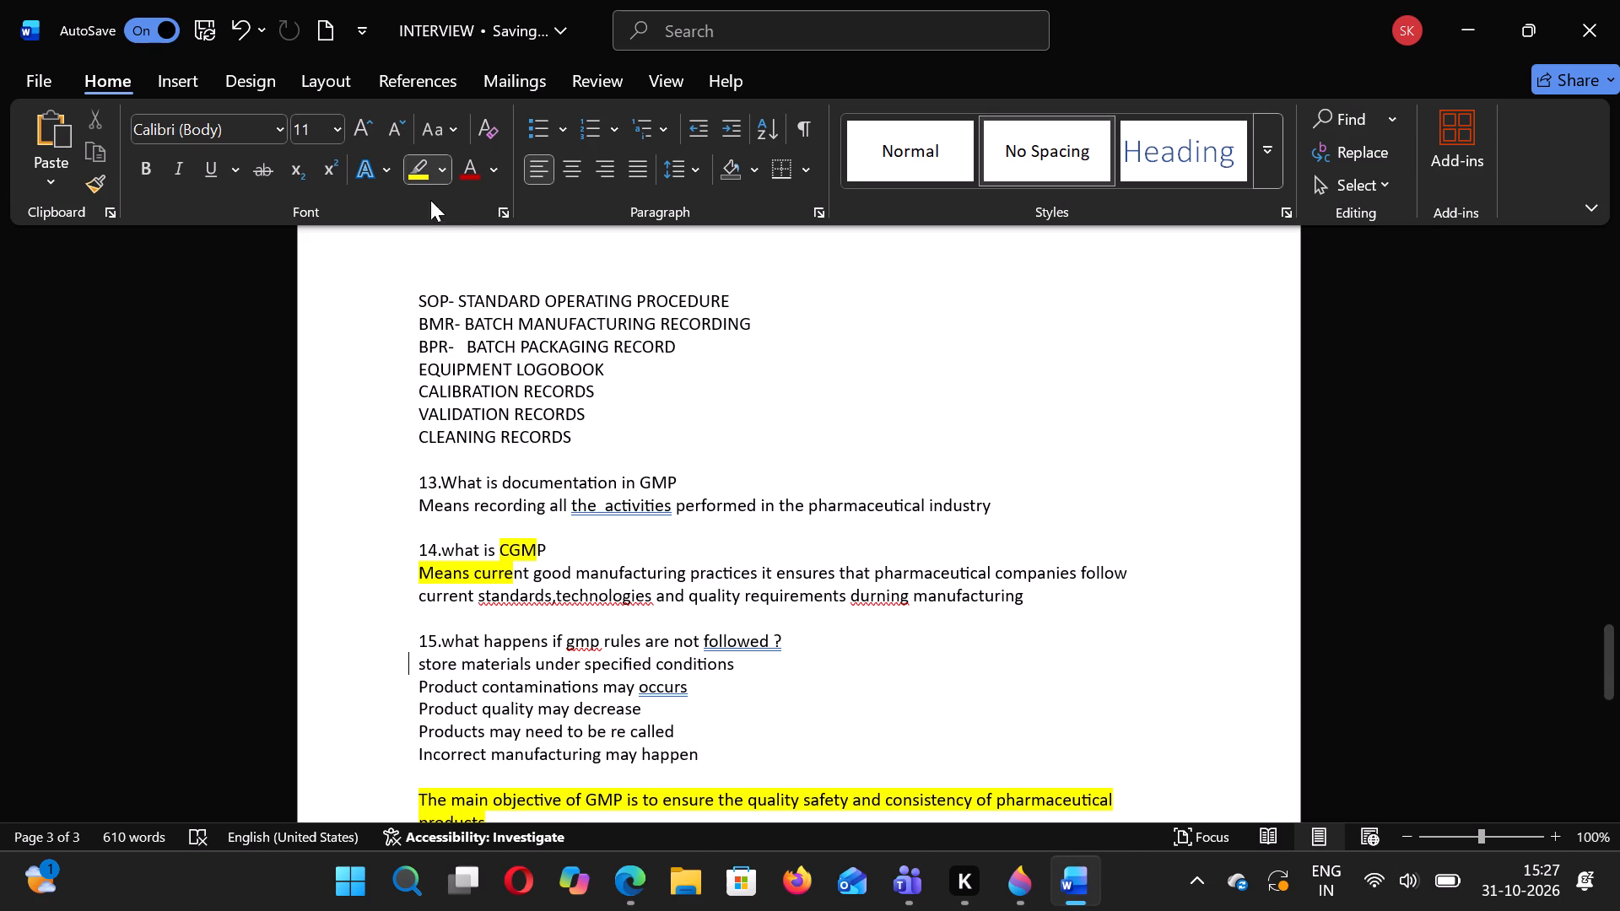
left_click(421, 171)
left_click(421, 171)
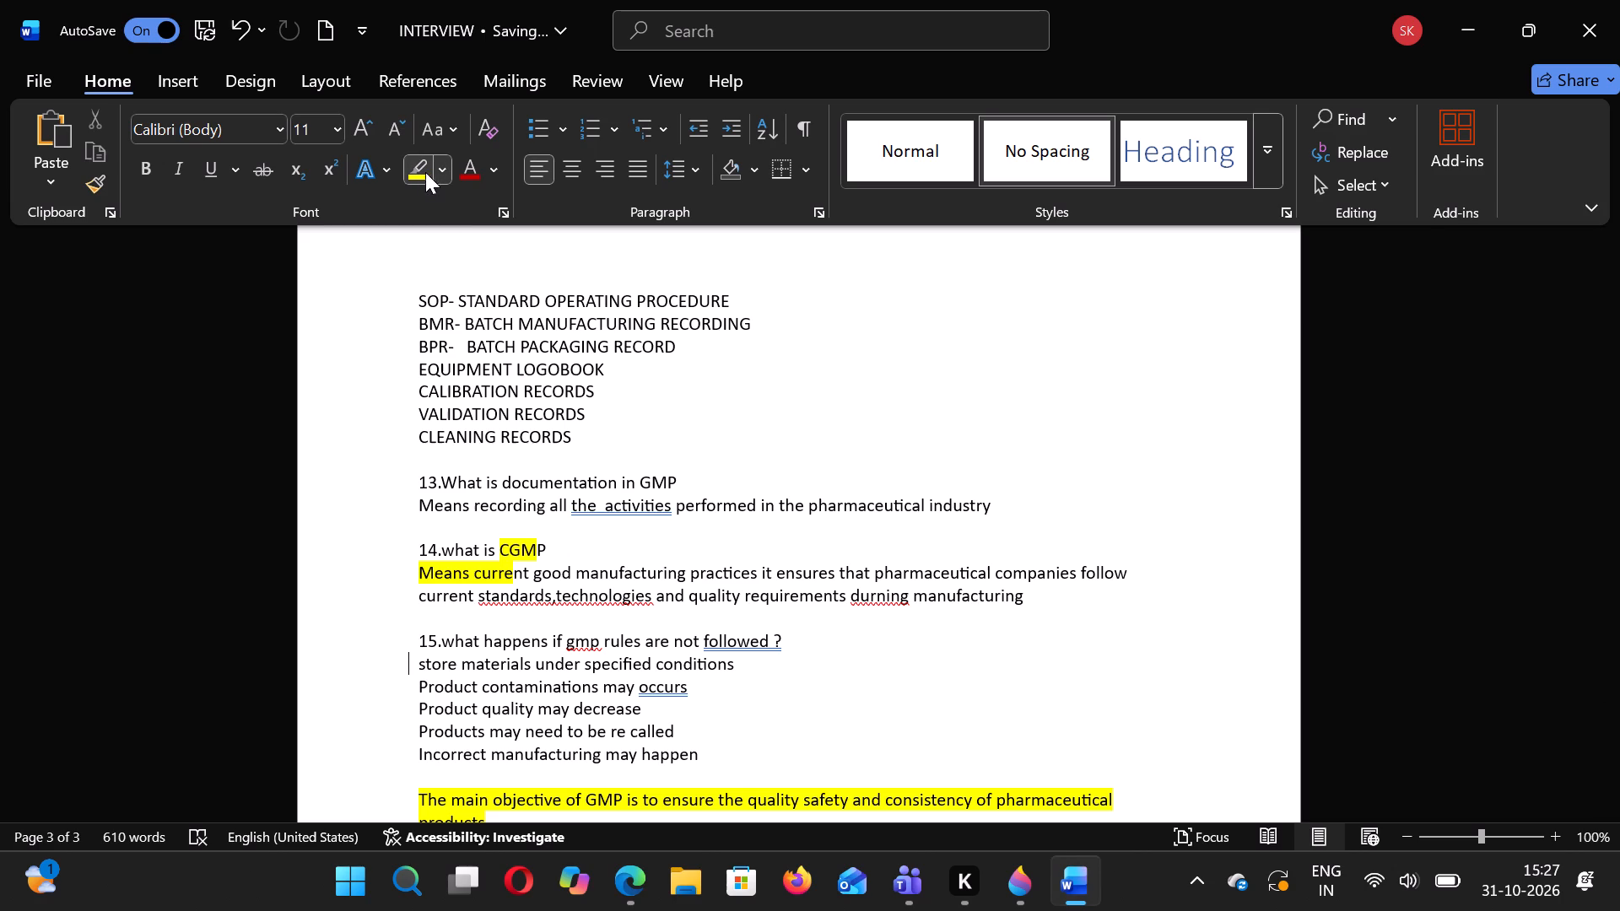
Delete the highlighted word at the end of question 14 and retype it as "CGMP" without highlighting.
left_click(576, 549)
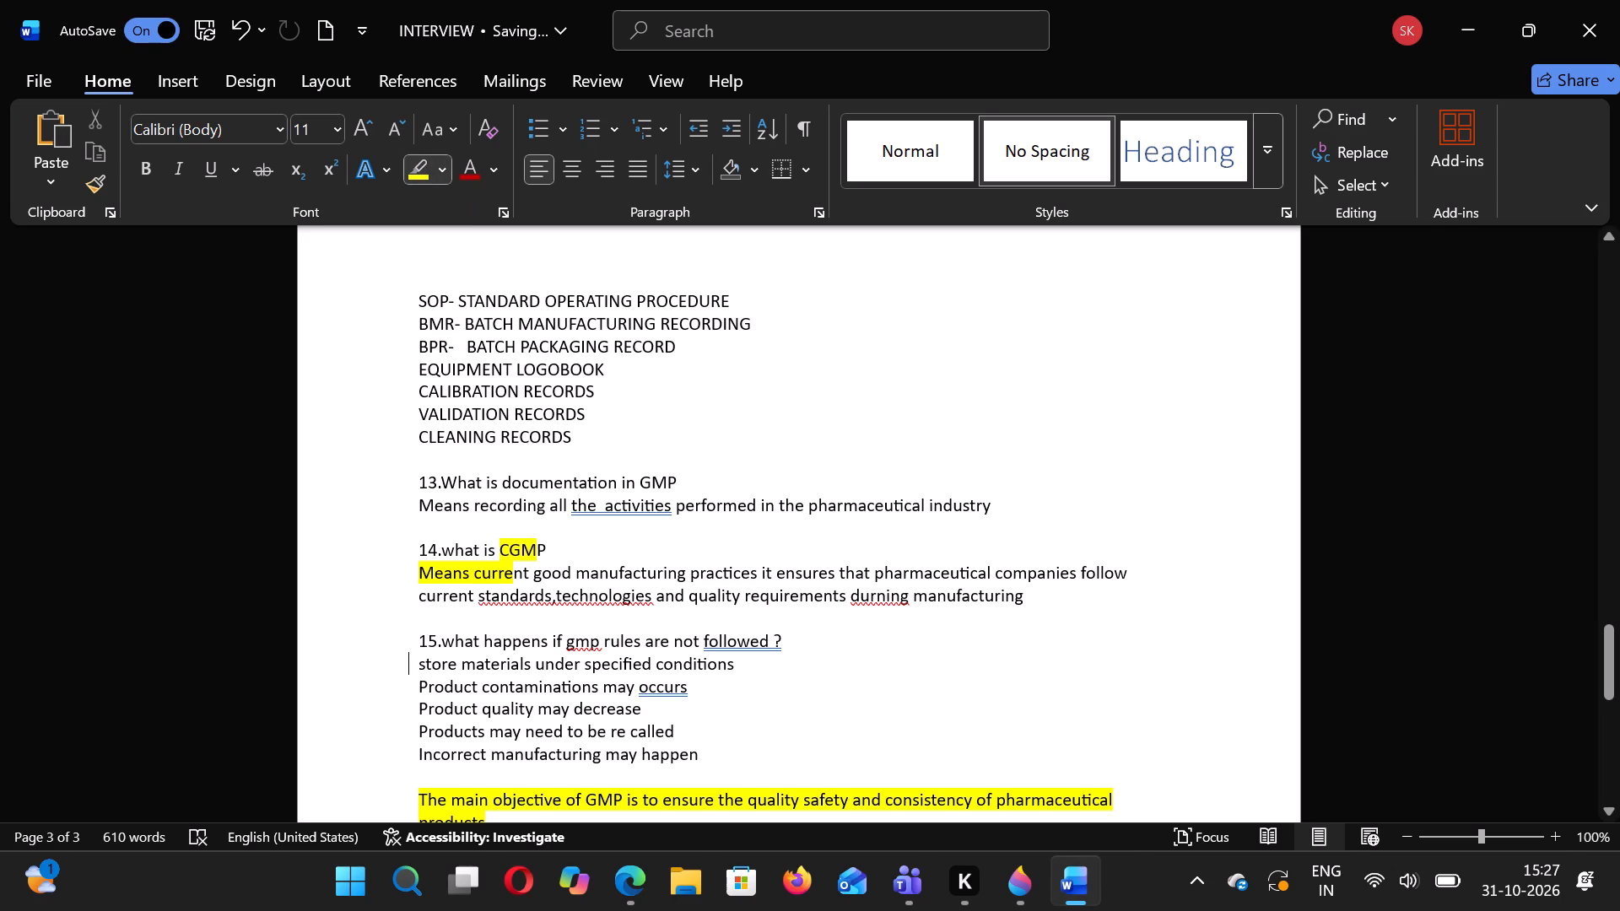
key("BackSpace")
key("BackSpace")
key("BackSpace")
key("BackSpace")
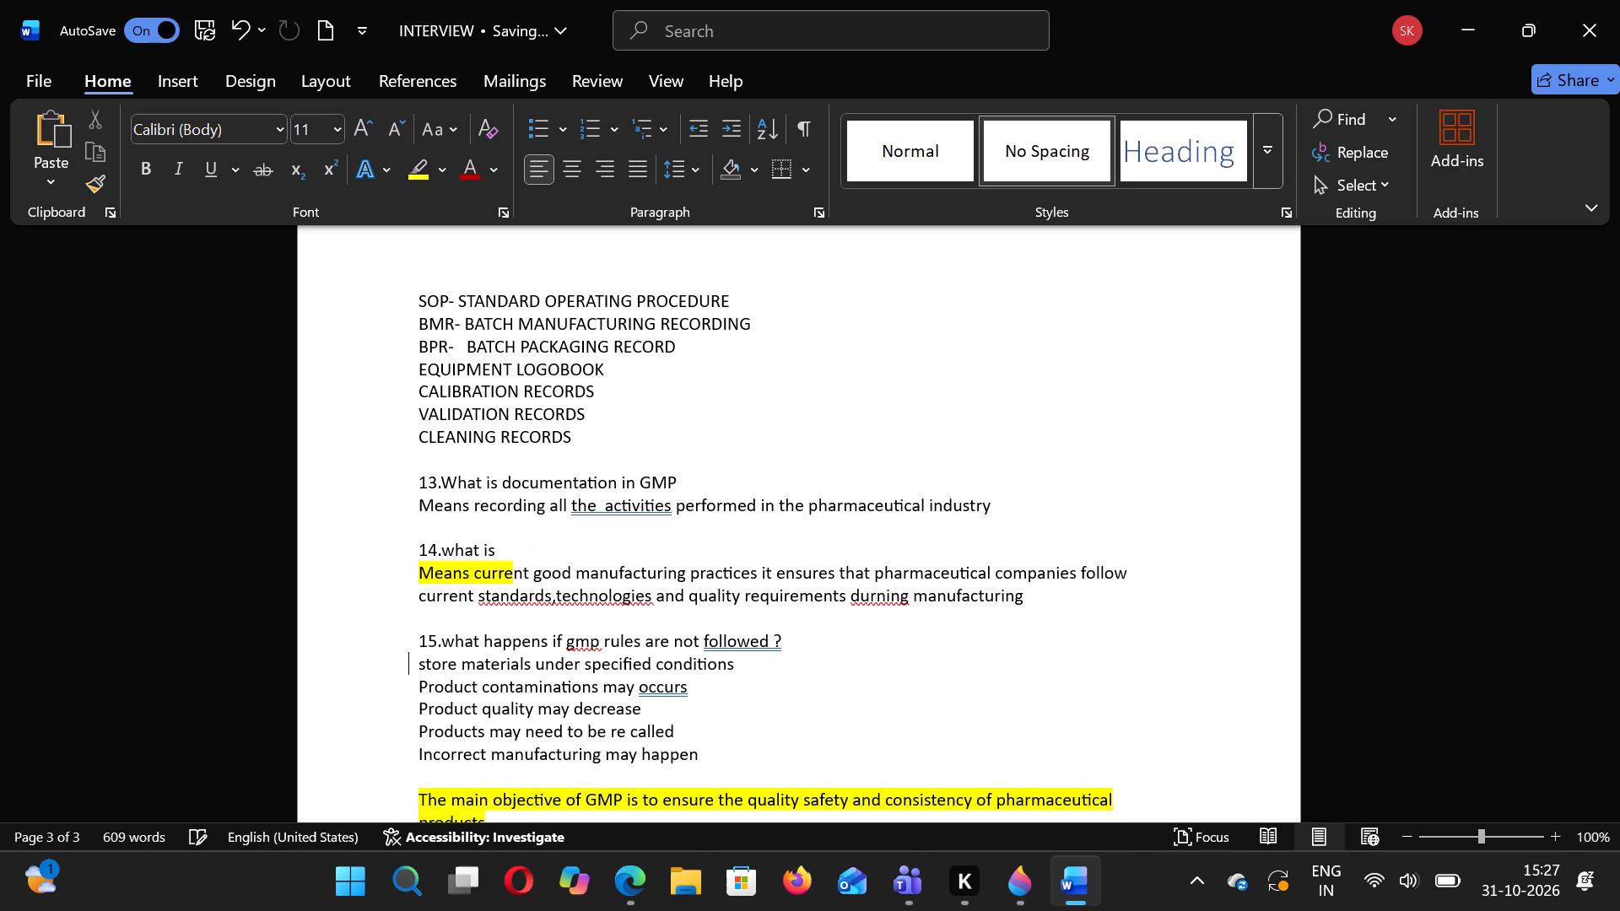
key("c")
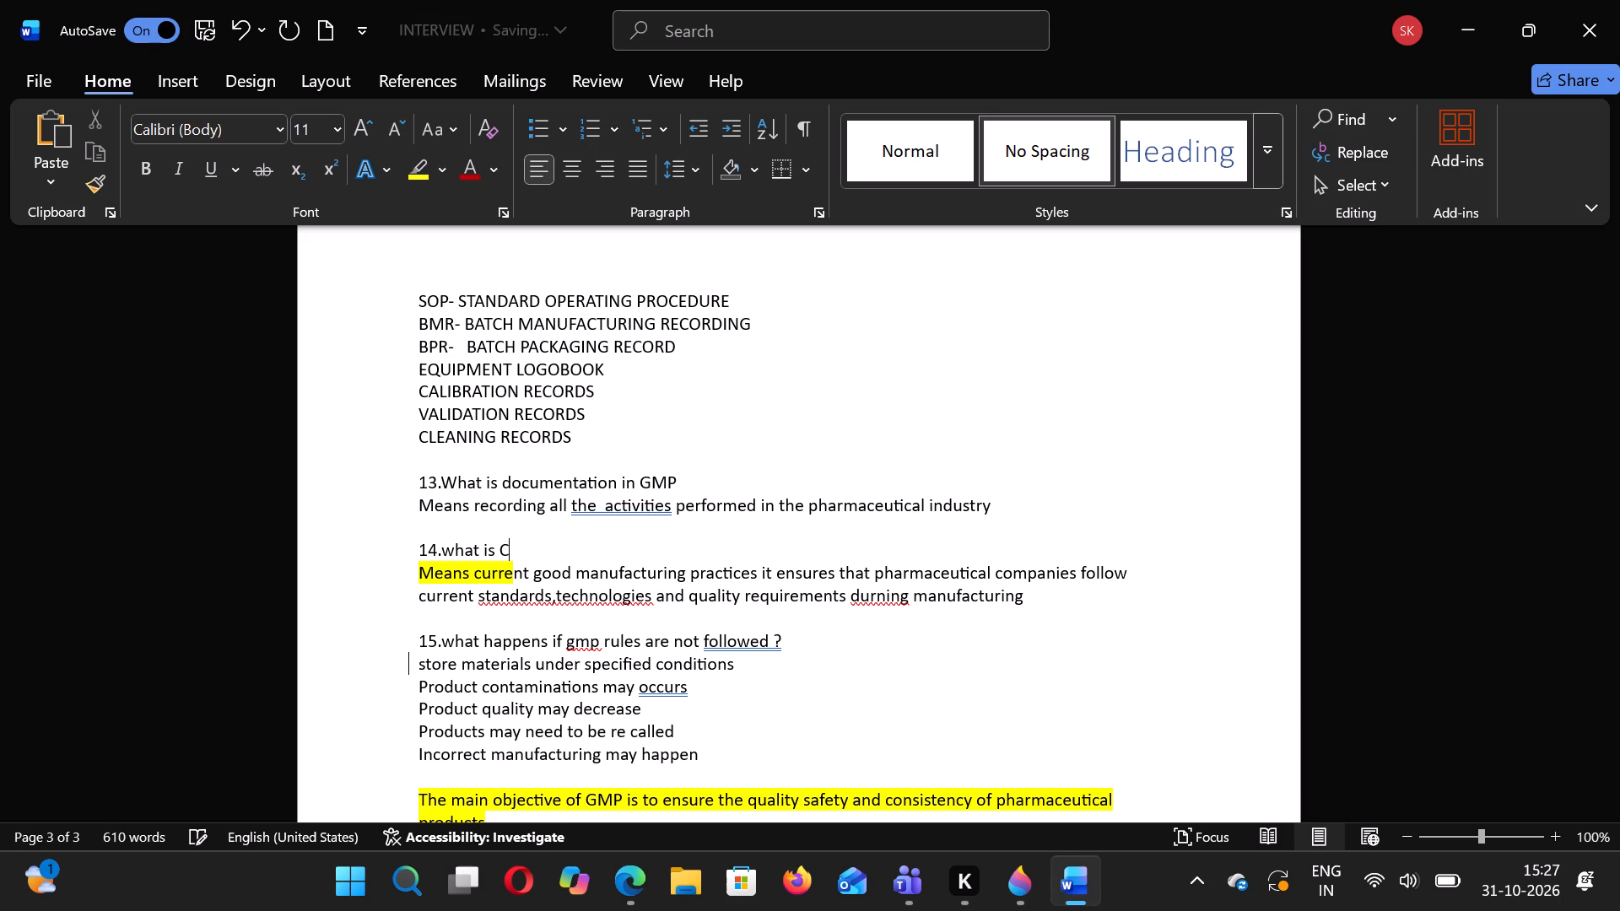
type("GMP")
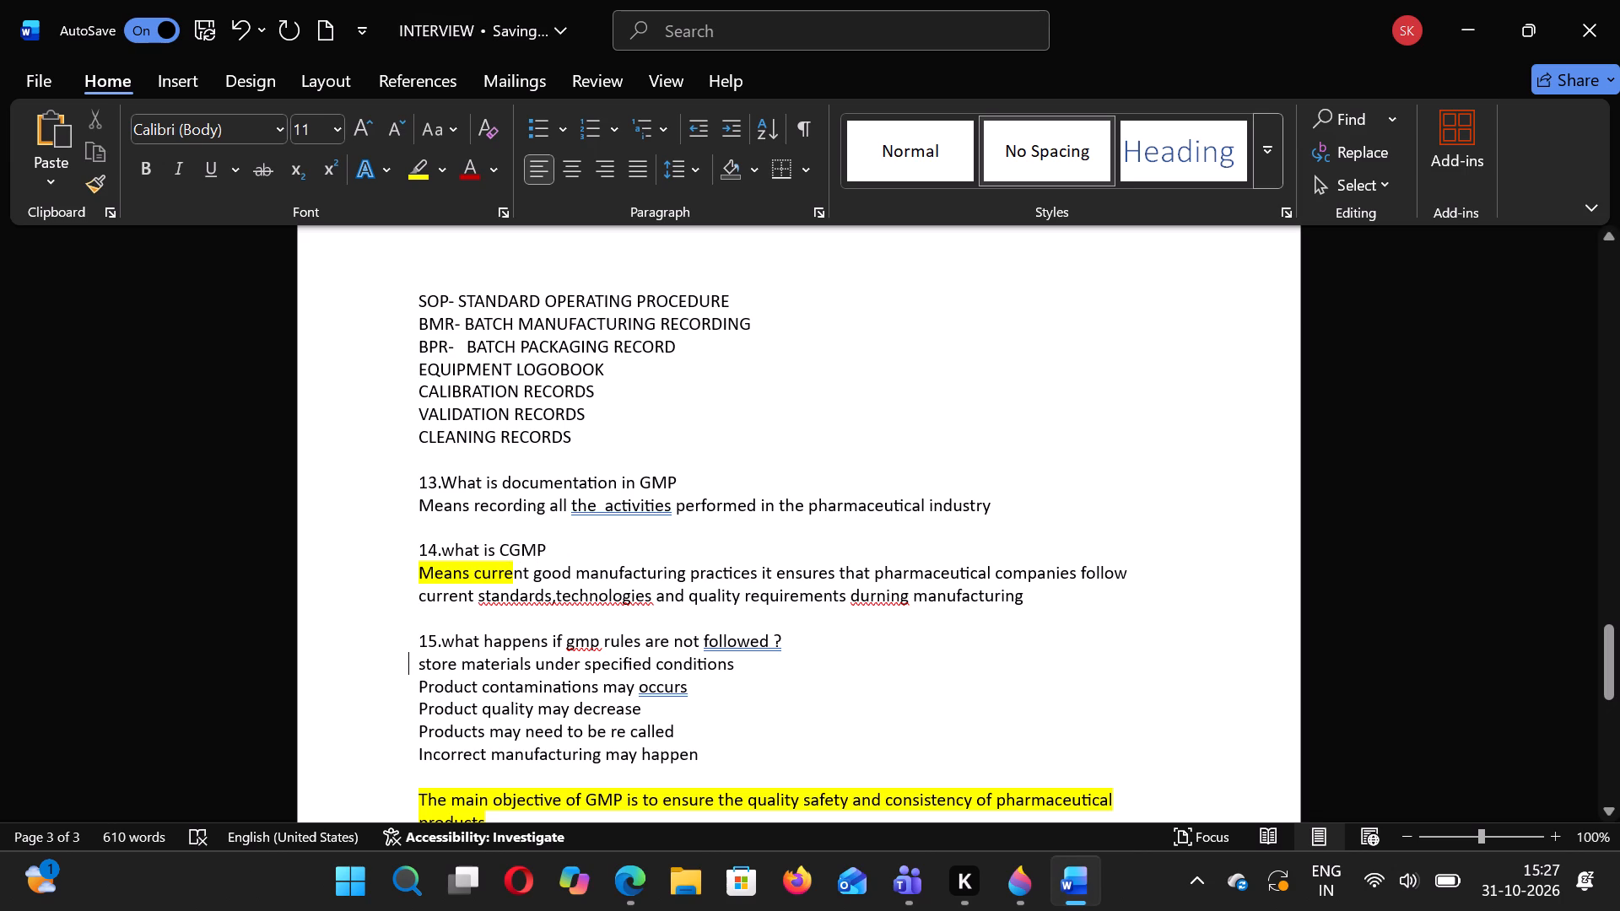
Delete the yellow-highlighted text "Means curre" at the start of the answer to question 14.
left_click(504, 579)
left_click(504, 579)
left_click(516, 571)
key("BackSpace")
key("BackSpace")
key("BackSpace")
key("BackSpace")
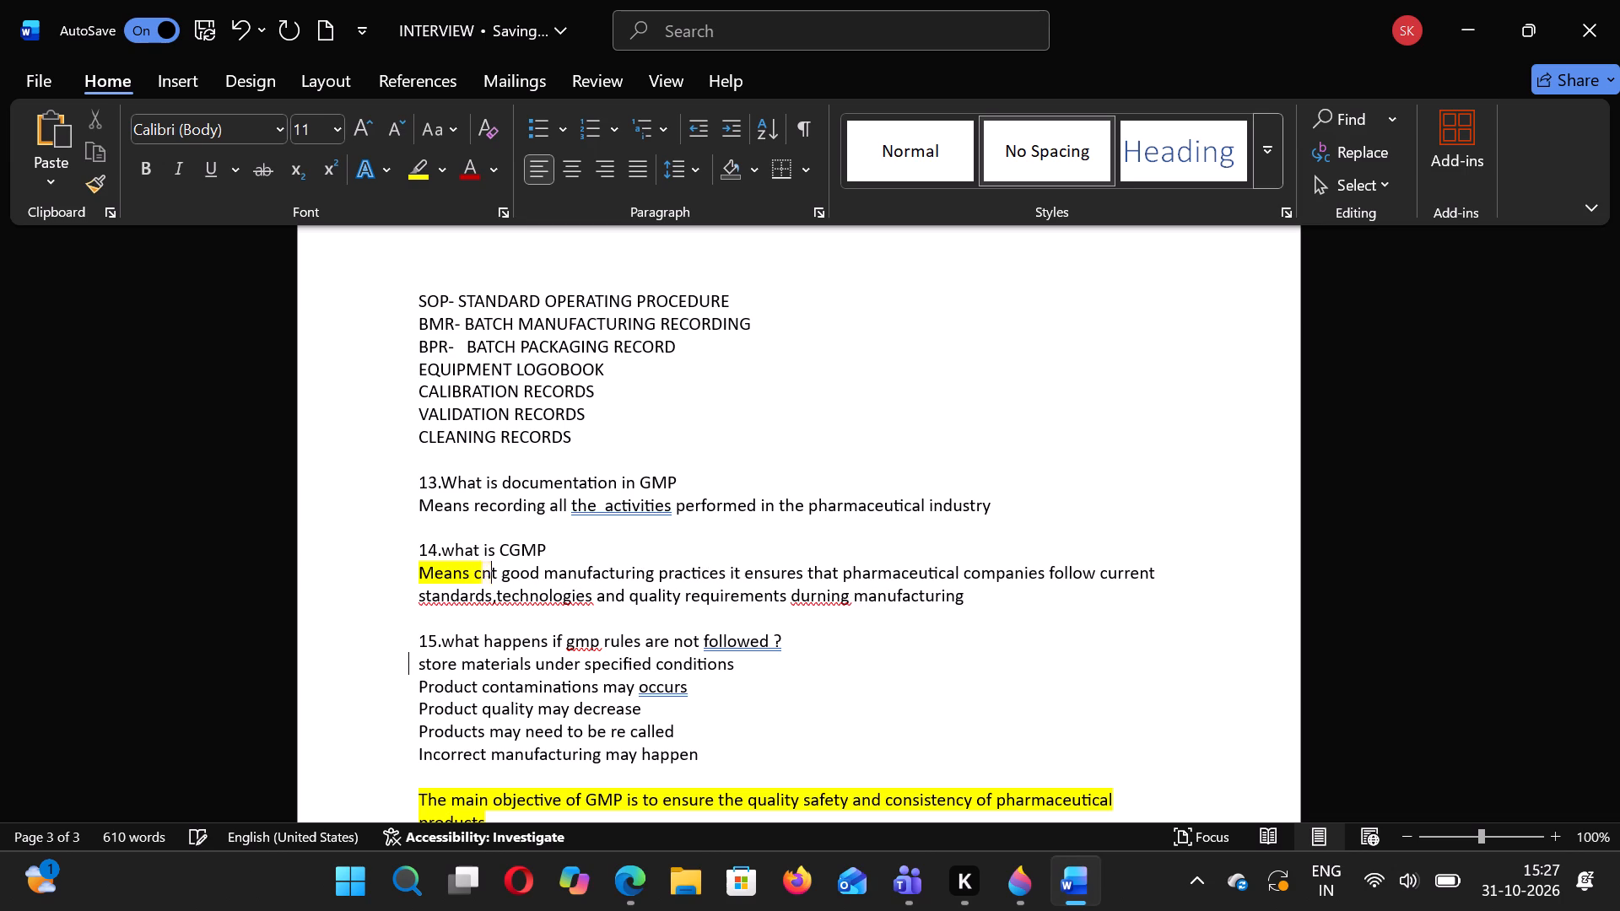
key("BackSpace")
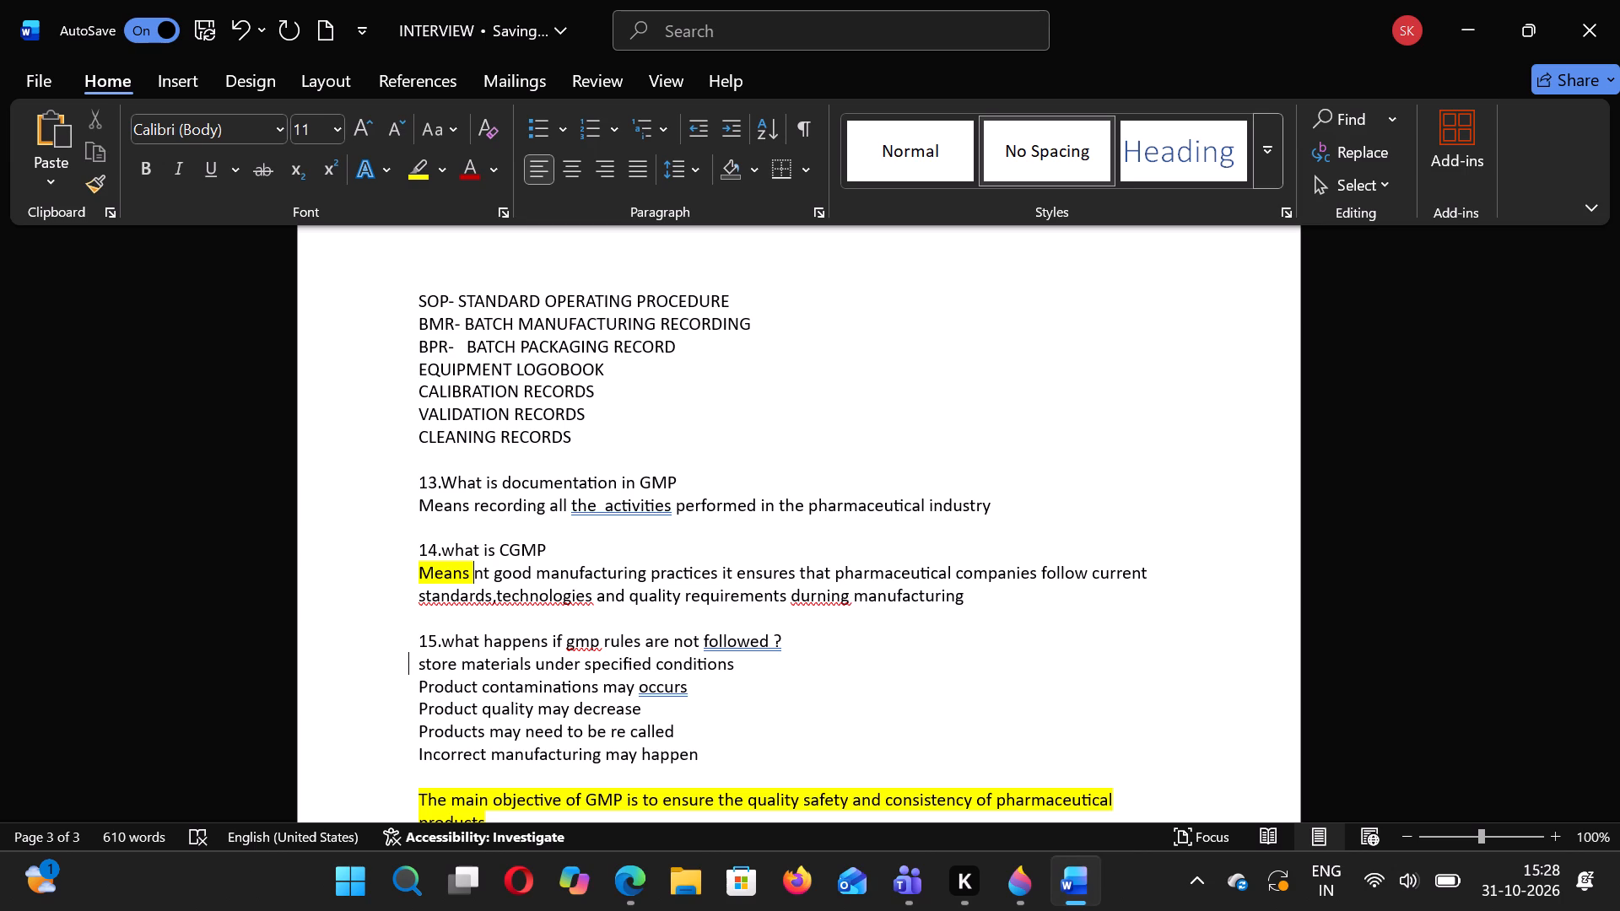
key("BackSpace")
key("BackSpace")
key("BackSpace")
key("BackSpace")
key("BackSpace")
key("BackSpace")
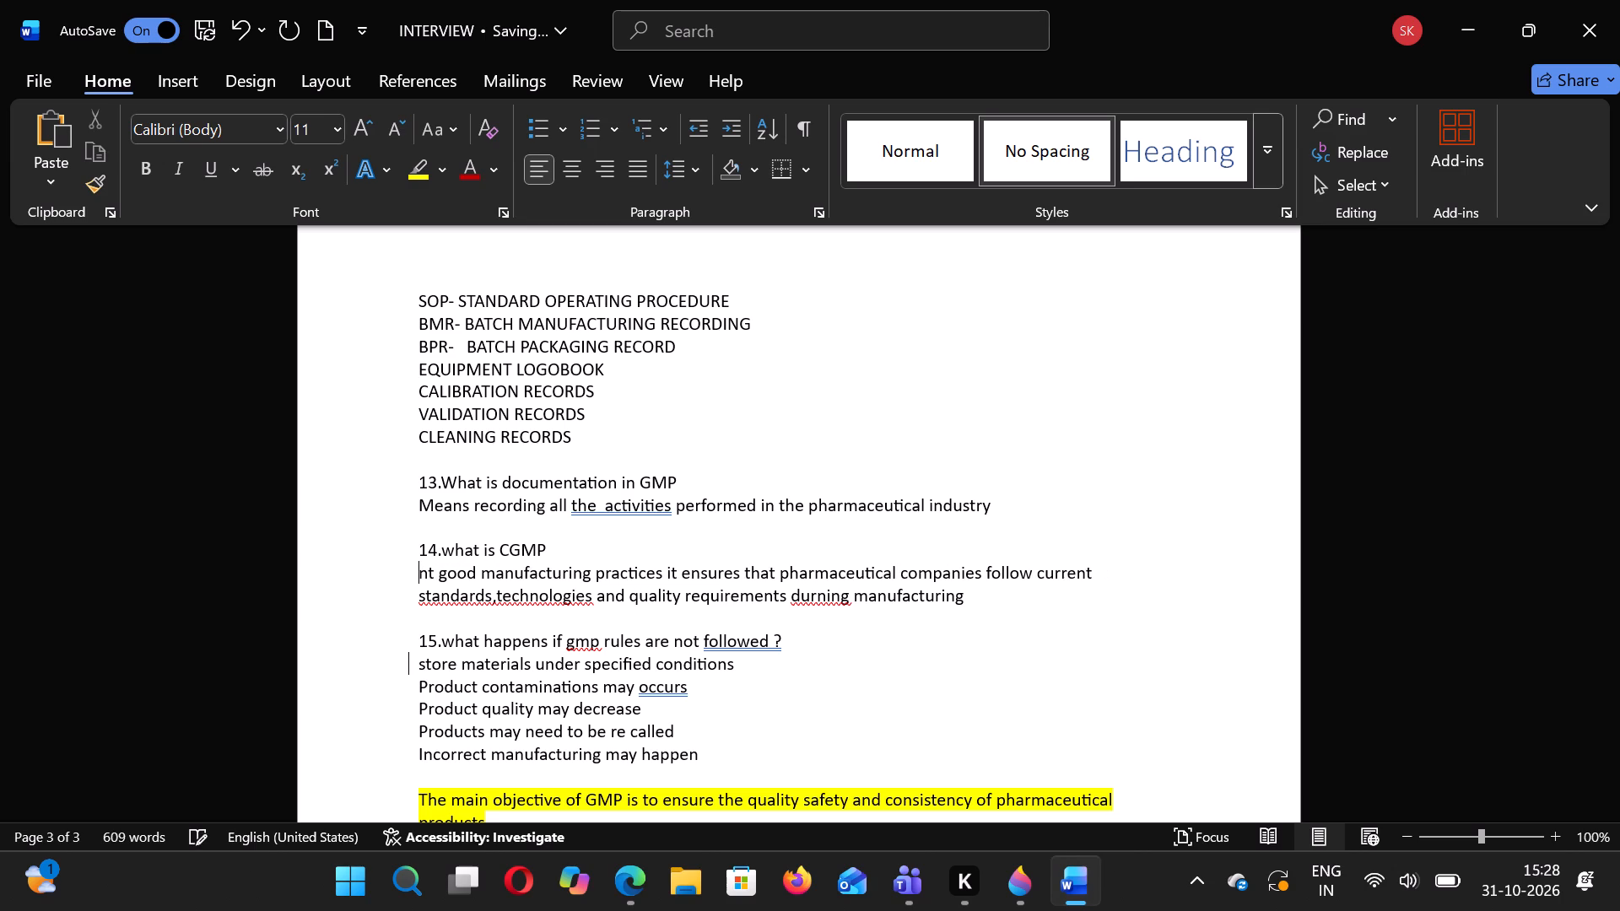
Insert the word "Means" without highlighting at the start of the answer to question 14.
key("space")
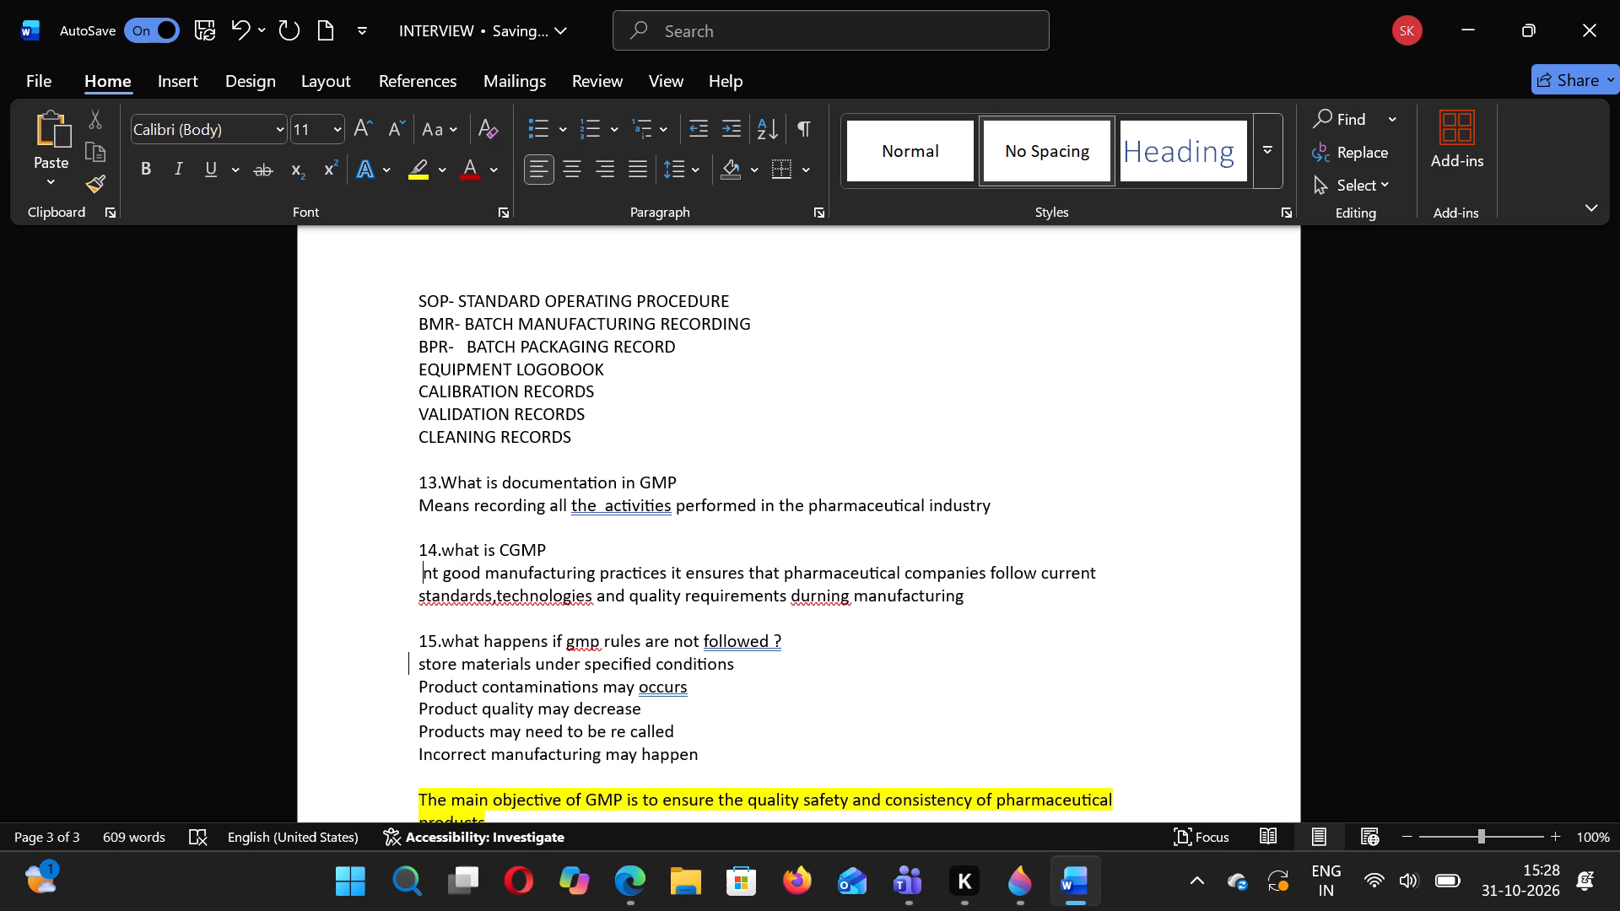
type("MEAN")
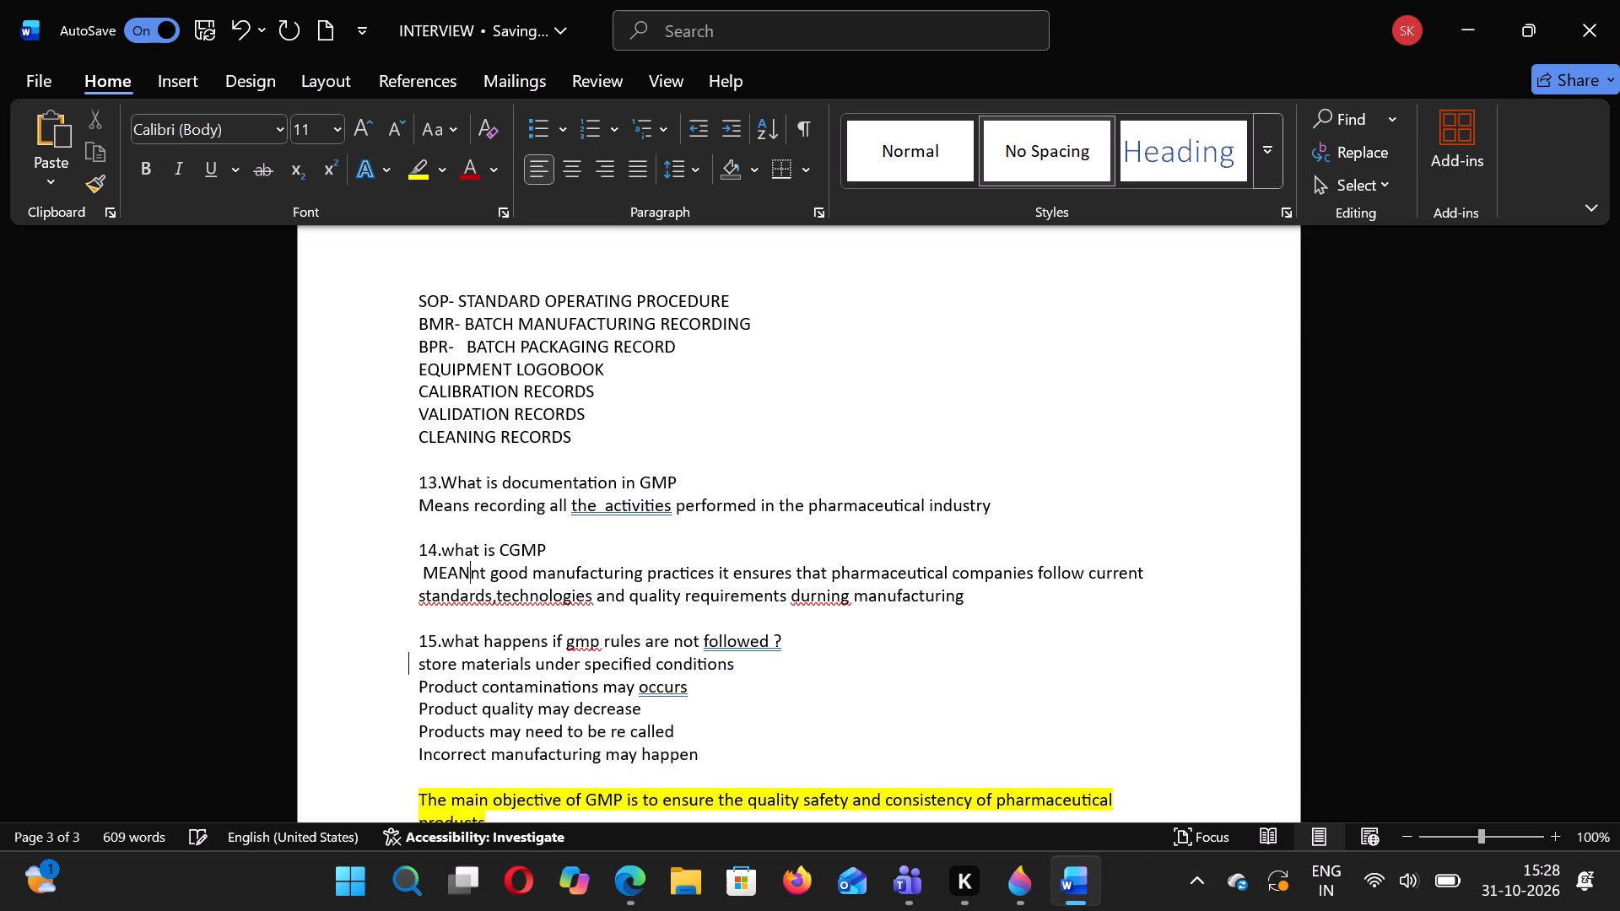
key("BackSpace")
key("BackSpace")
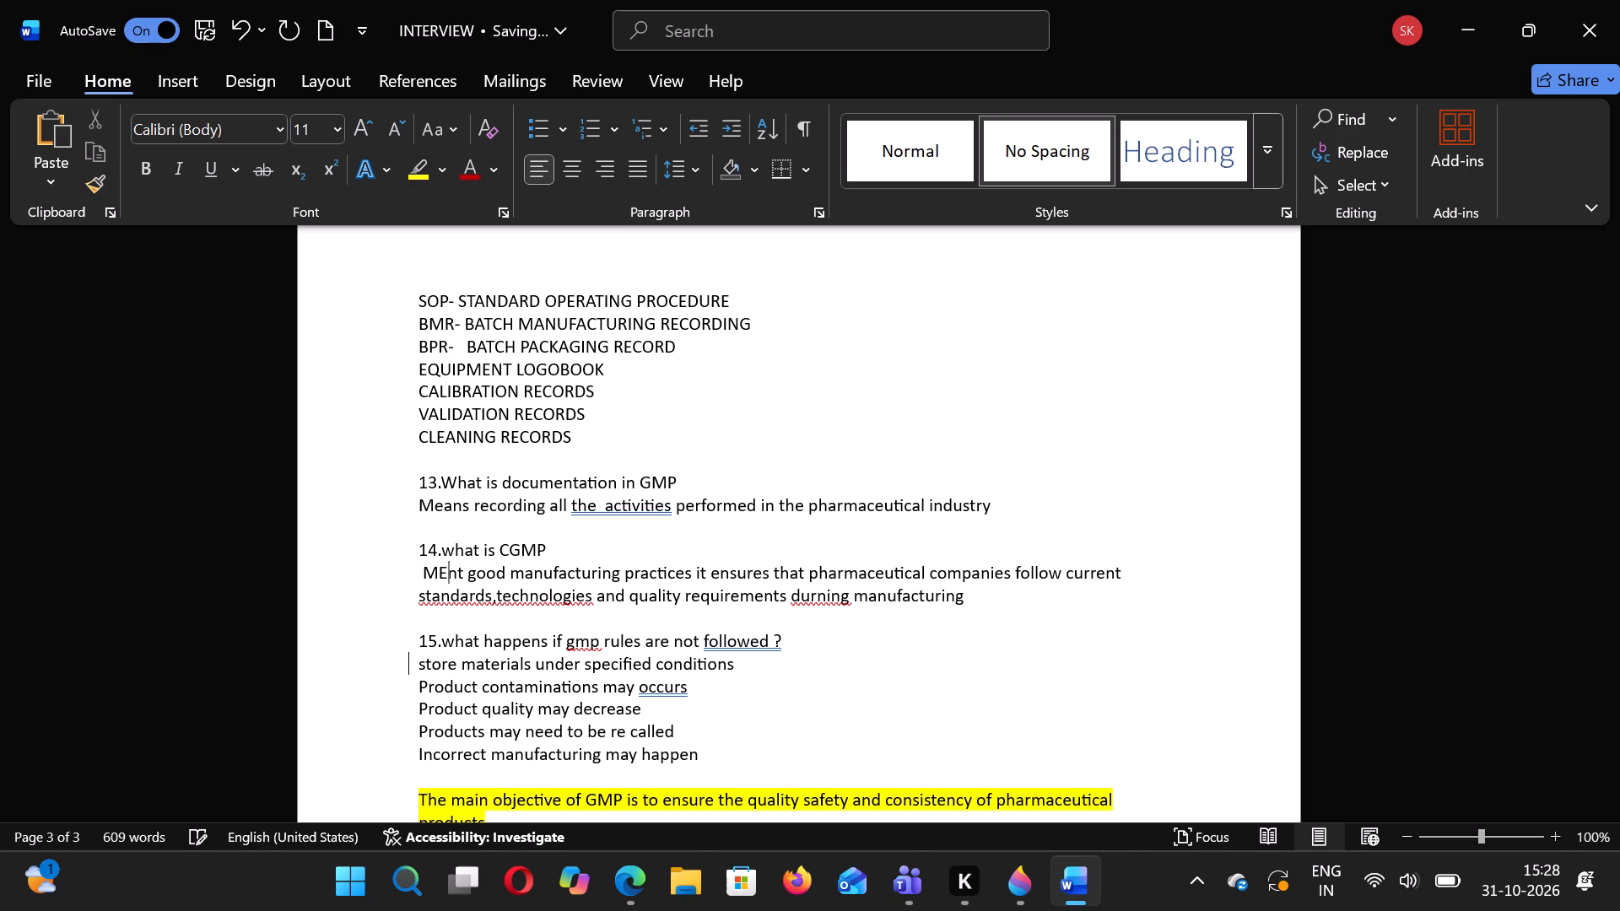
key("BackSpace")
key("BackSpace")
type("mea")
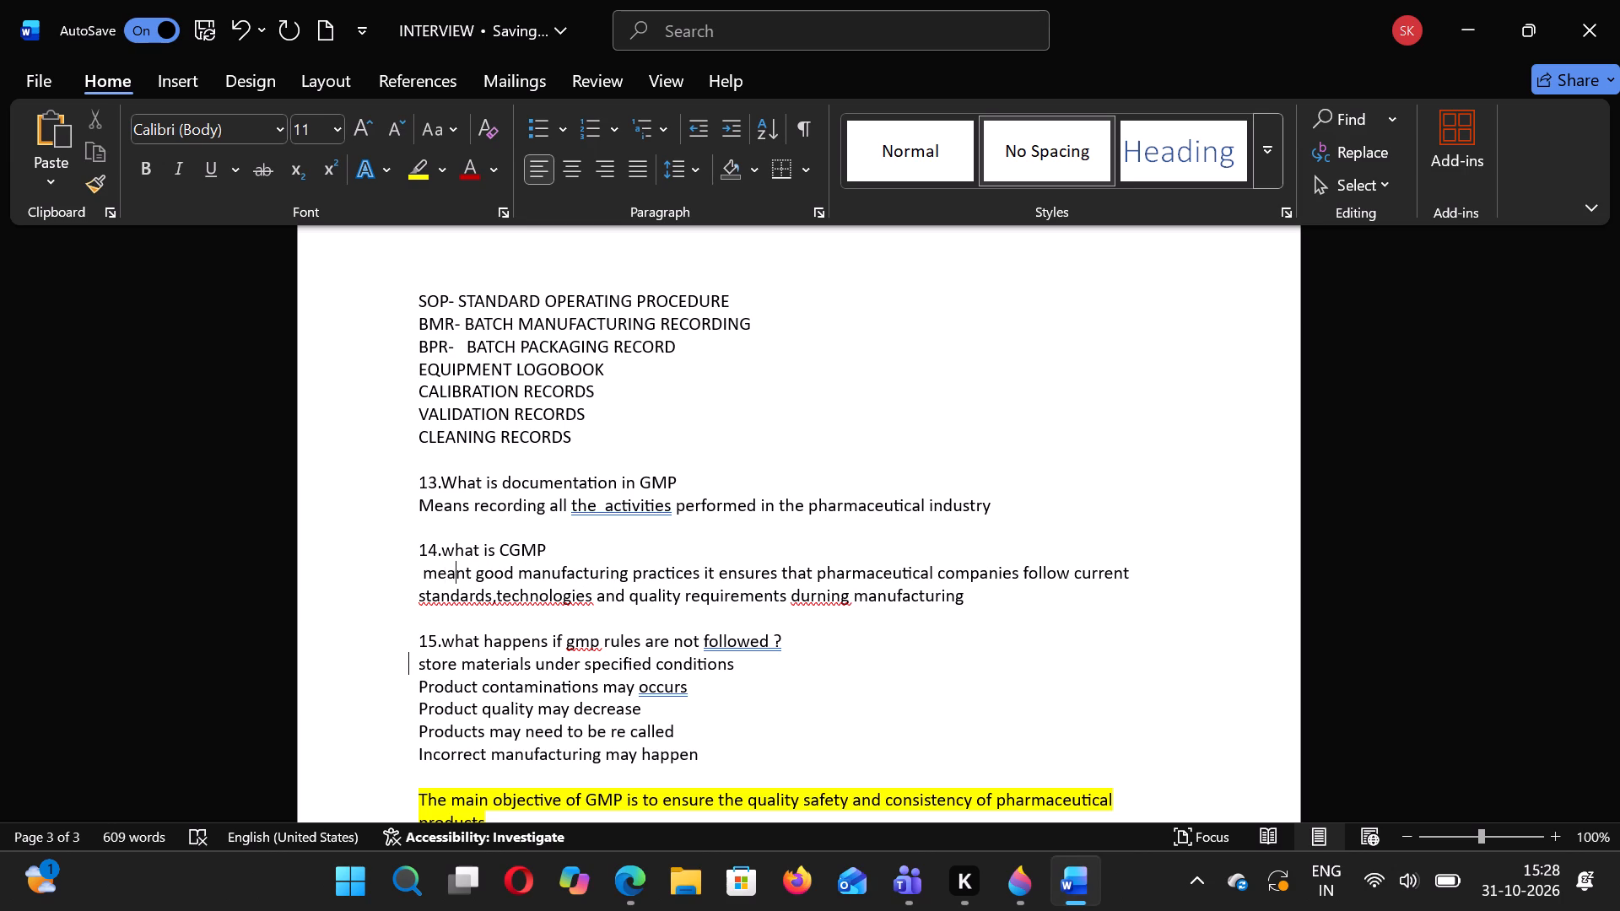
type("ns")
key("space")
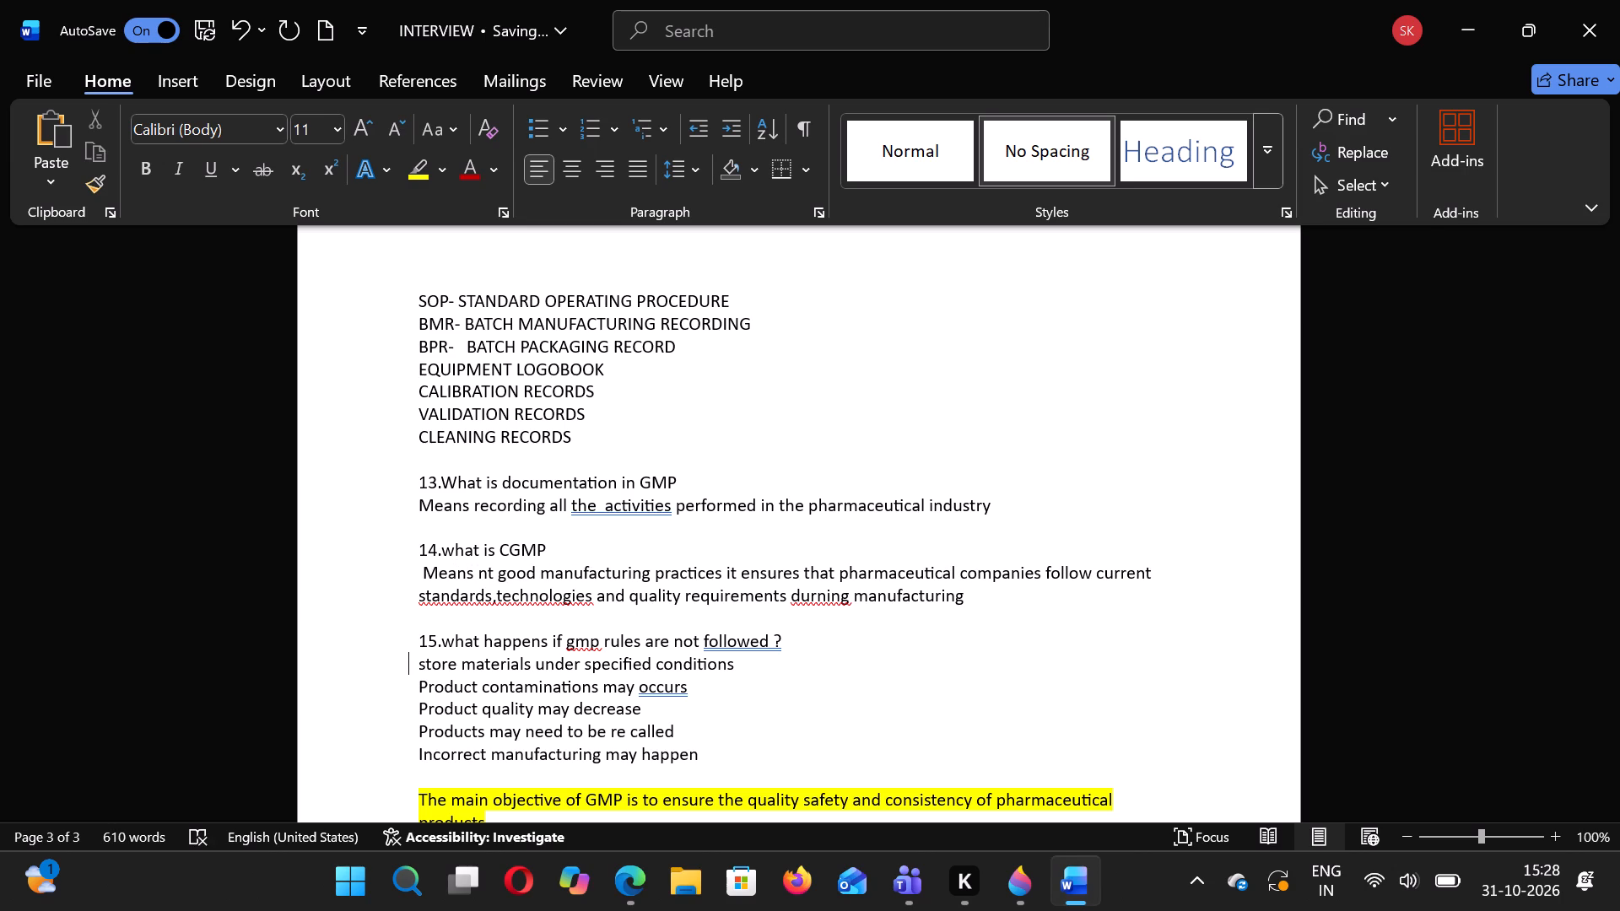
Add "current" after "Means" in the answer to question 14 and delete the leftover letters "nt" before "good".
key("c")
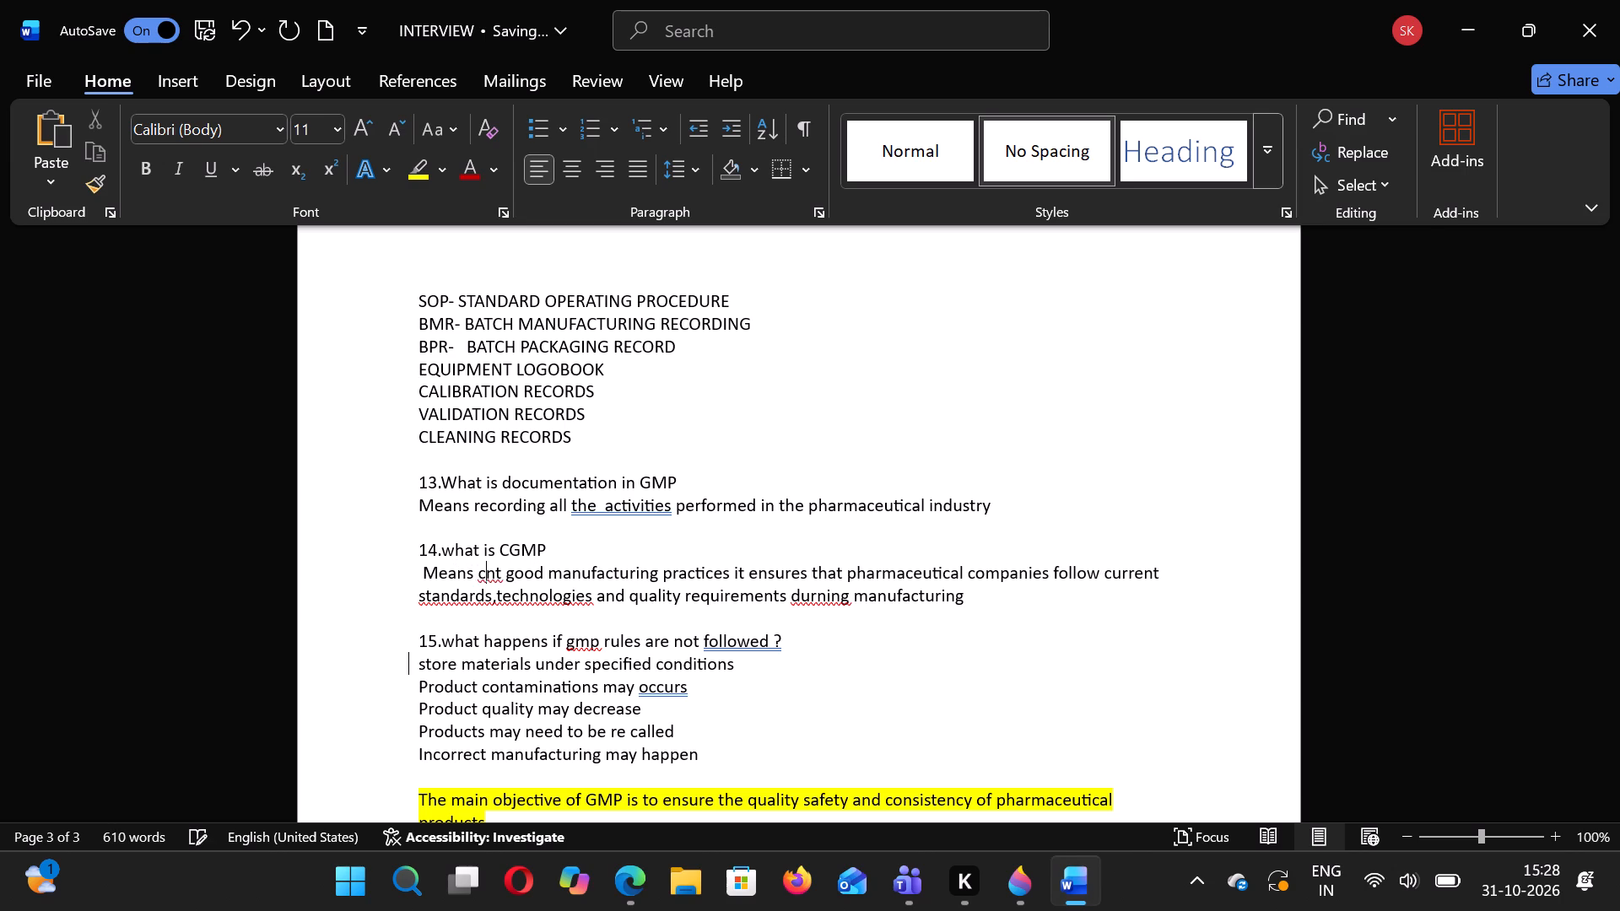
key("BackSpace")
key("space")
type("c")
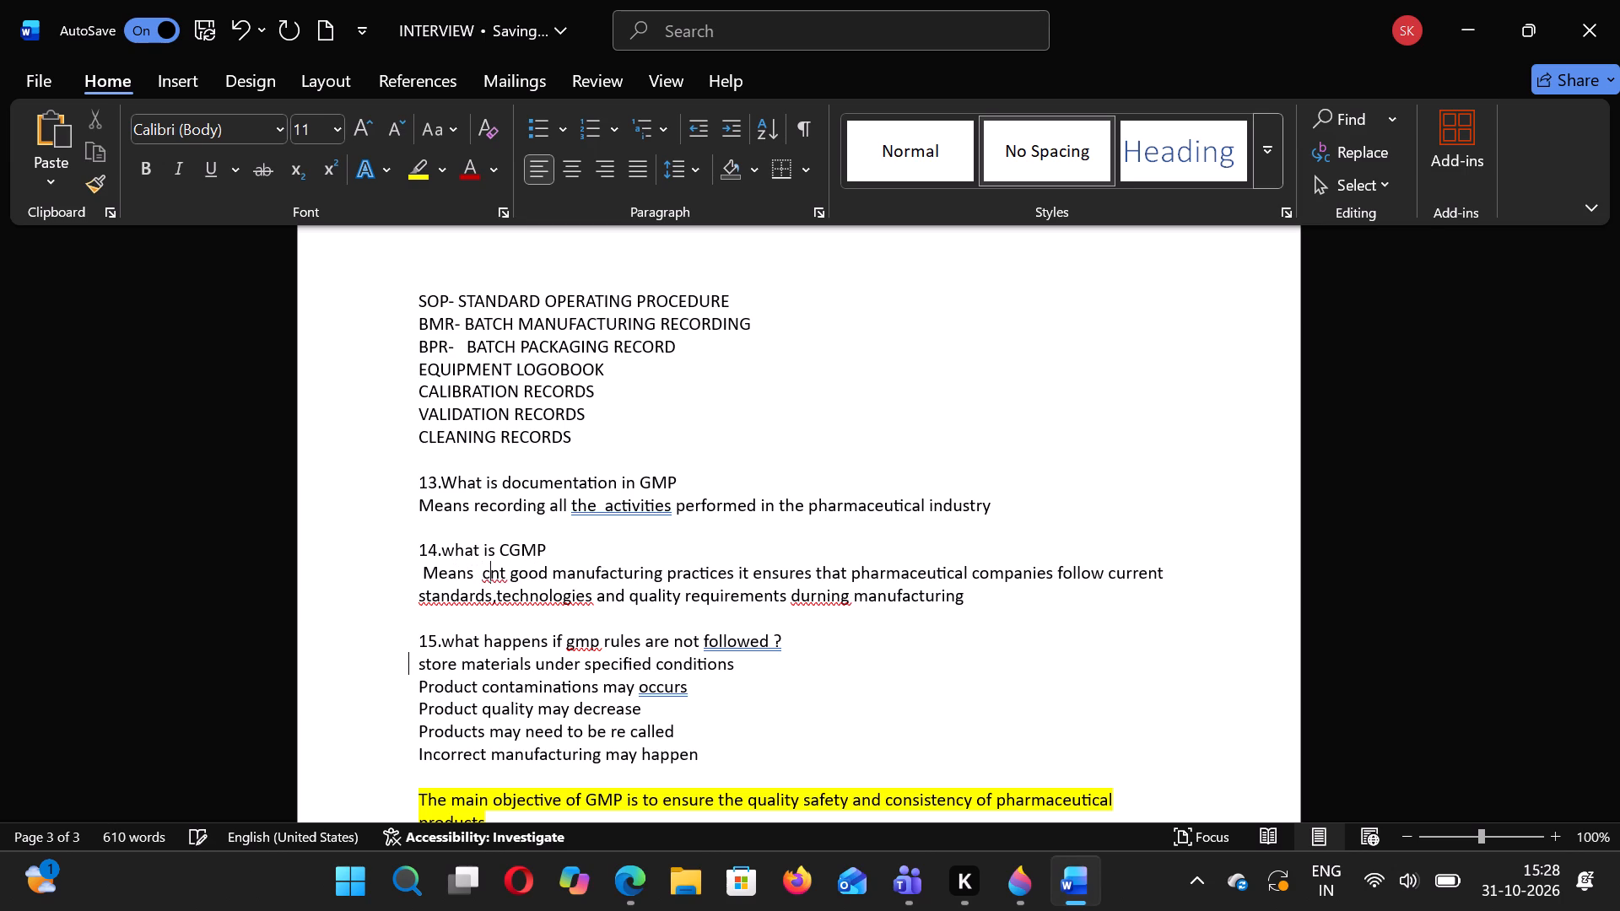
type("urr")
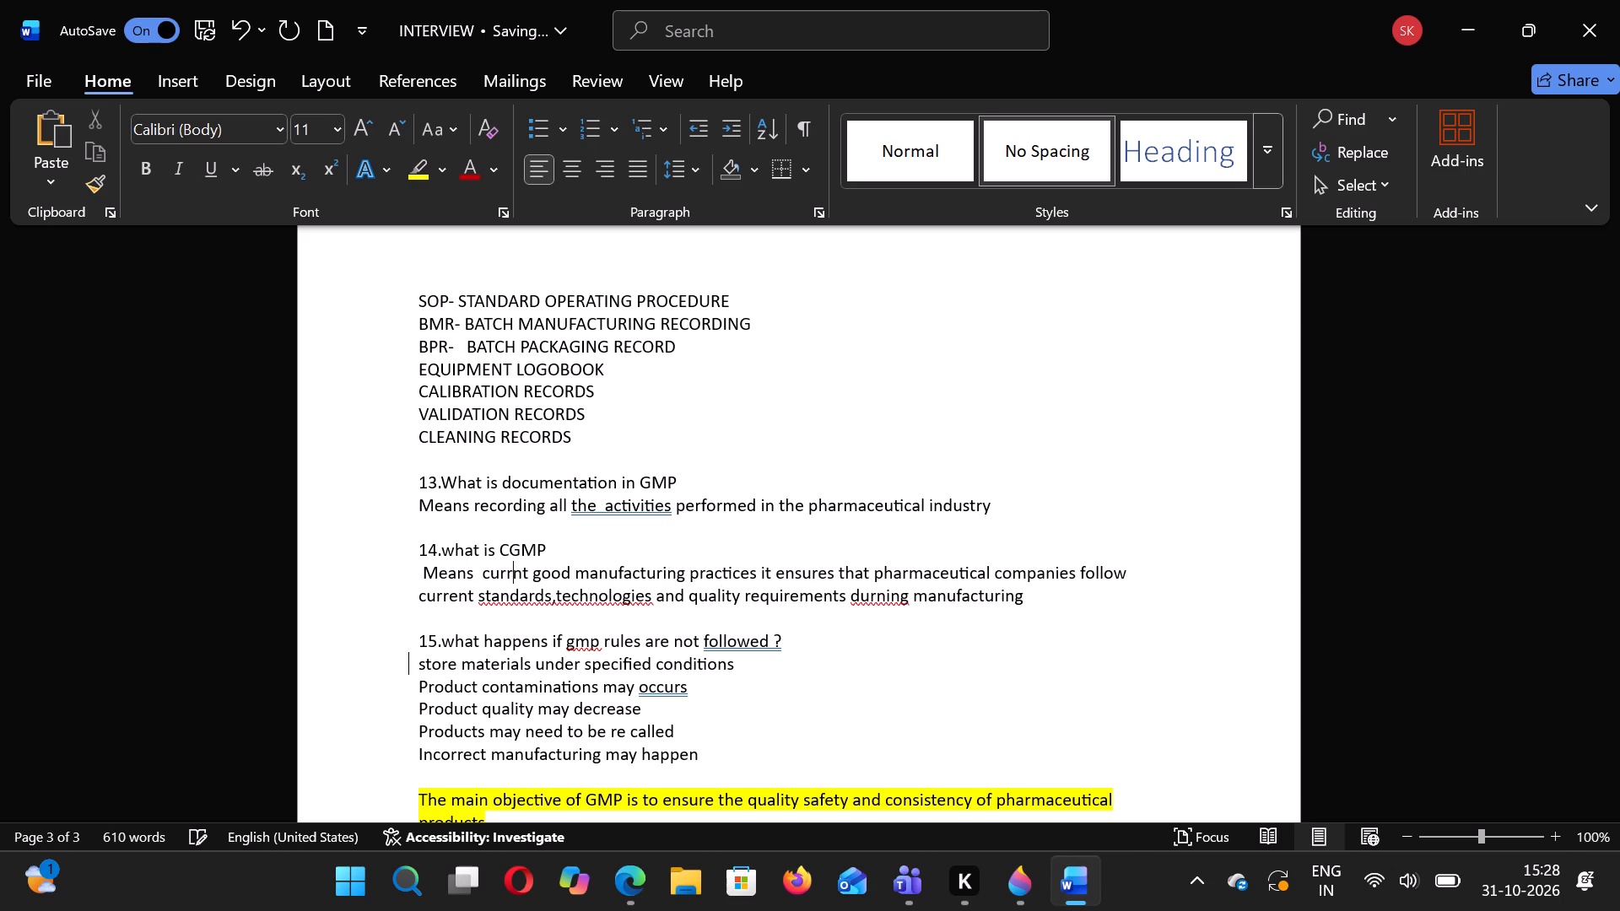
type("enr")
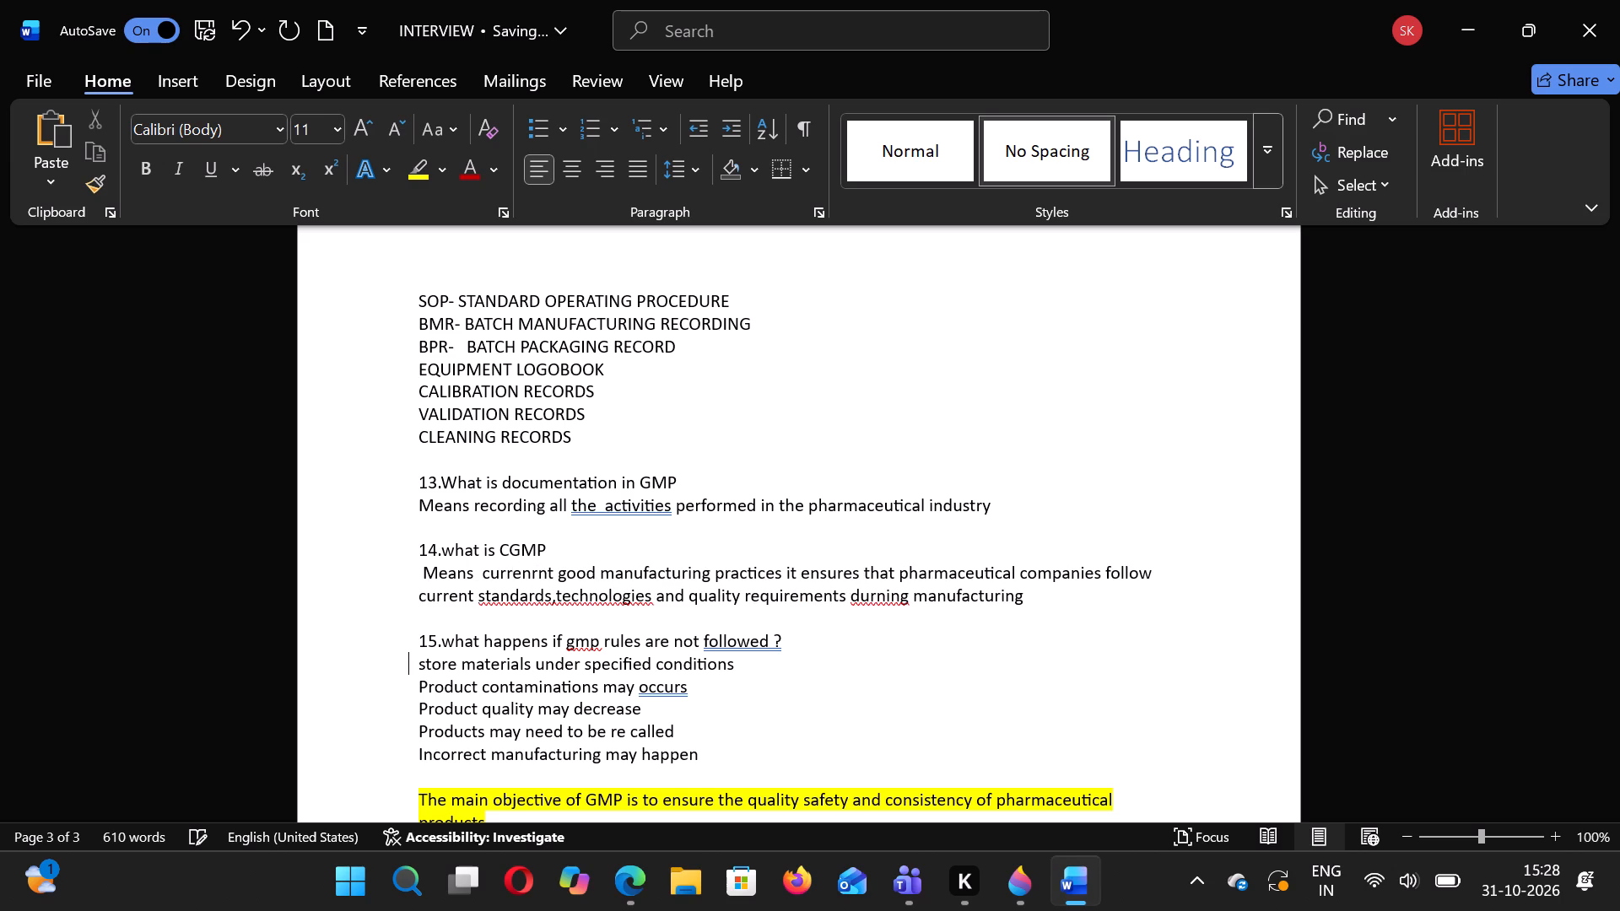
key("BackSpace")
type("t")
key("space")
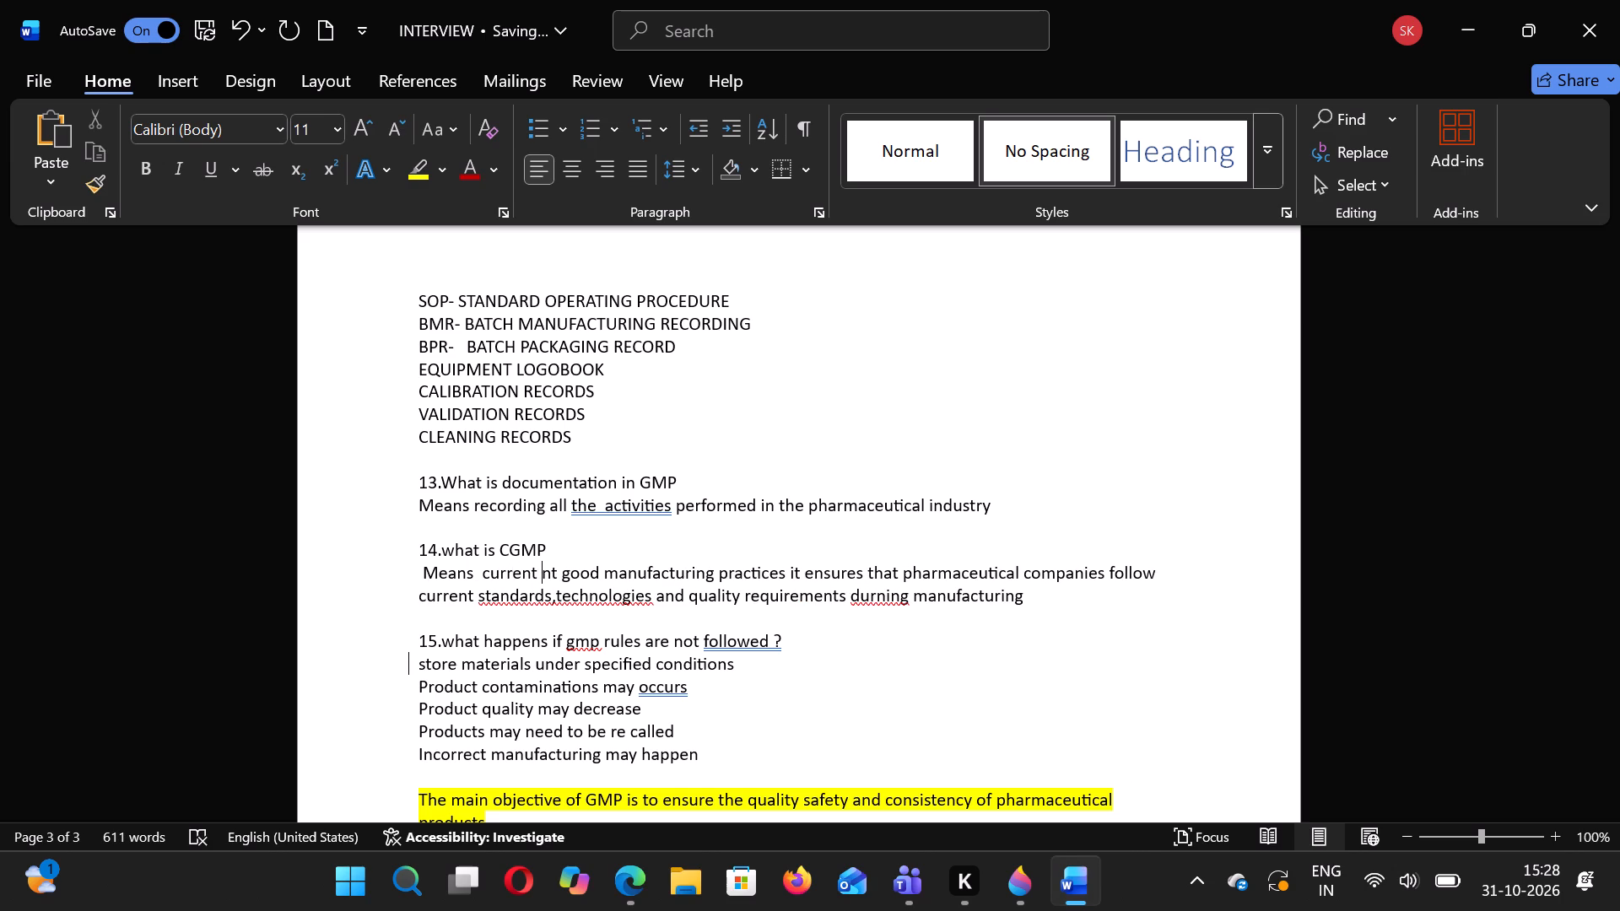
key("BackSpace")
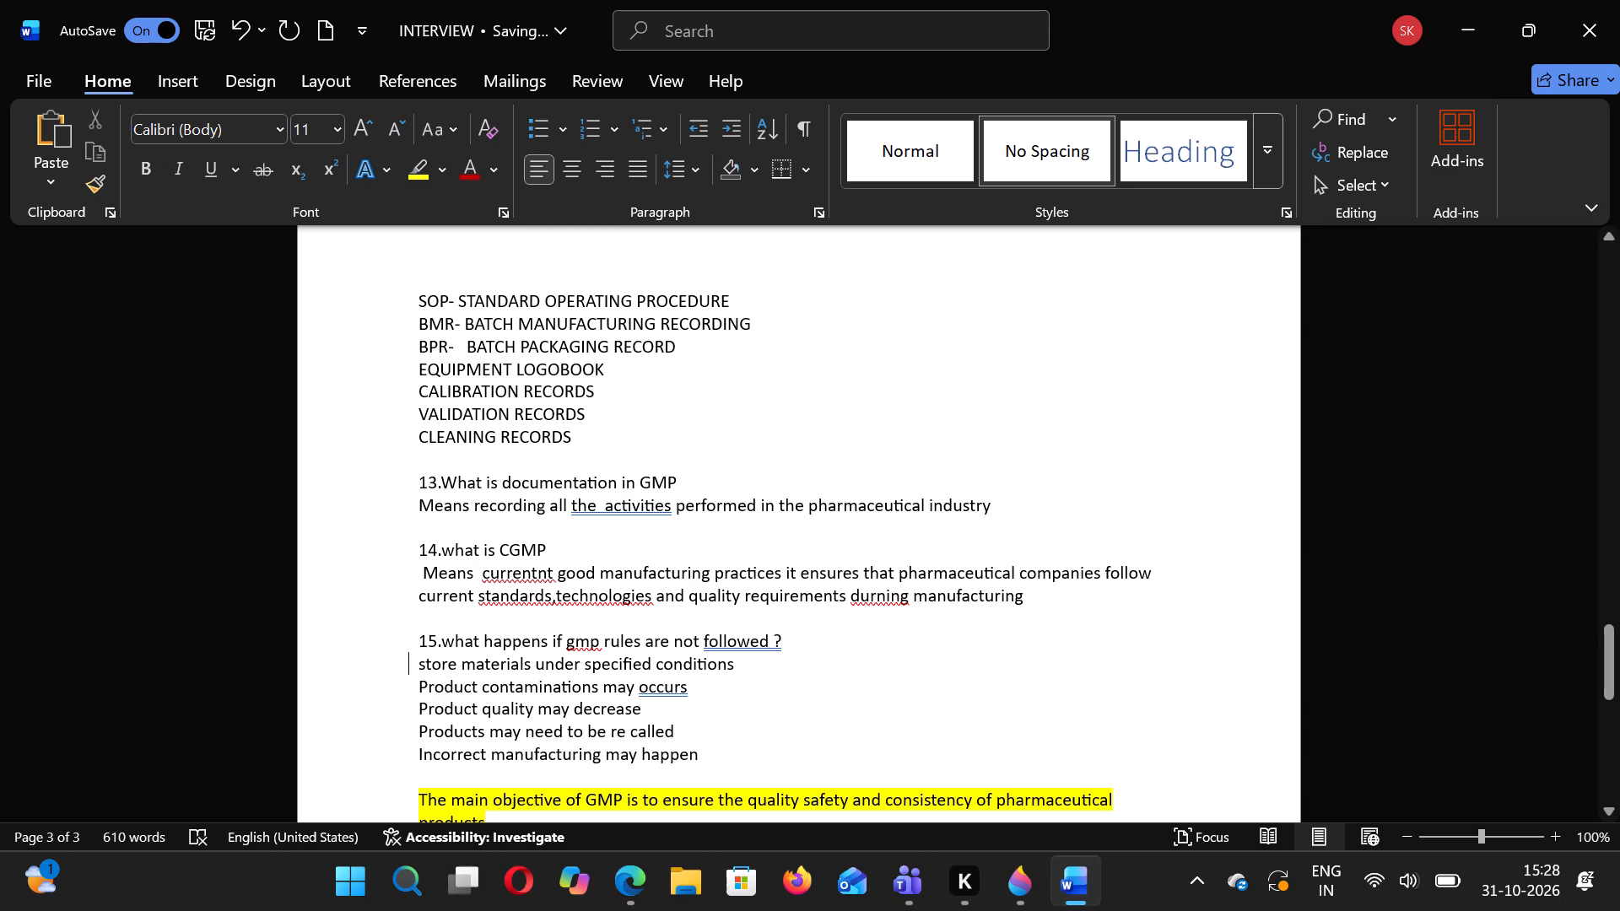
left_click(549, 561)
left_click(559, 563)
left_click(550, 565)
key("BackSpace")
key("BackSpace")
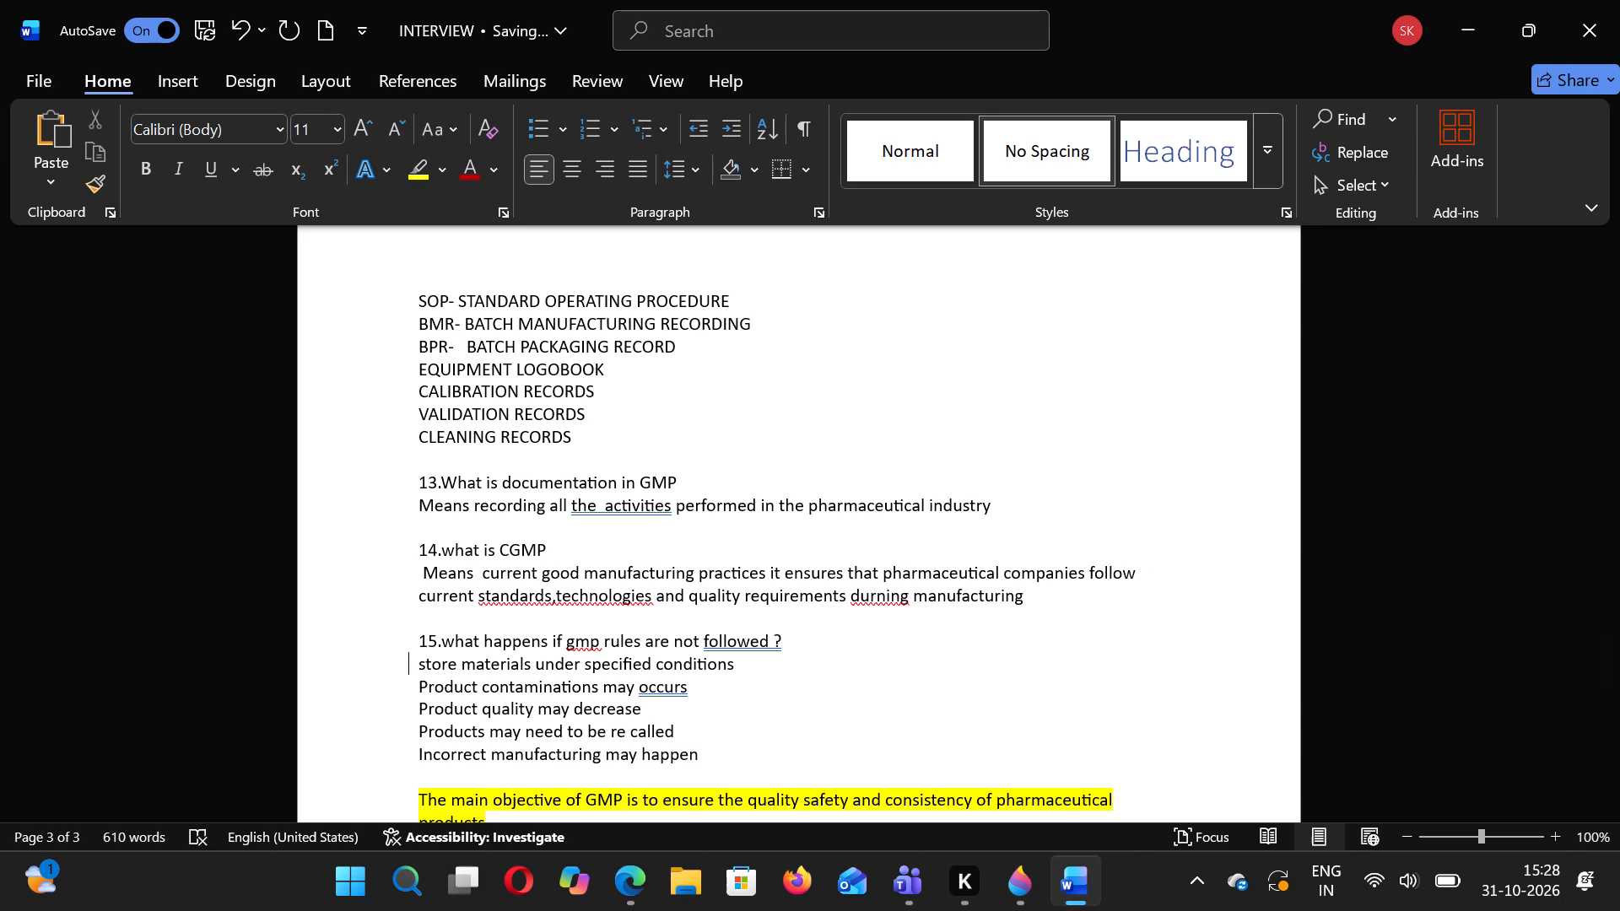
In the answer to question 14, insert a space between "standards," and "technologies" and another space after "durning".
left_click(553, 598)
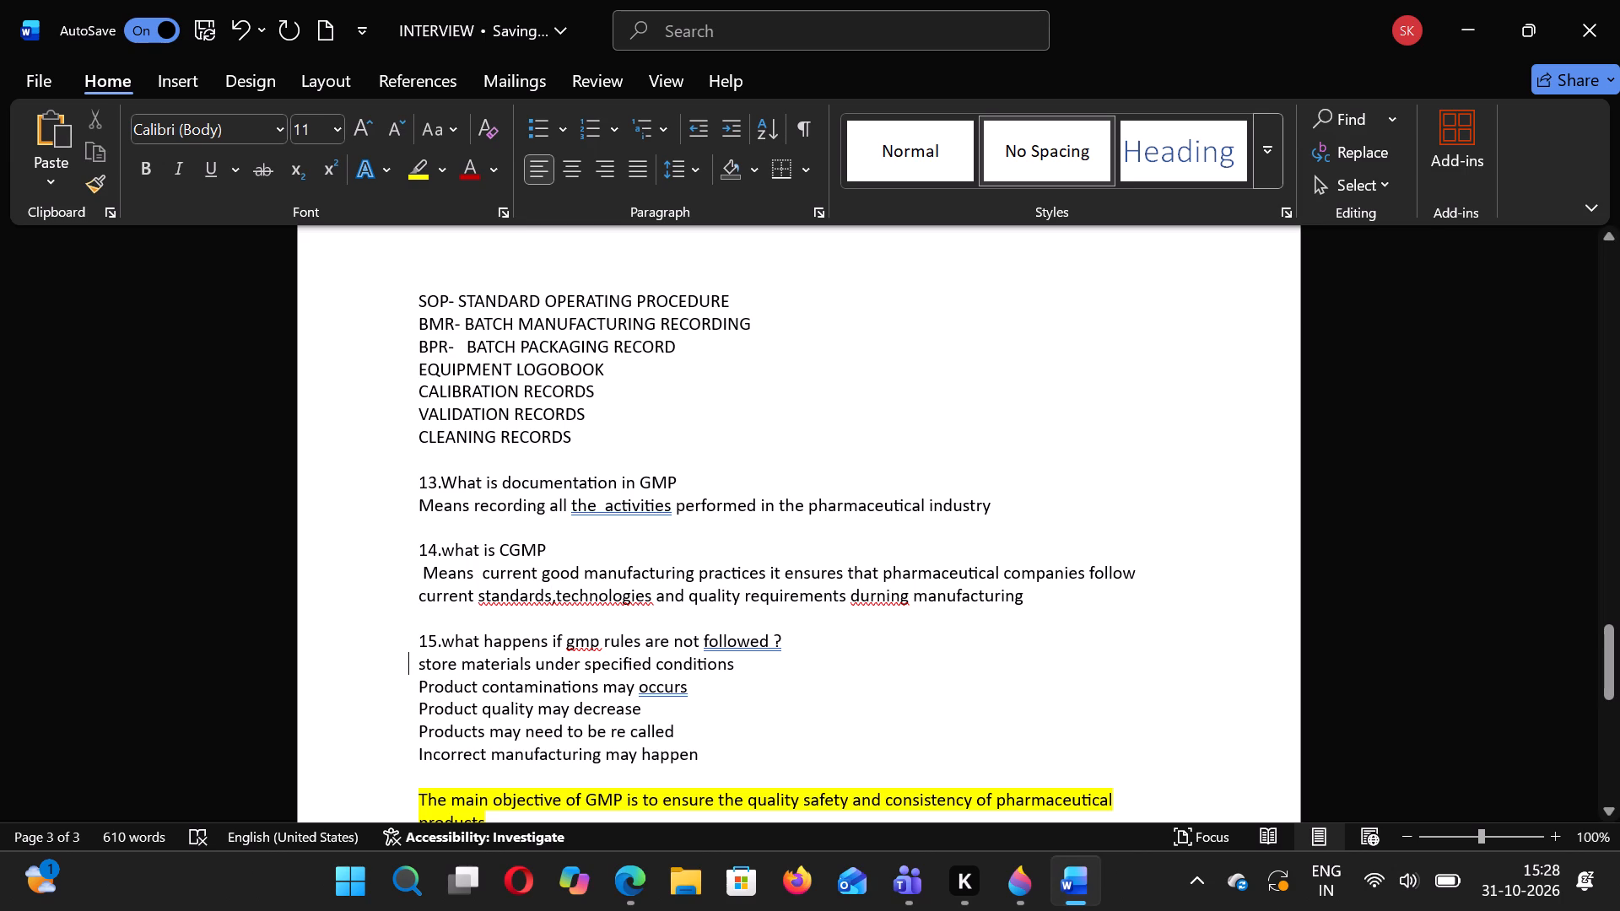
left_click(558, 600)
key("space")
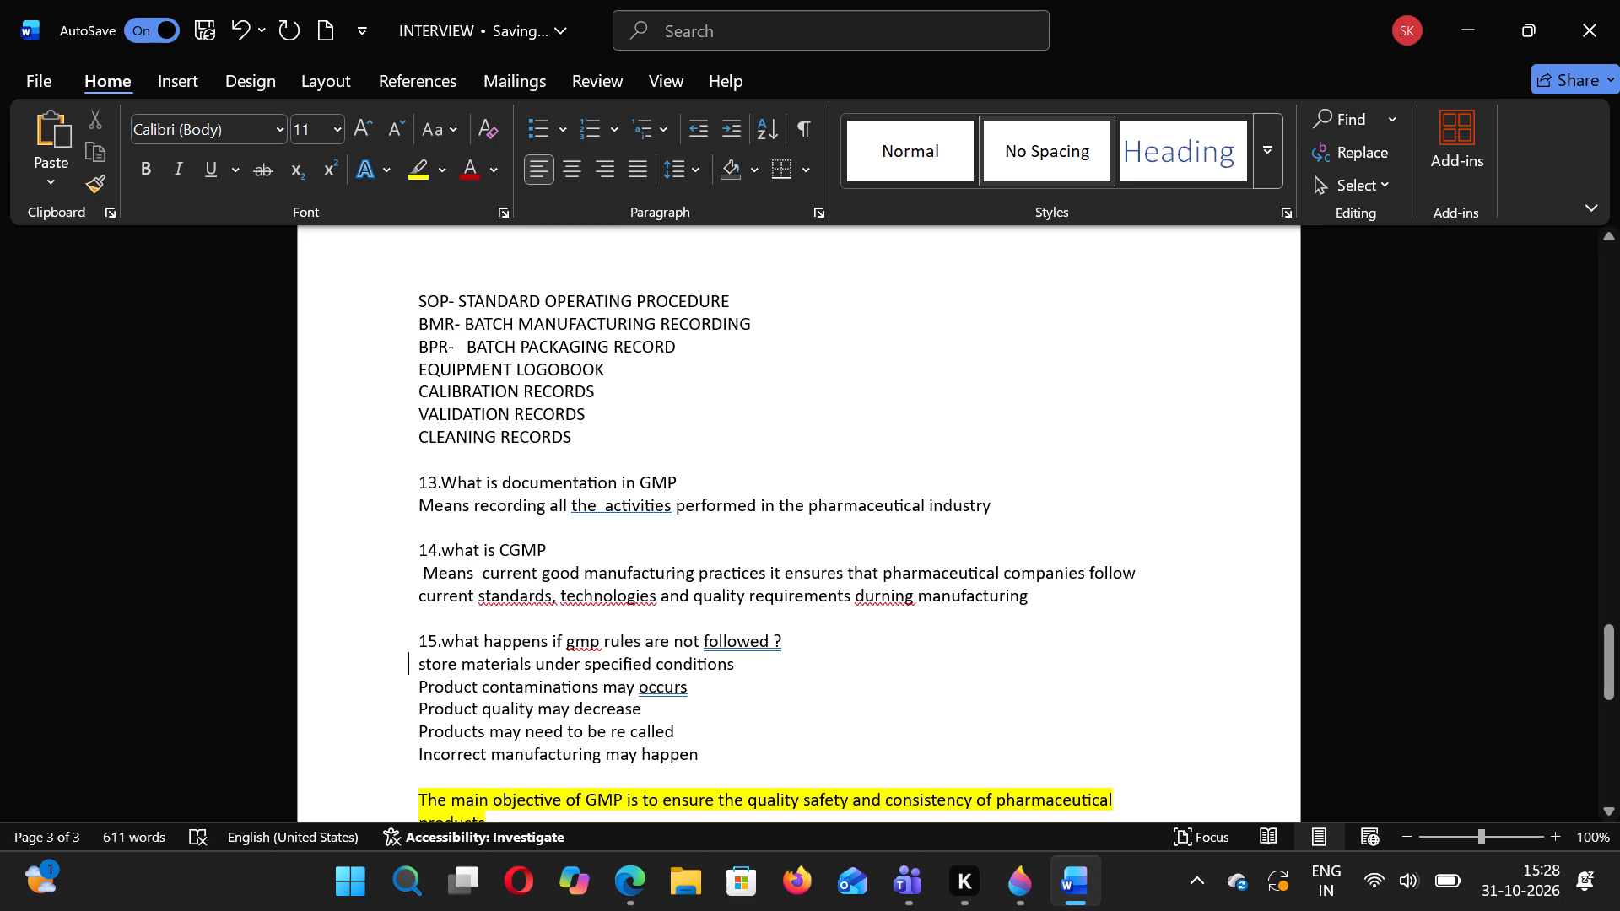
left_click(915, 599)
key("space")
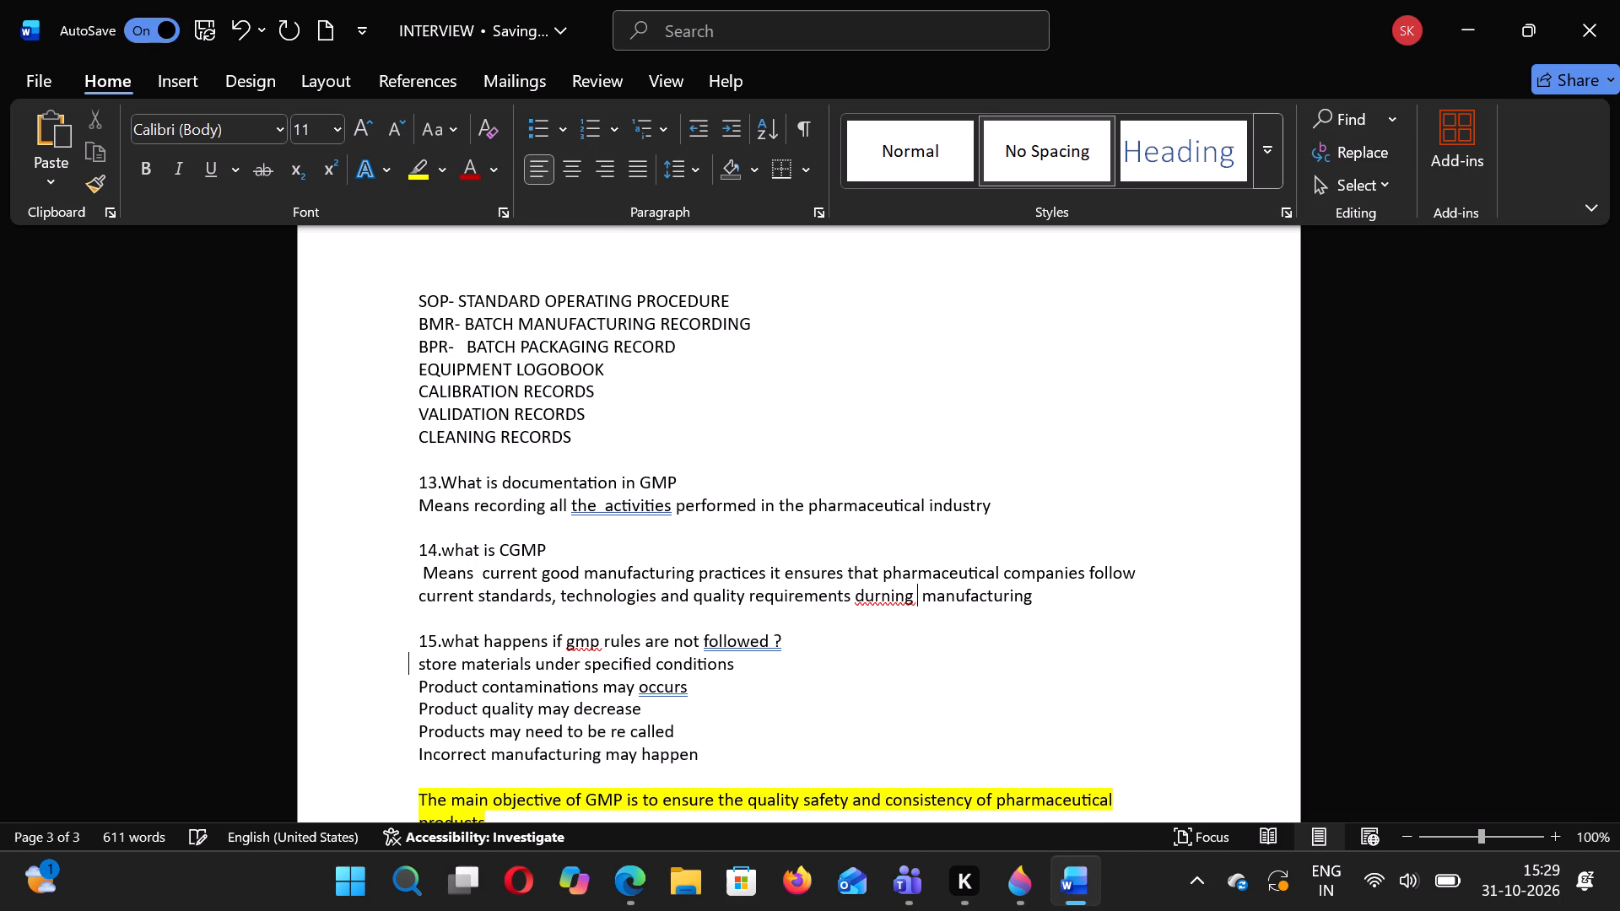
Save a copy of the document as INTERVIEW in the Documents folder, replacing the existing file.
scroll(915, 599, "up", 1)
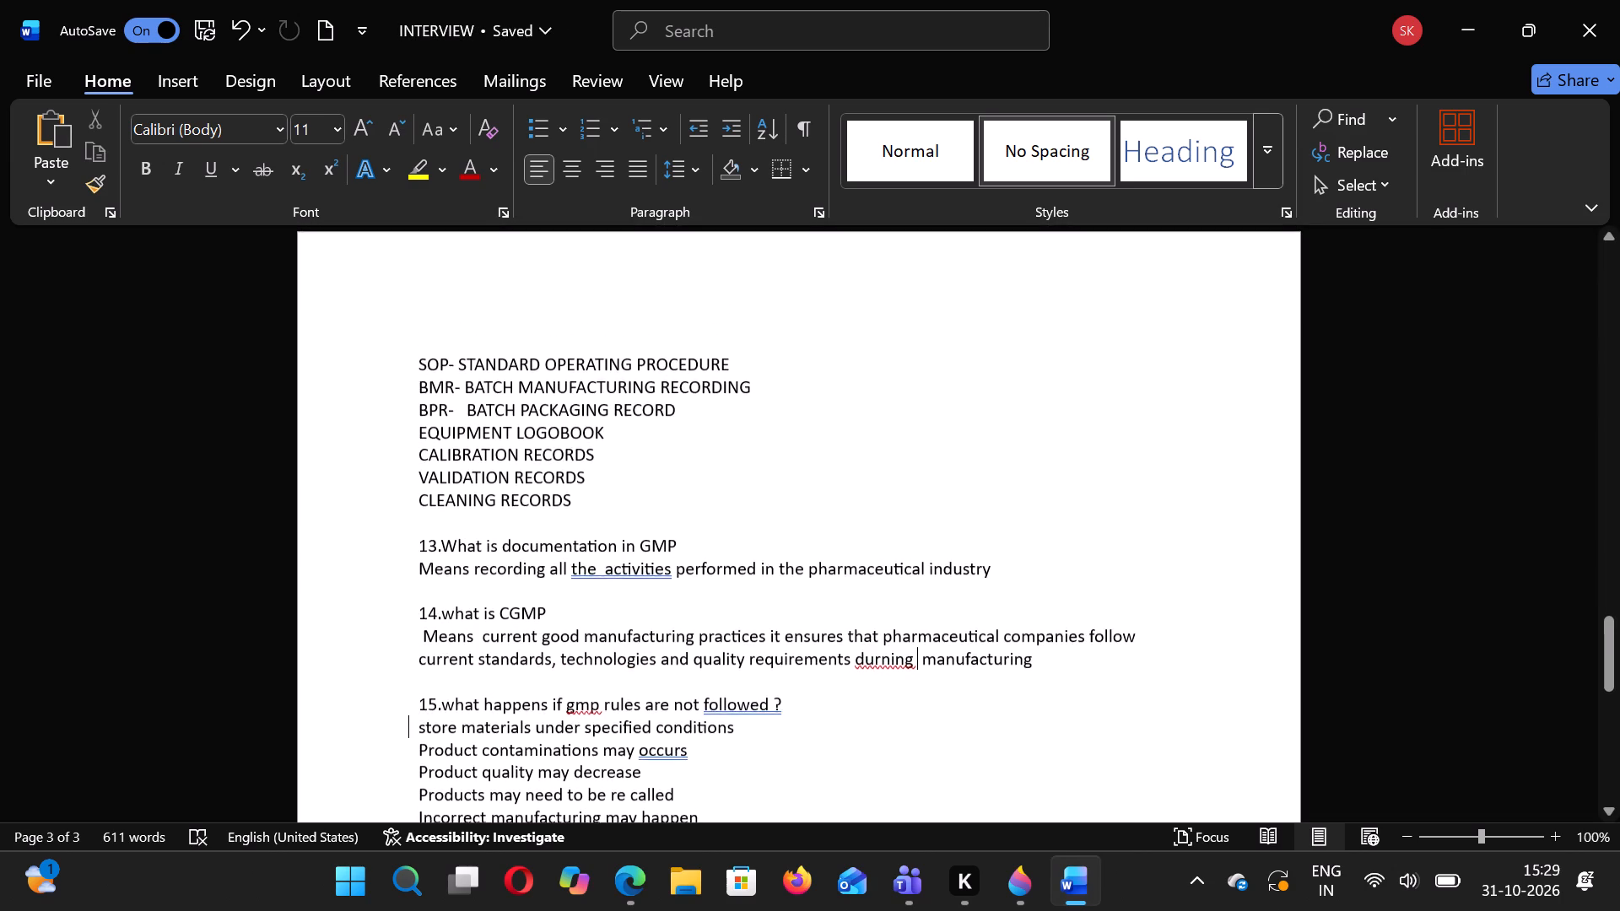
scroll(915, 599, "up", 2)
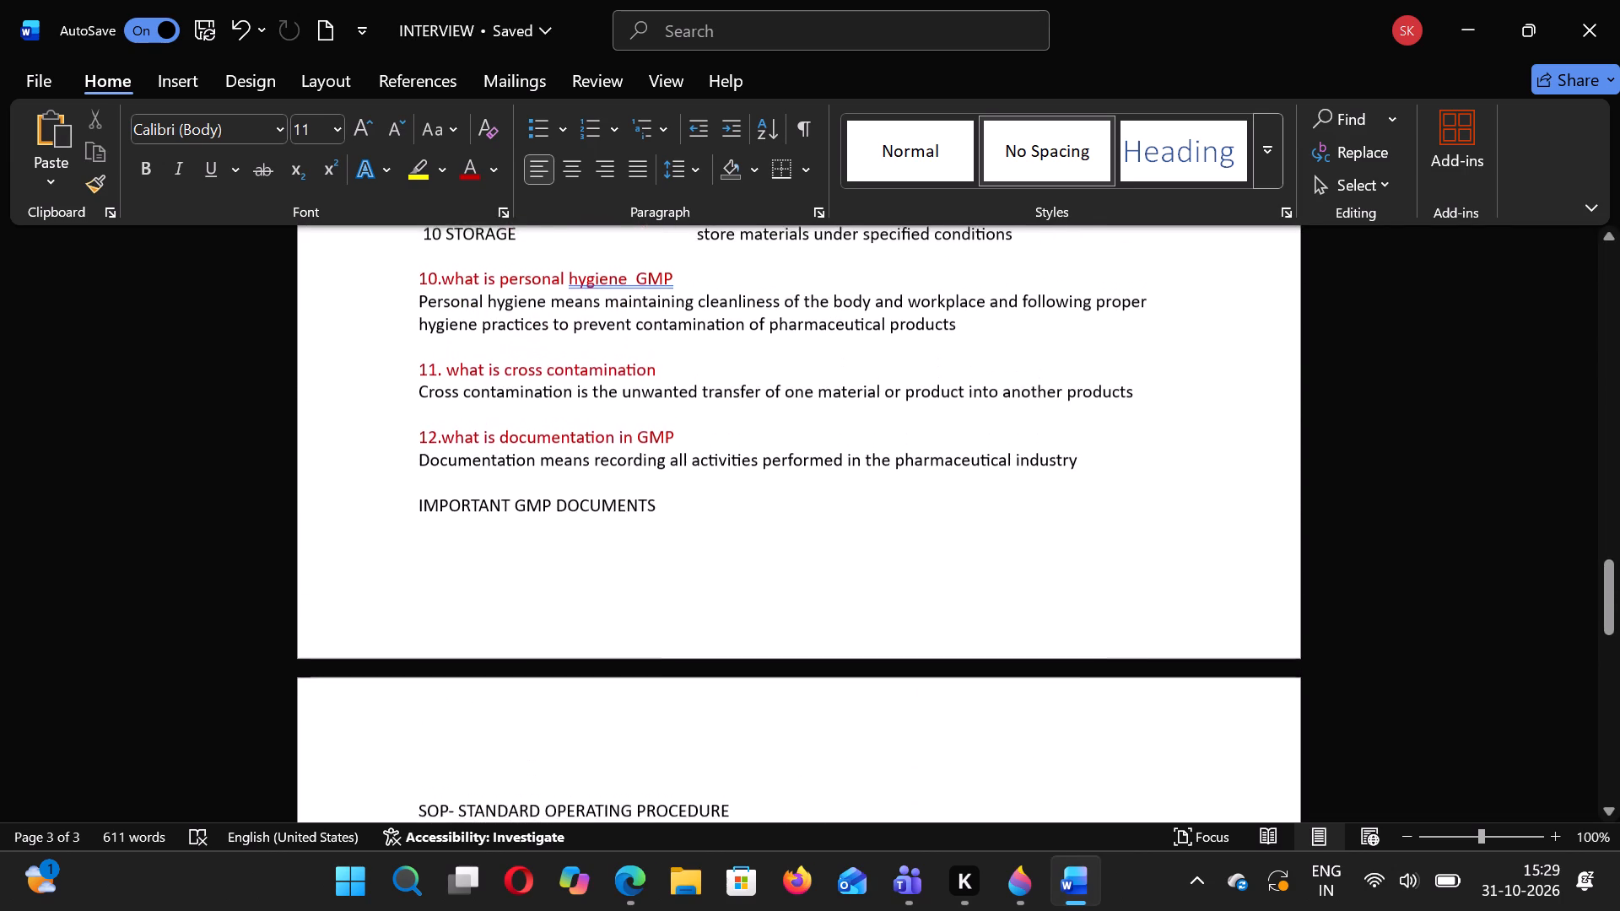
scroll(915, 599, "up", 2)
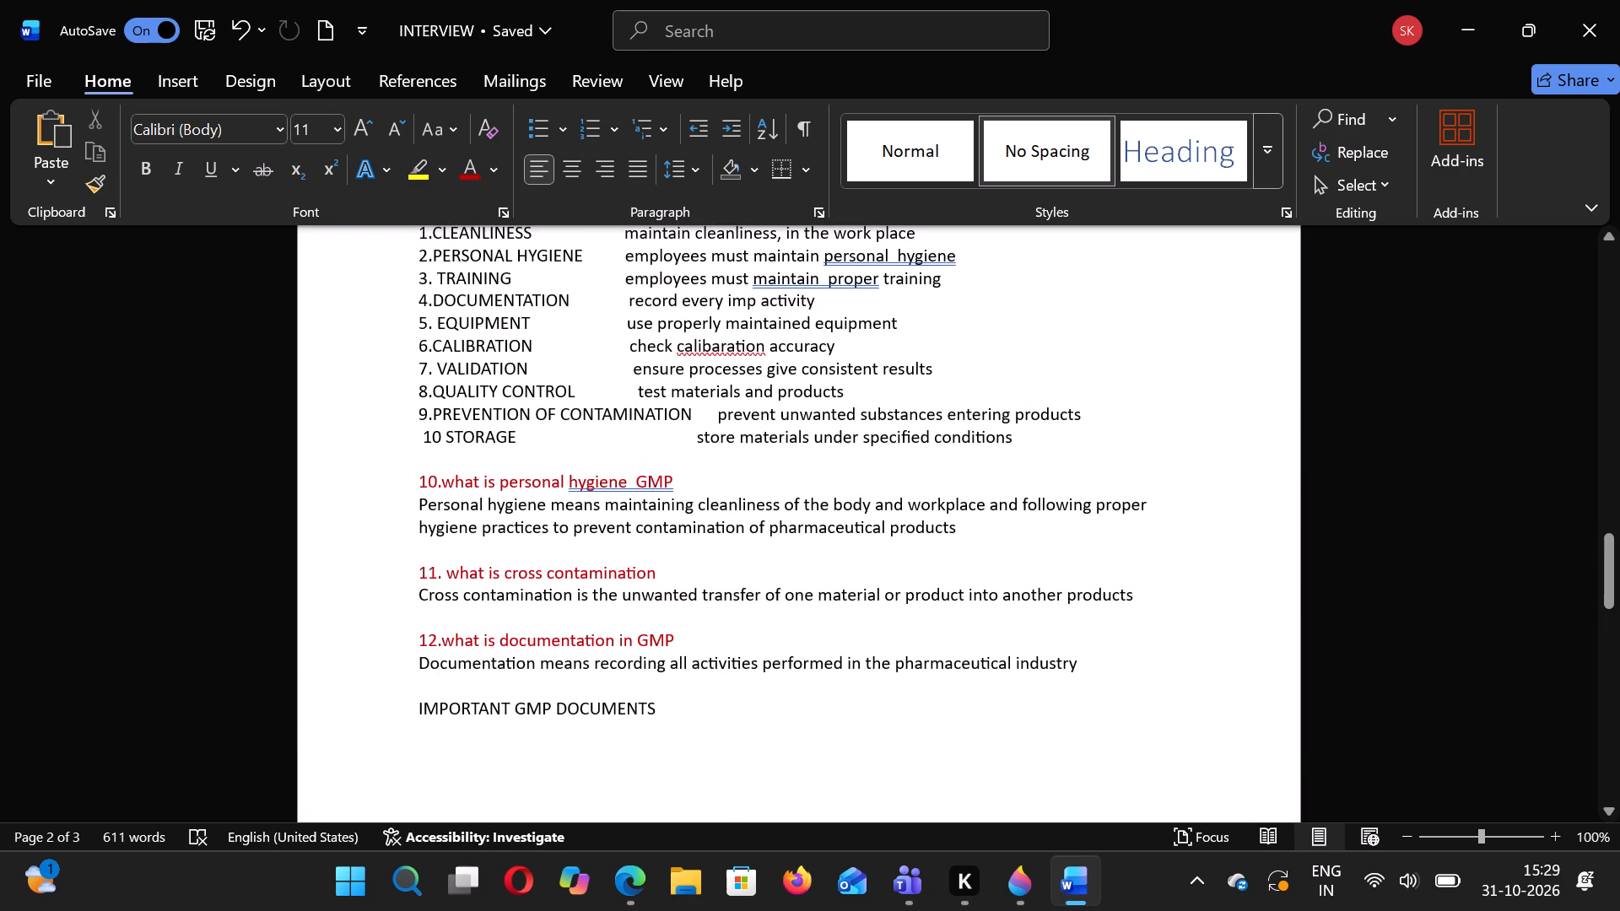
scroll(915, 599, "up", 1)
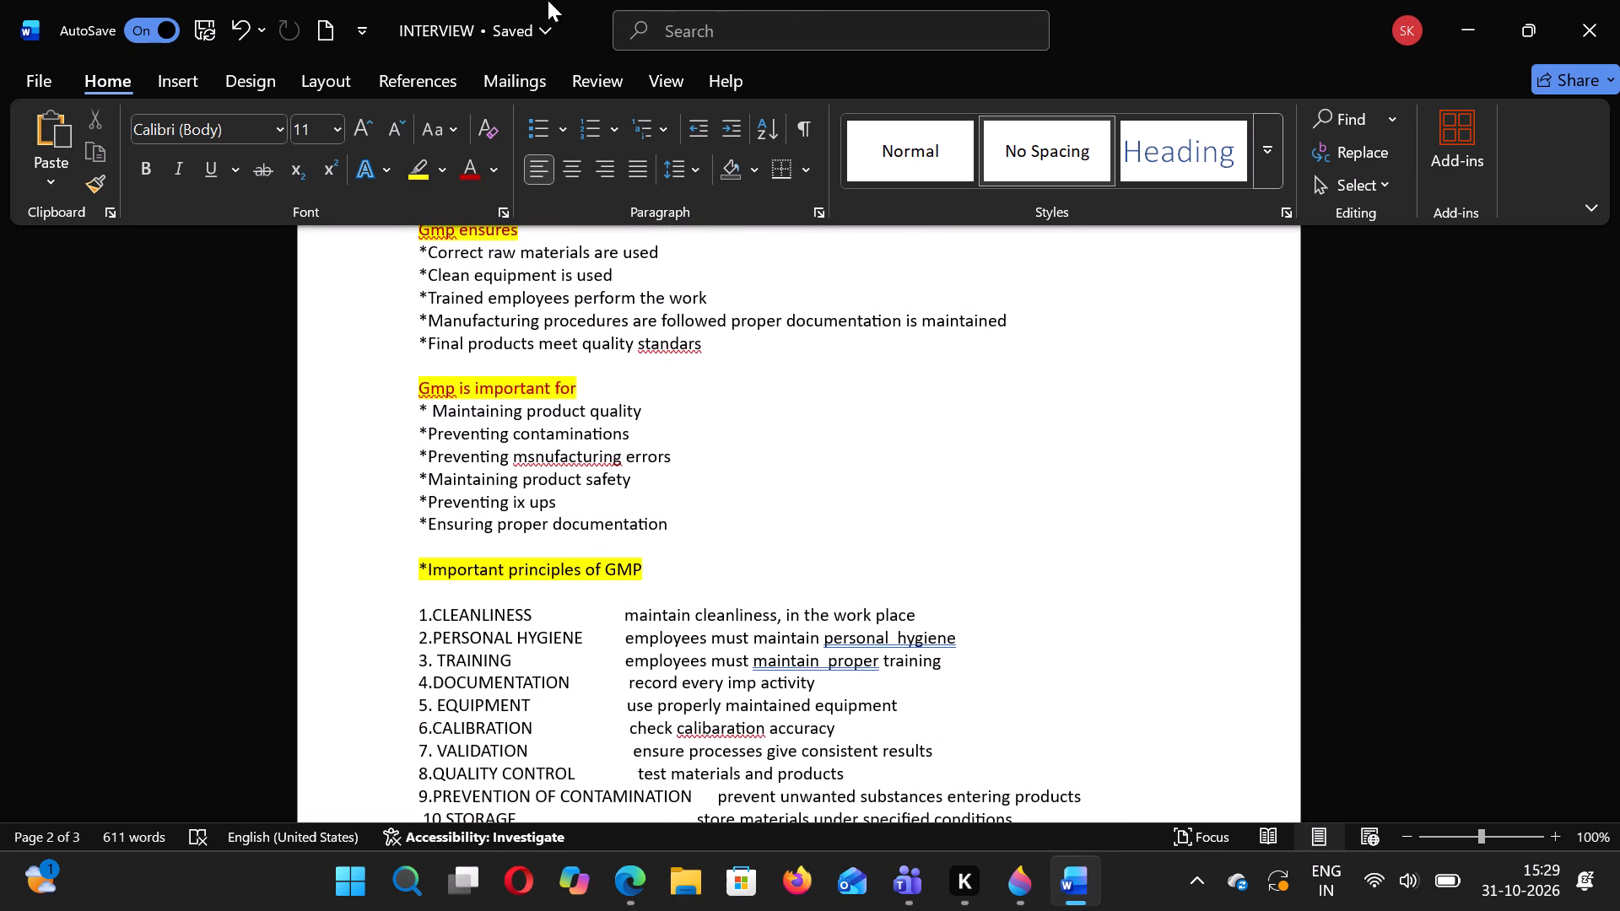
left_click(50, 80)
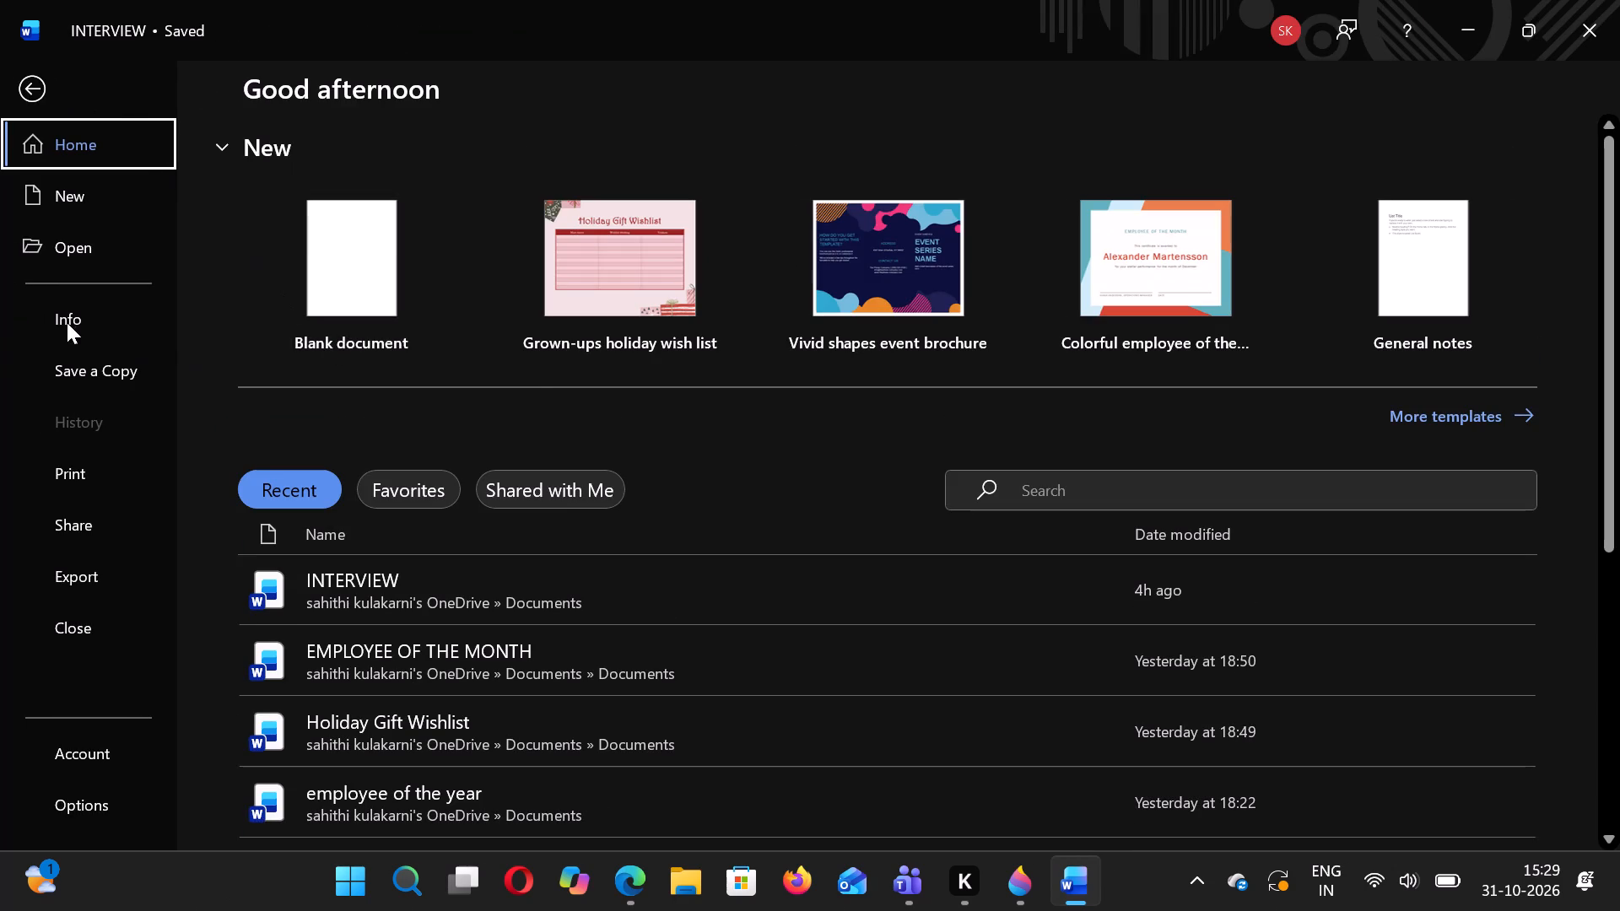
left_click(105, 366)
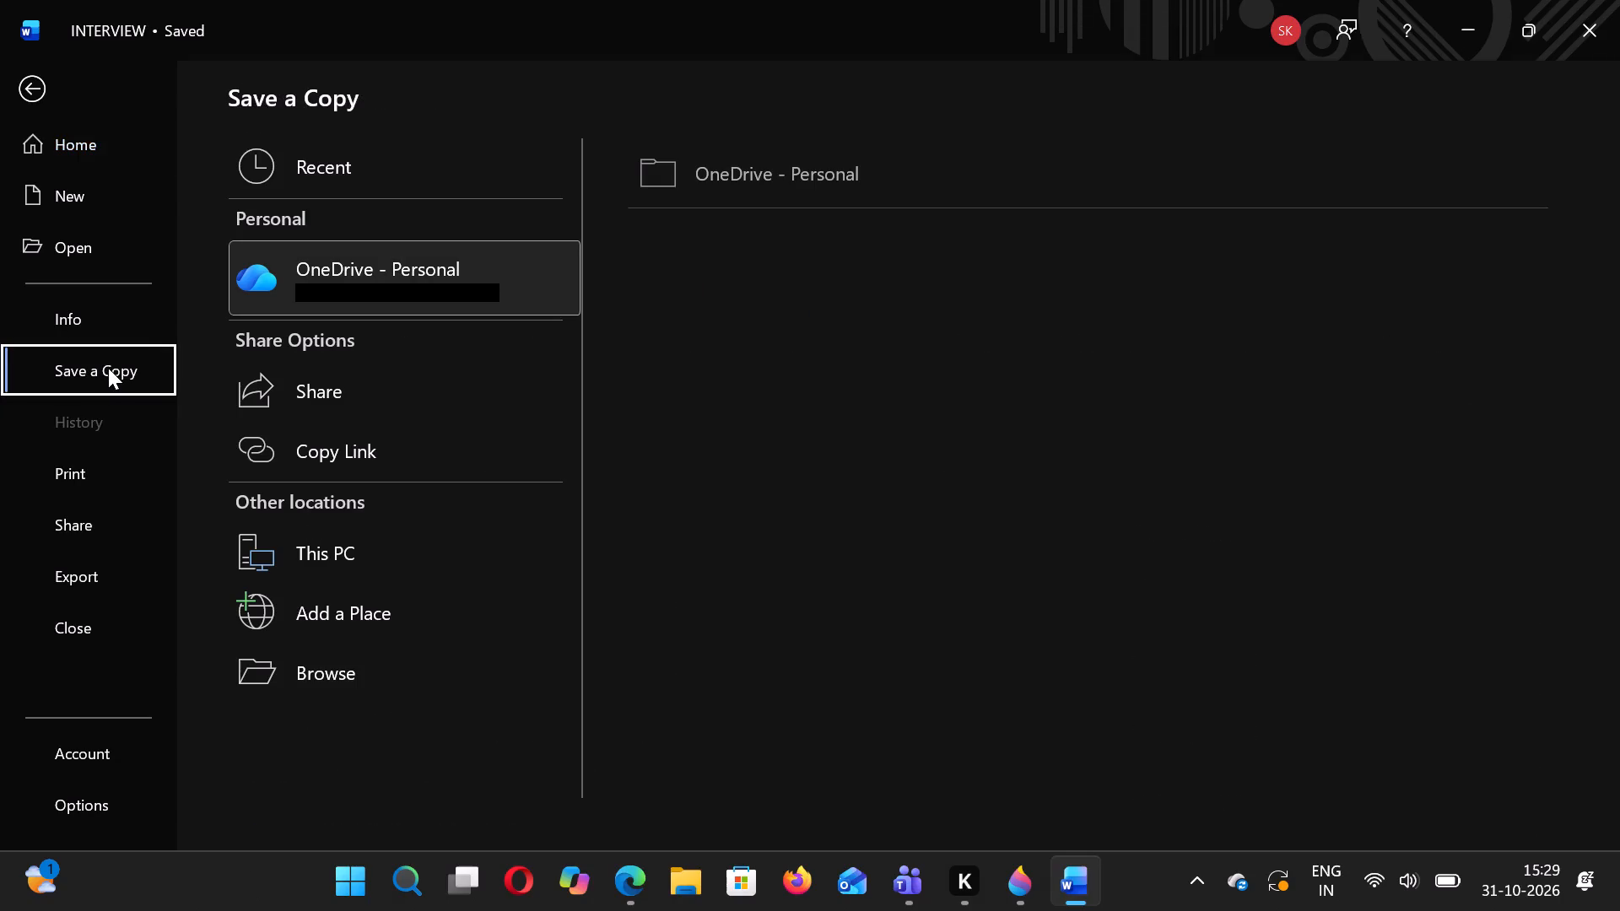
left_click(305, 545)
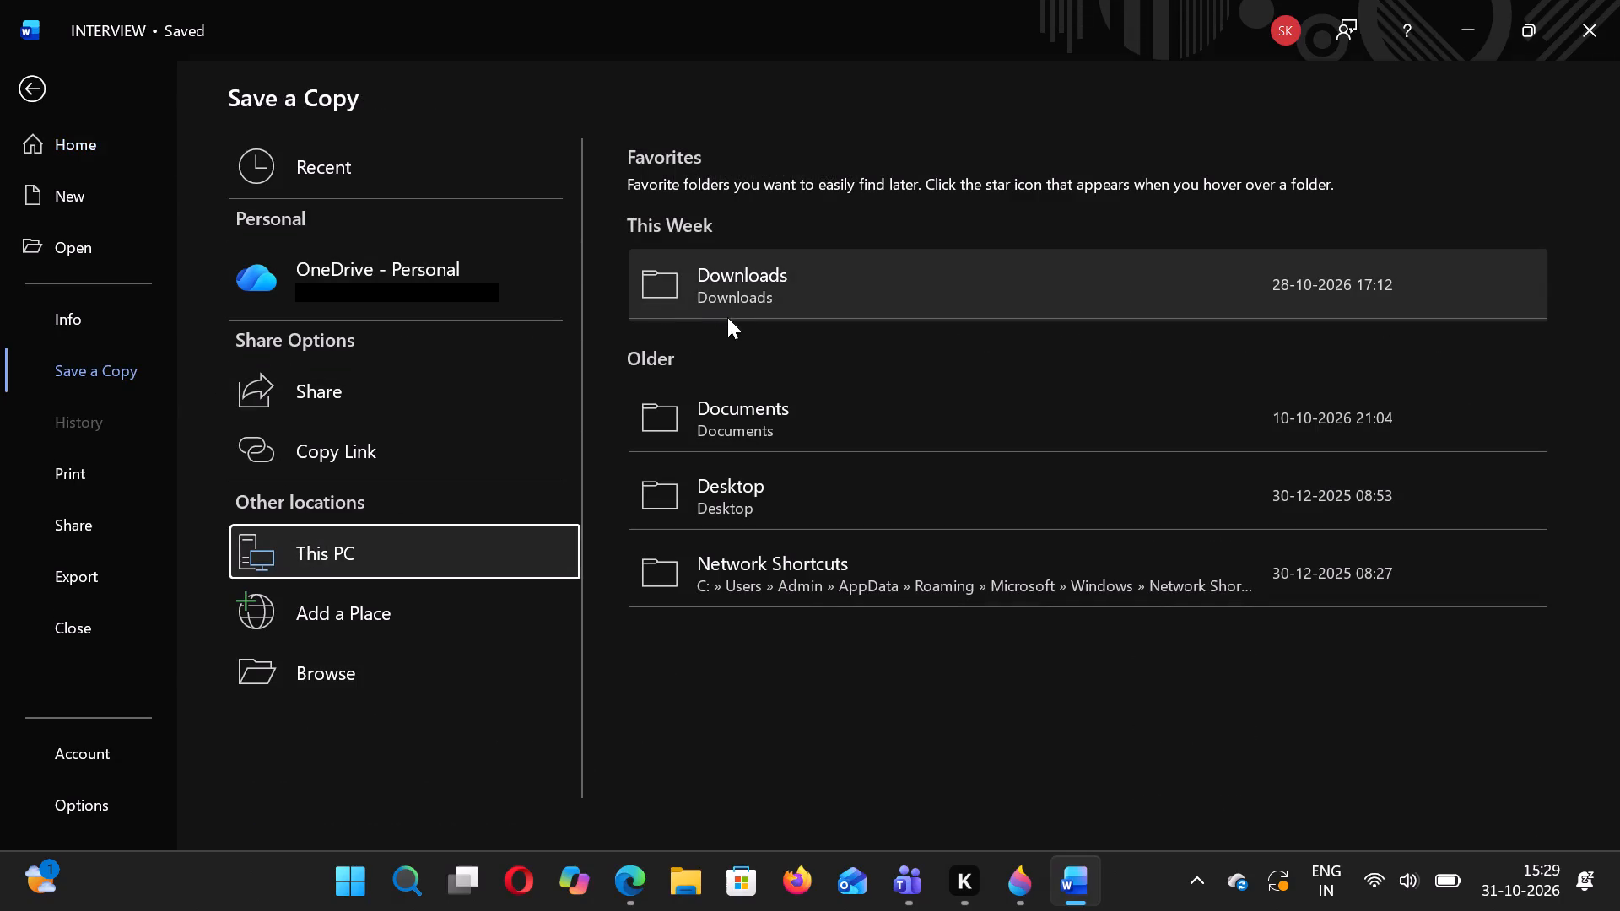
left_click(760, 403)
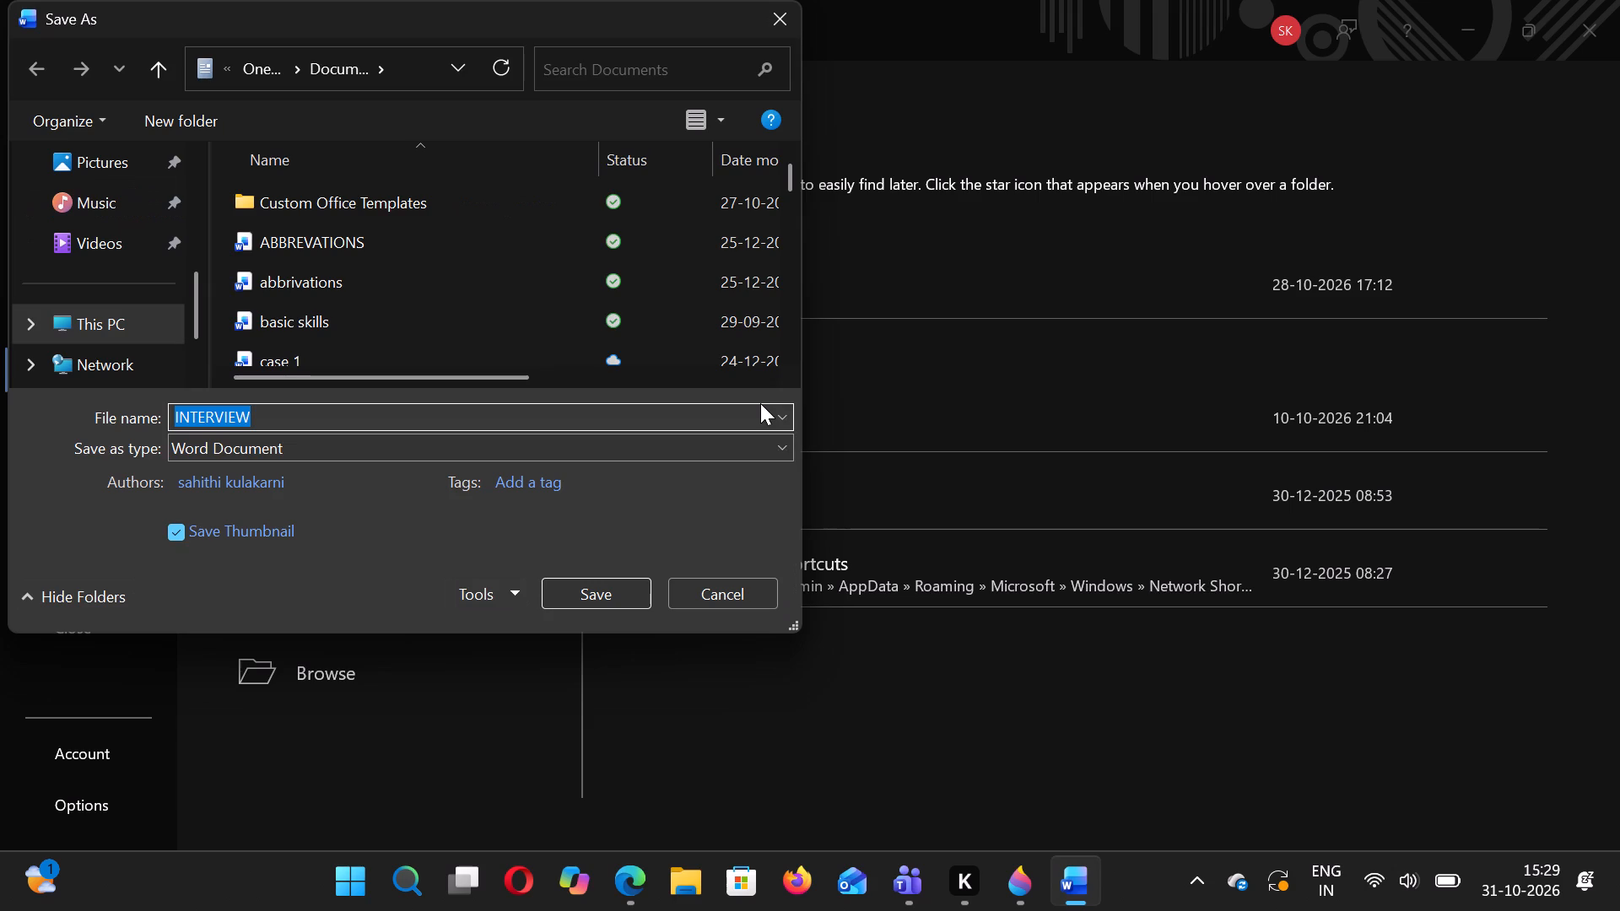
left_click(616, 579)
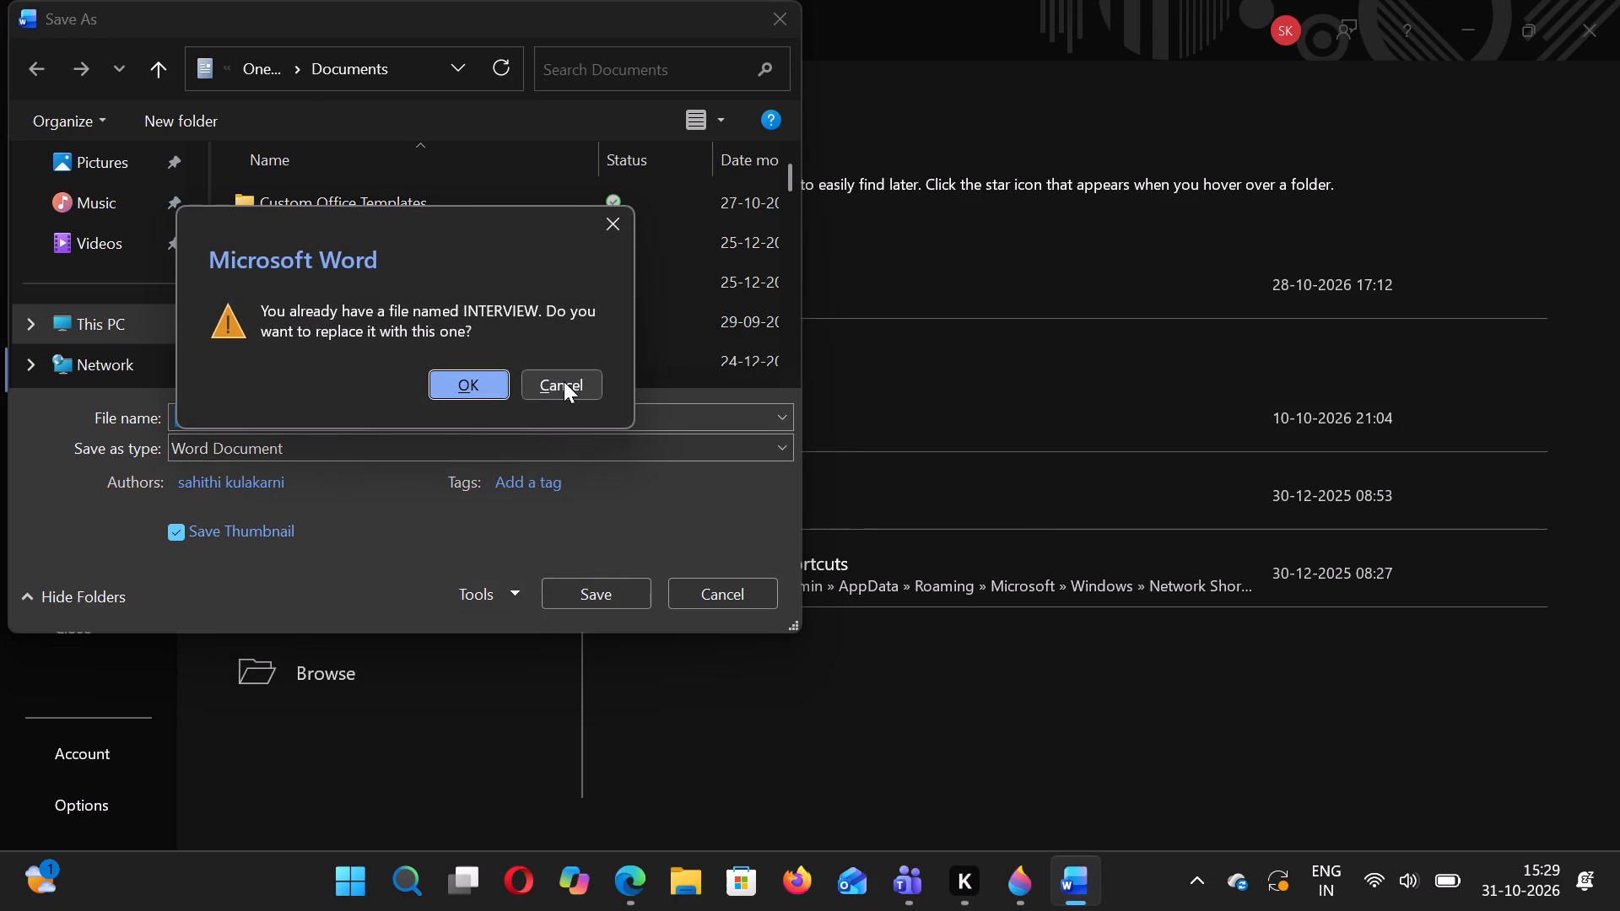
left_click(487, 378)
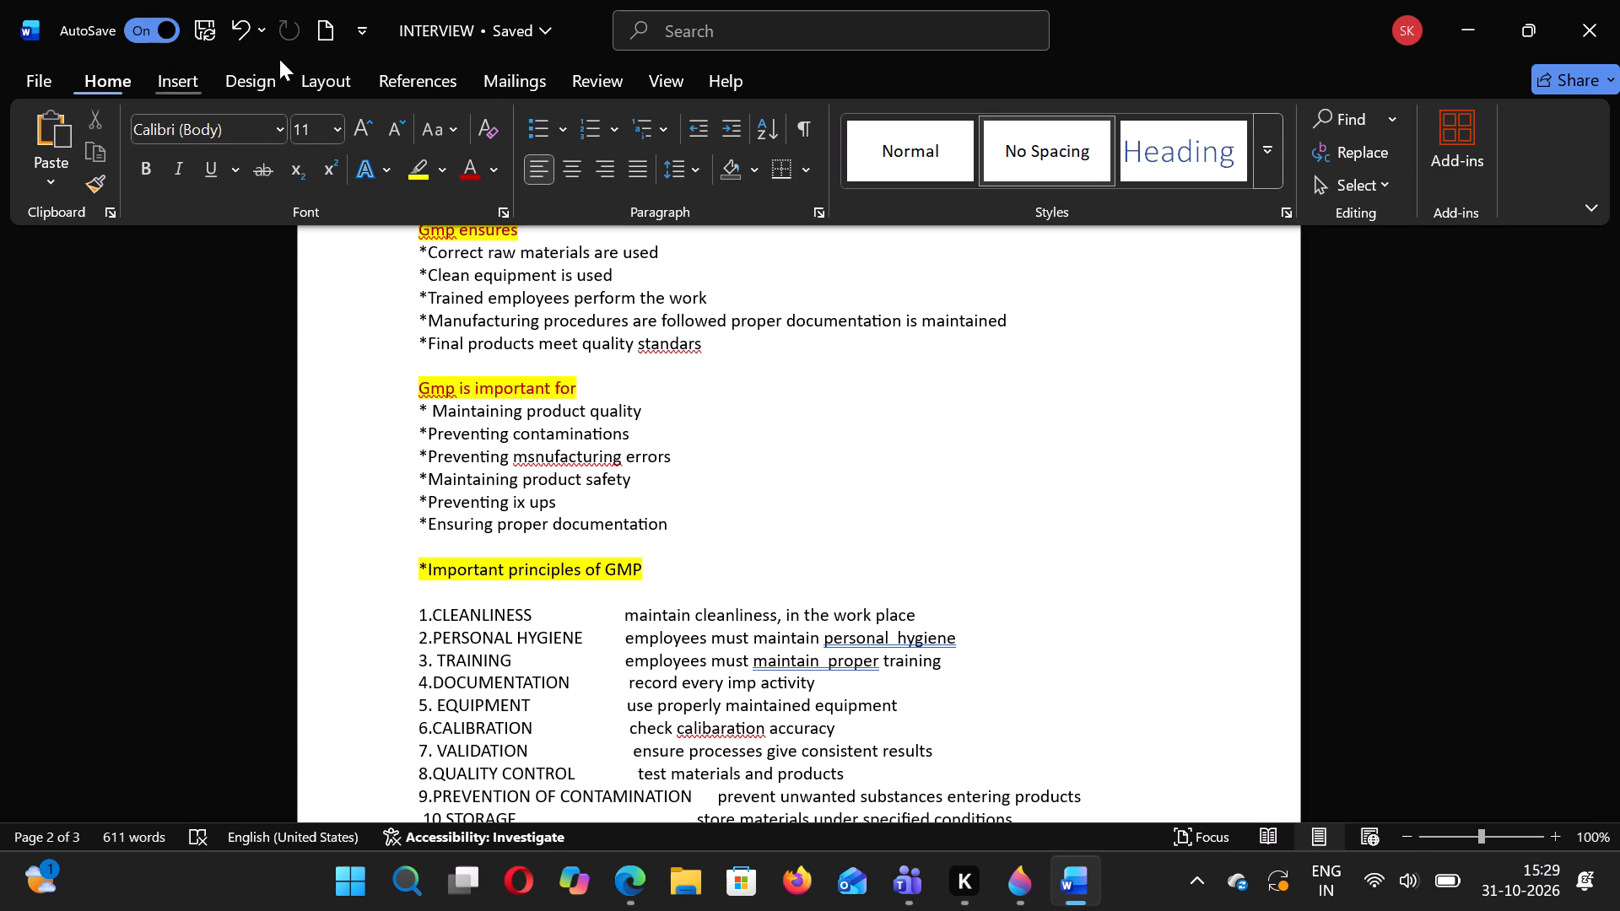
Choose the OneDrive Documents folder as the location to move the INTERVIEW file to.
left_click(547, 46)
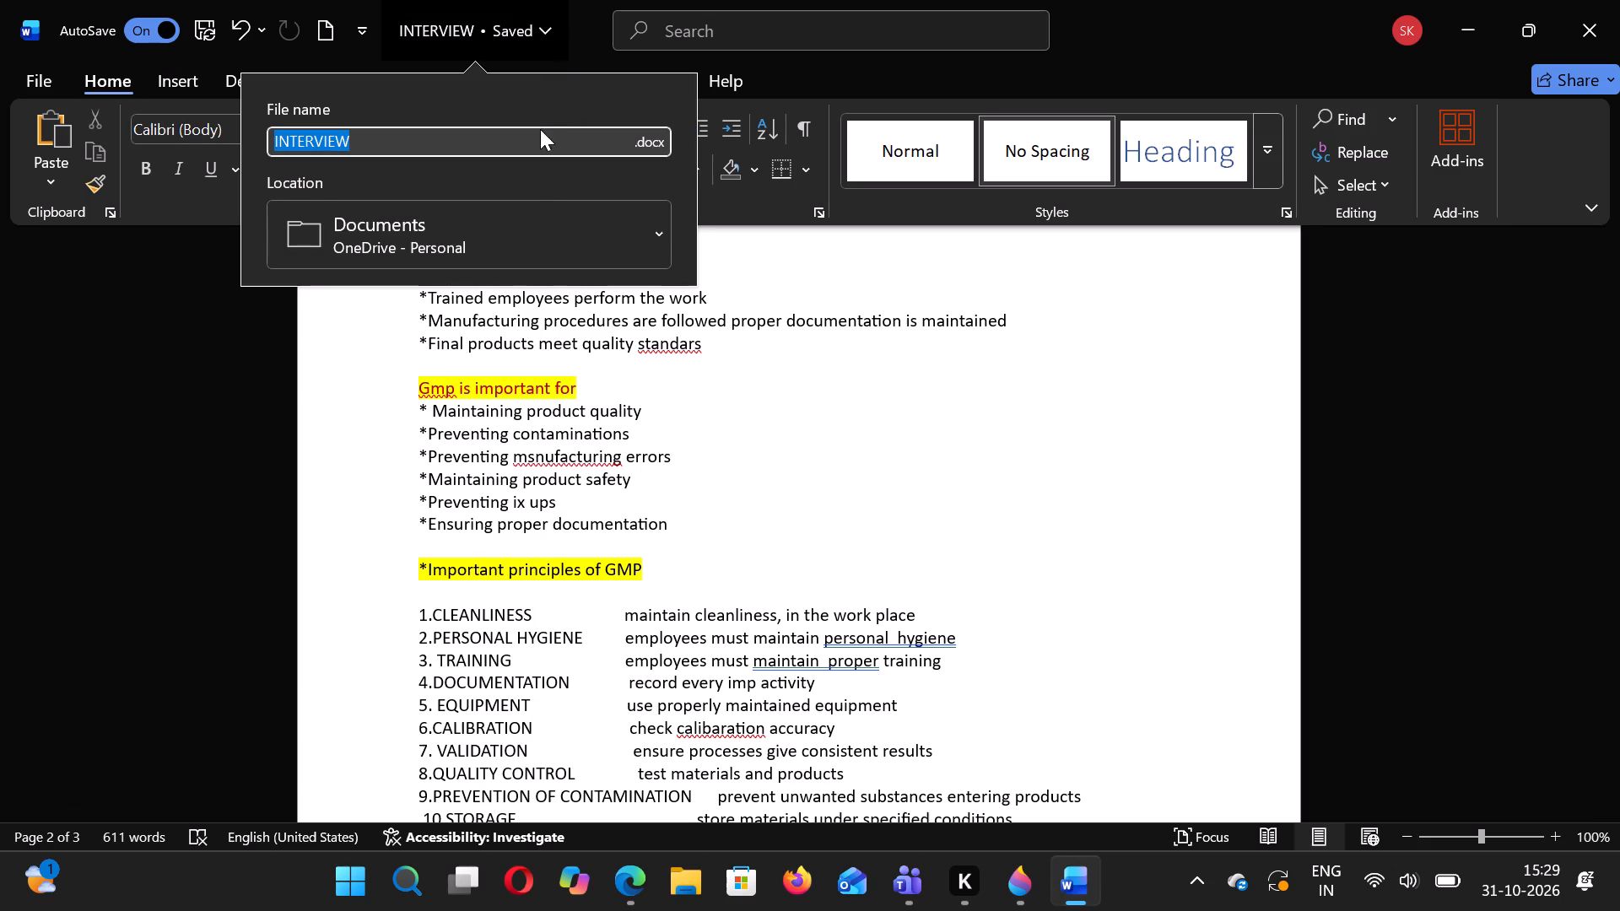
left_click(530, 233)
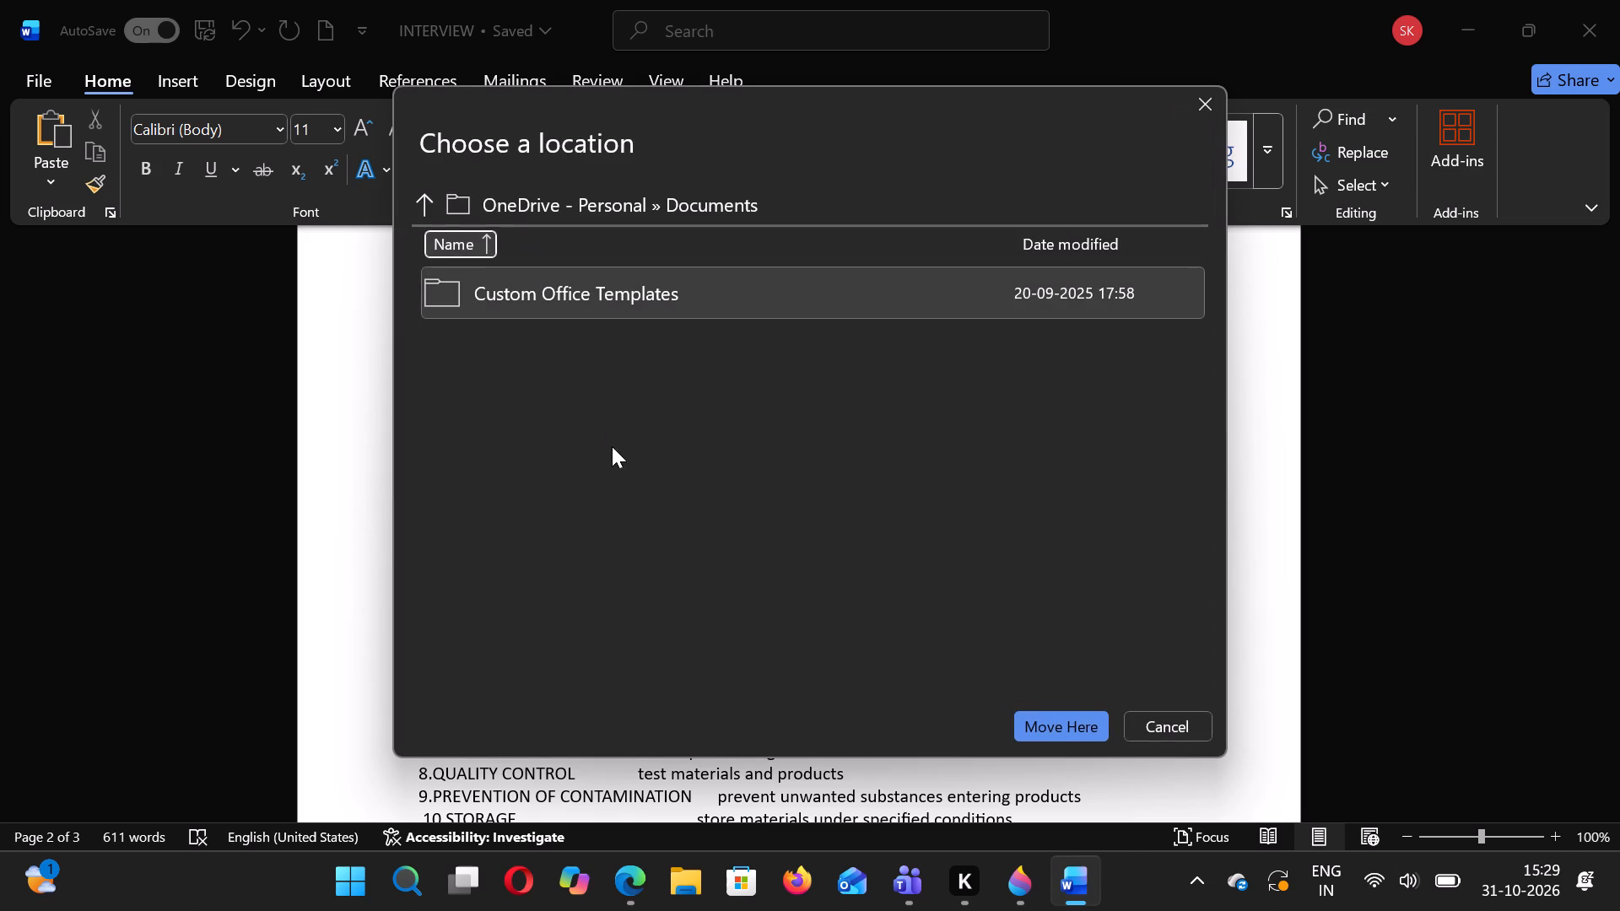
left_click(1053, 715)
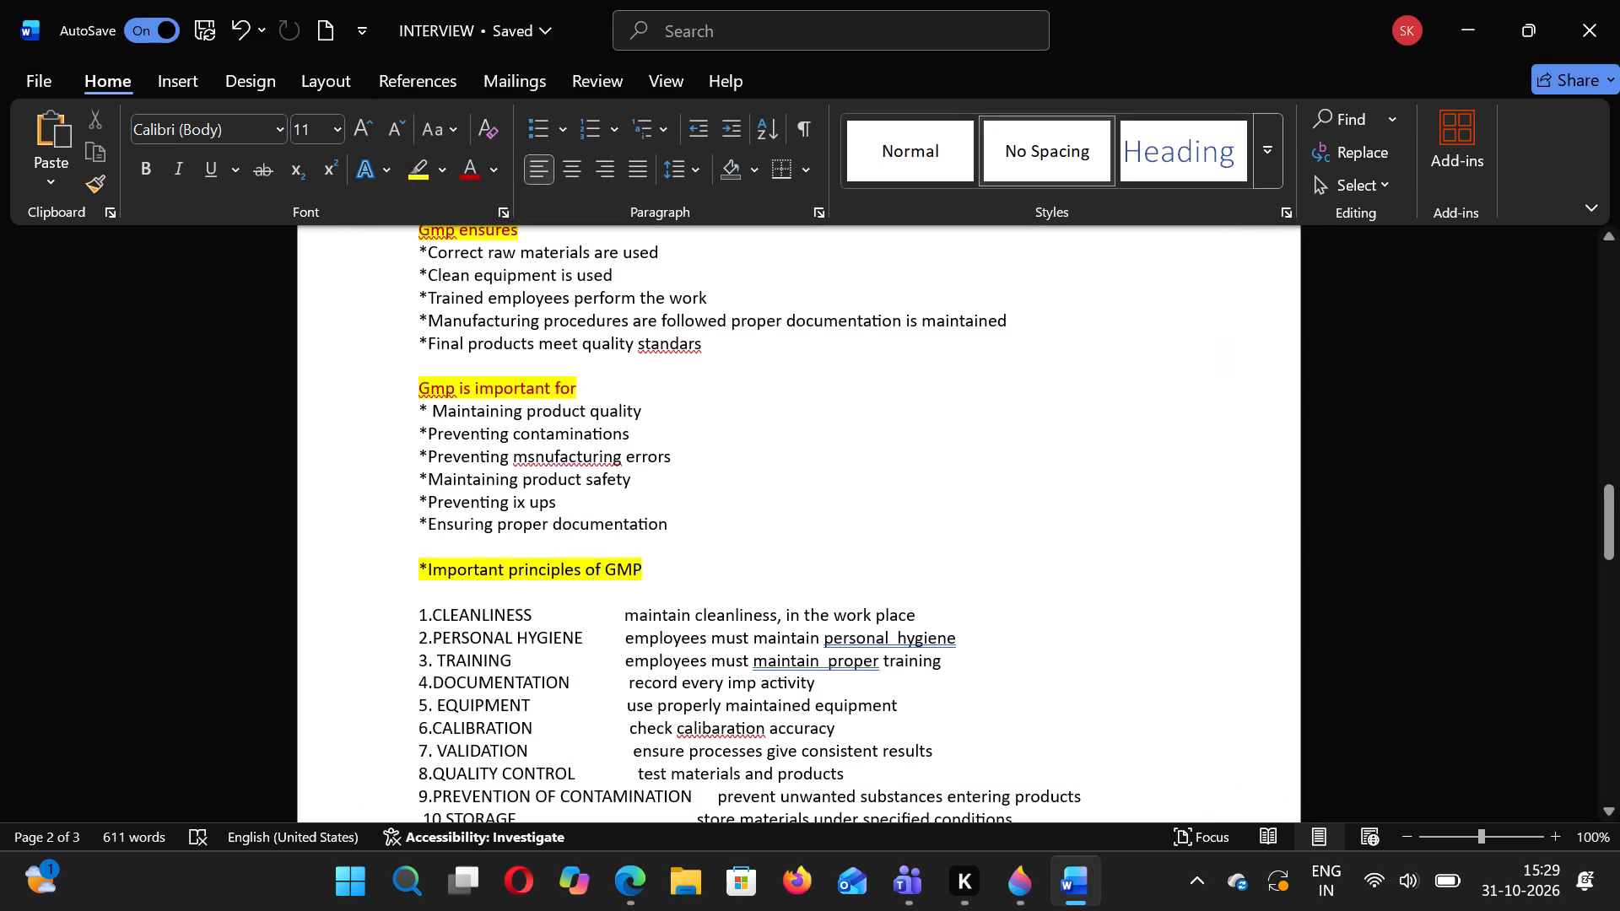
Open INTERVIEW from the recent files and look over the end and beginning of the document.
left_click(28, 77)
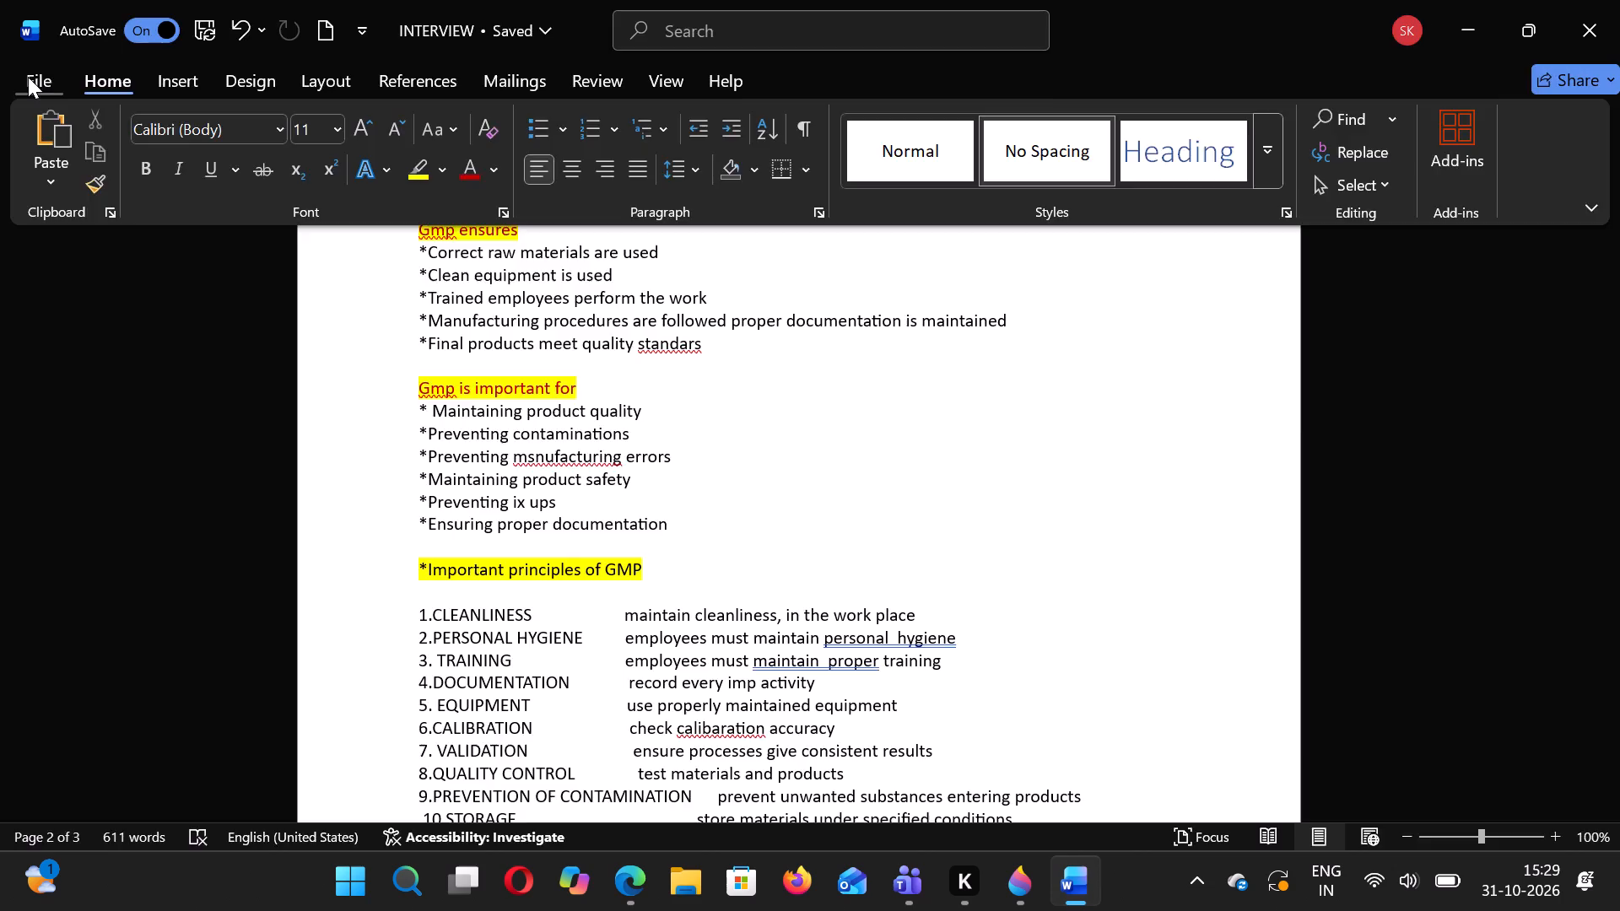
left_click(469, 590)
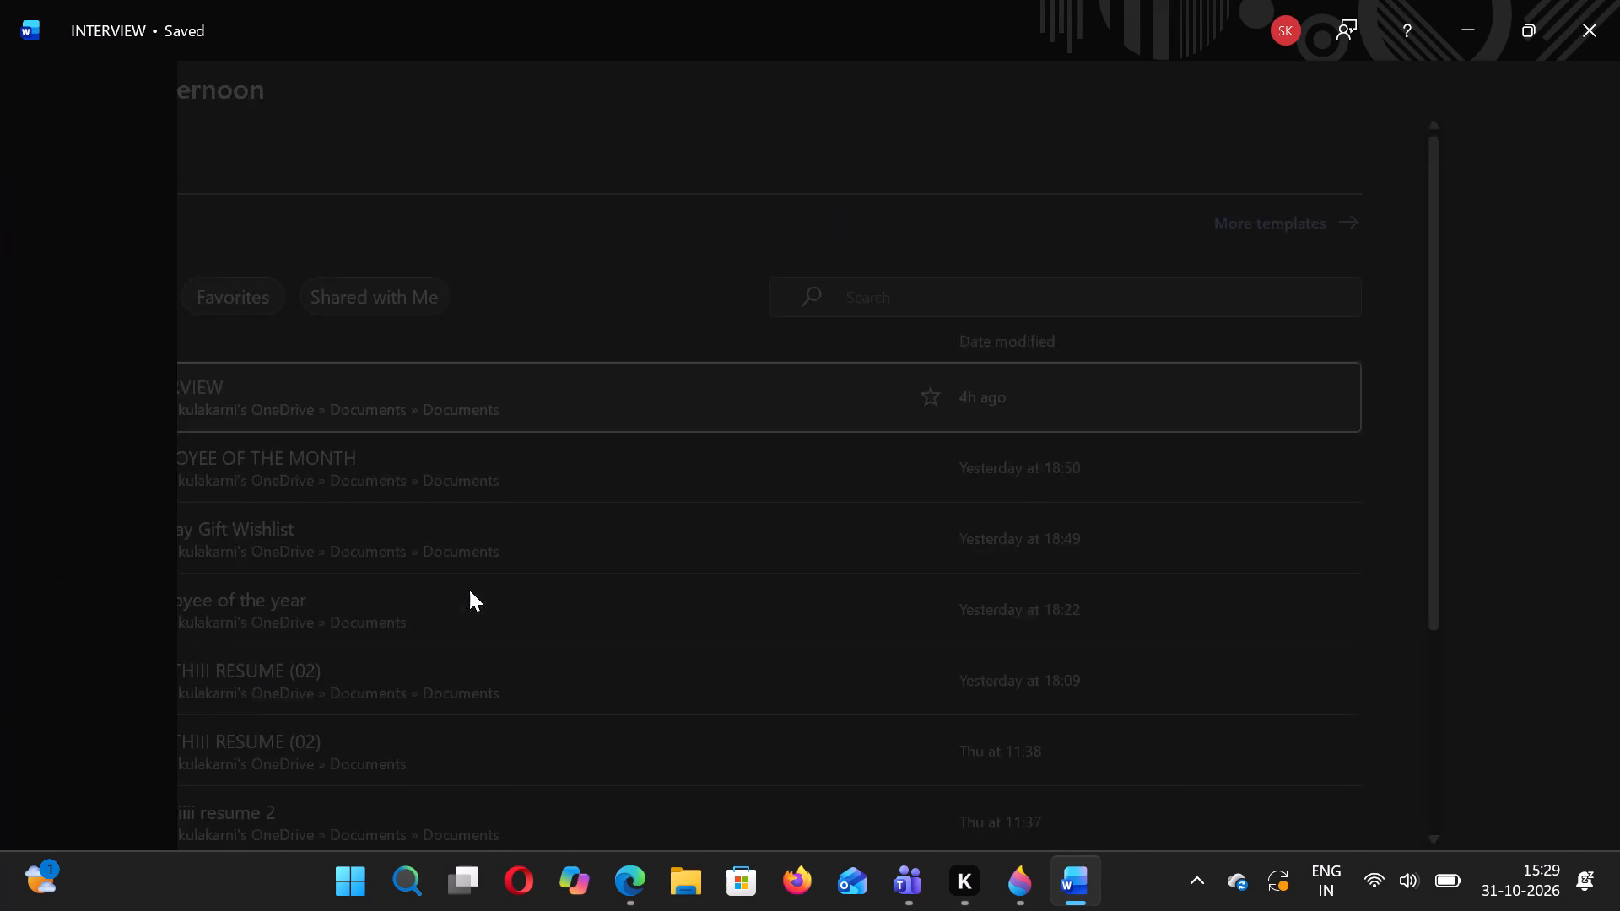
scroll(469, 590, "down", 5)
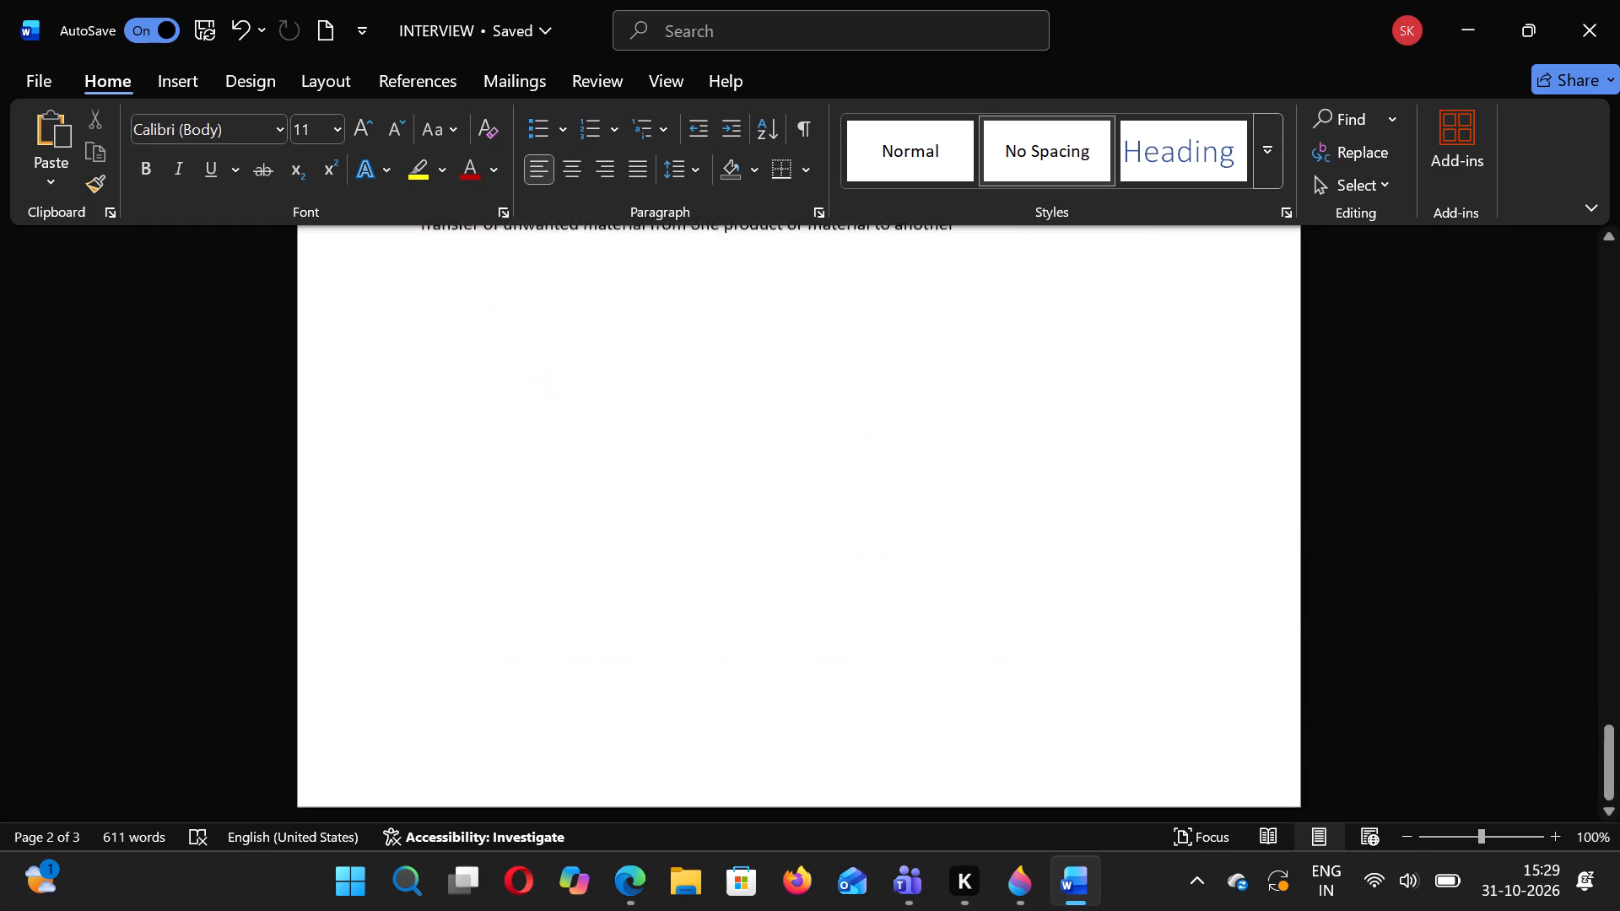
scroll(469, 590, "up", 6)
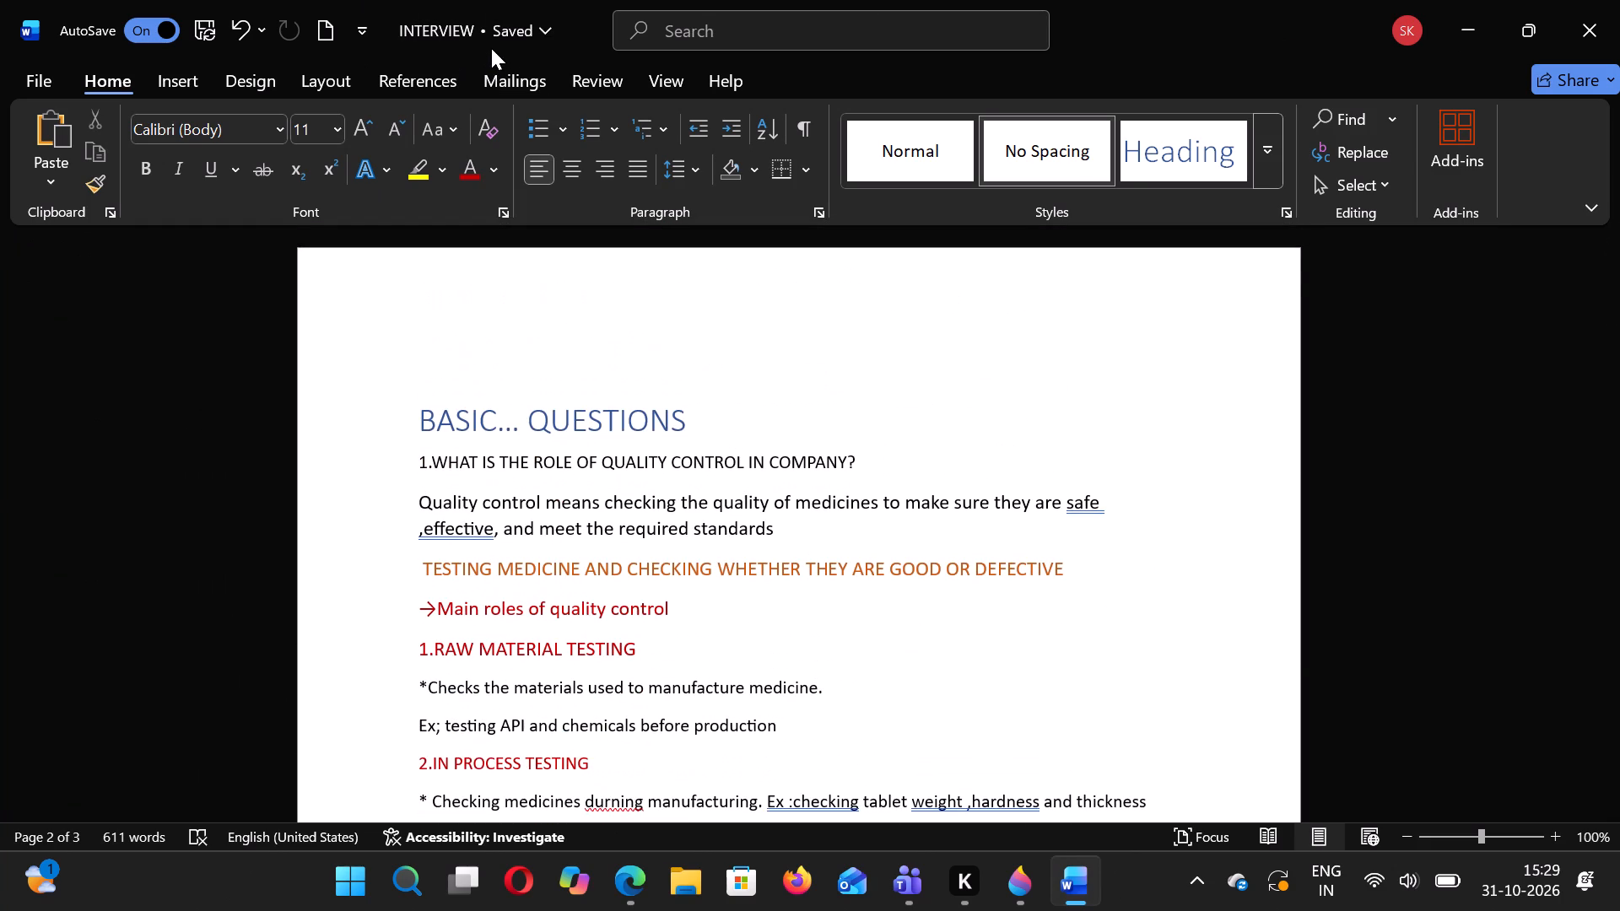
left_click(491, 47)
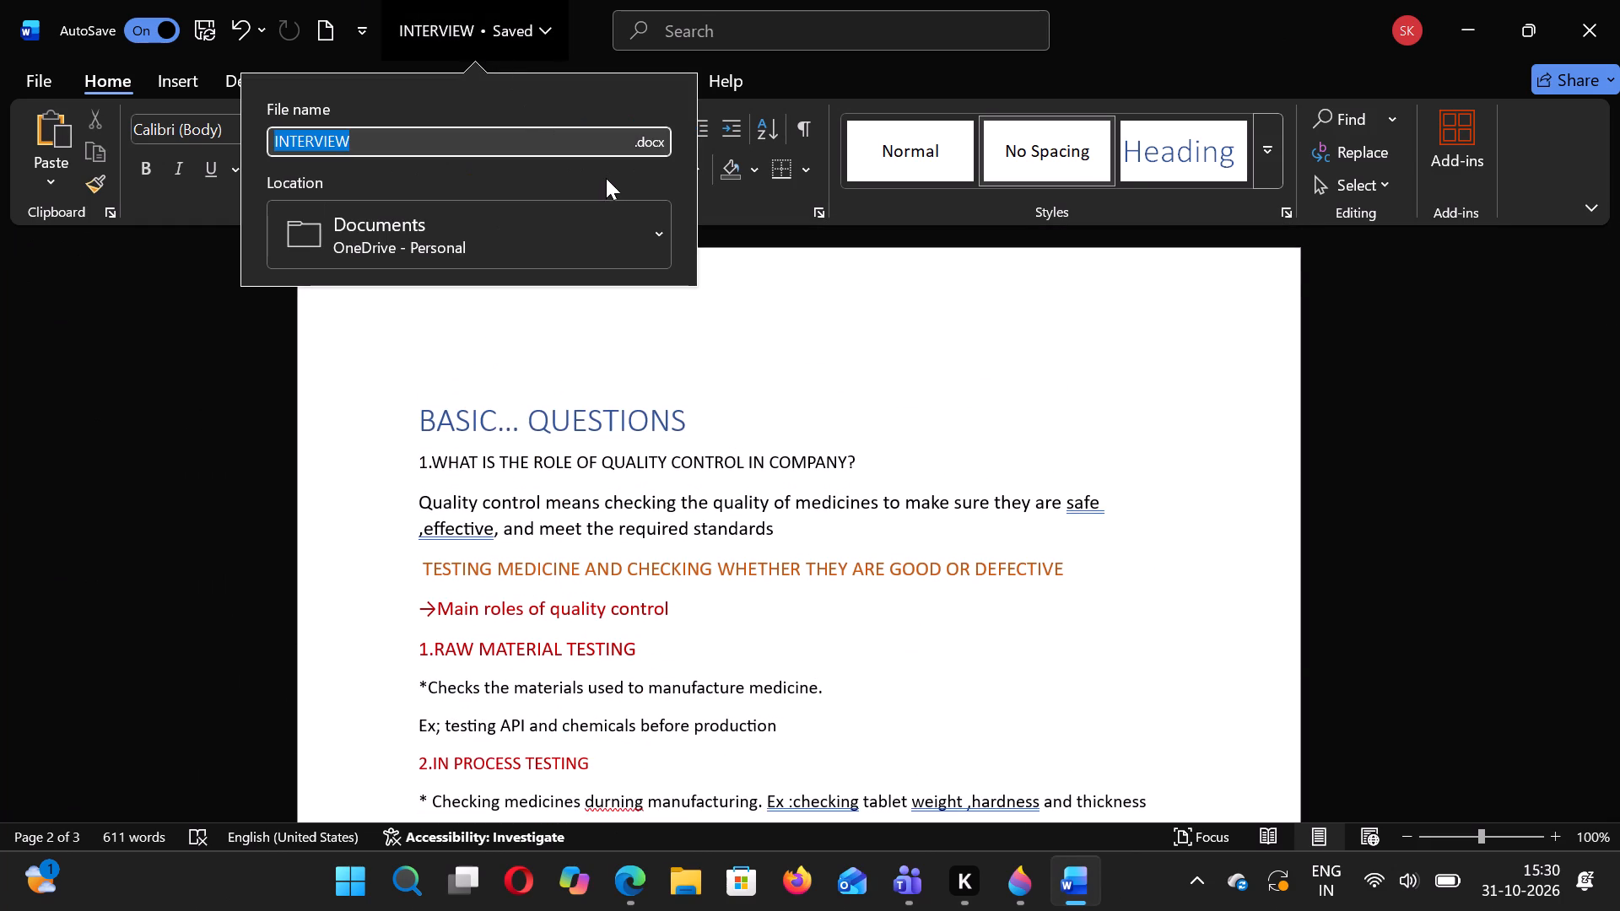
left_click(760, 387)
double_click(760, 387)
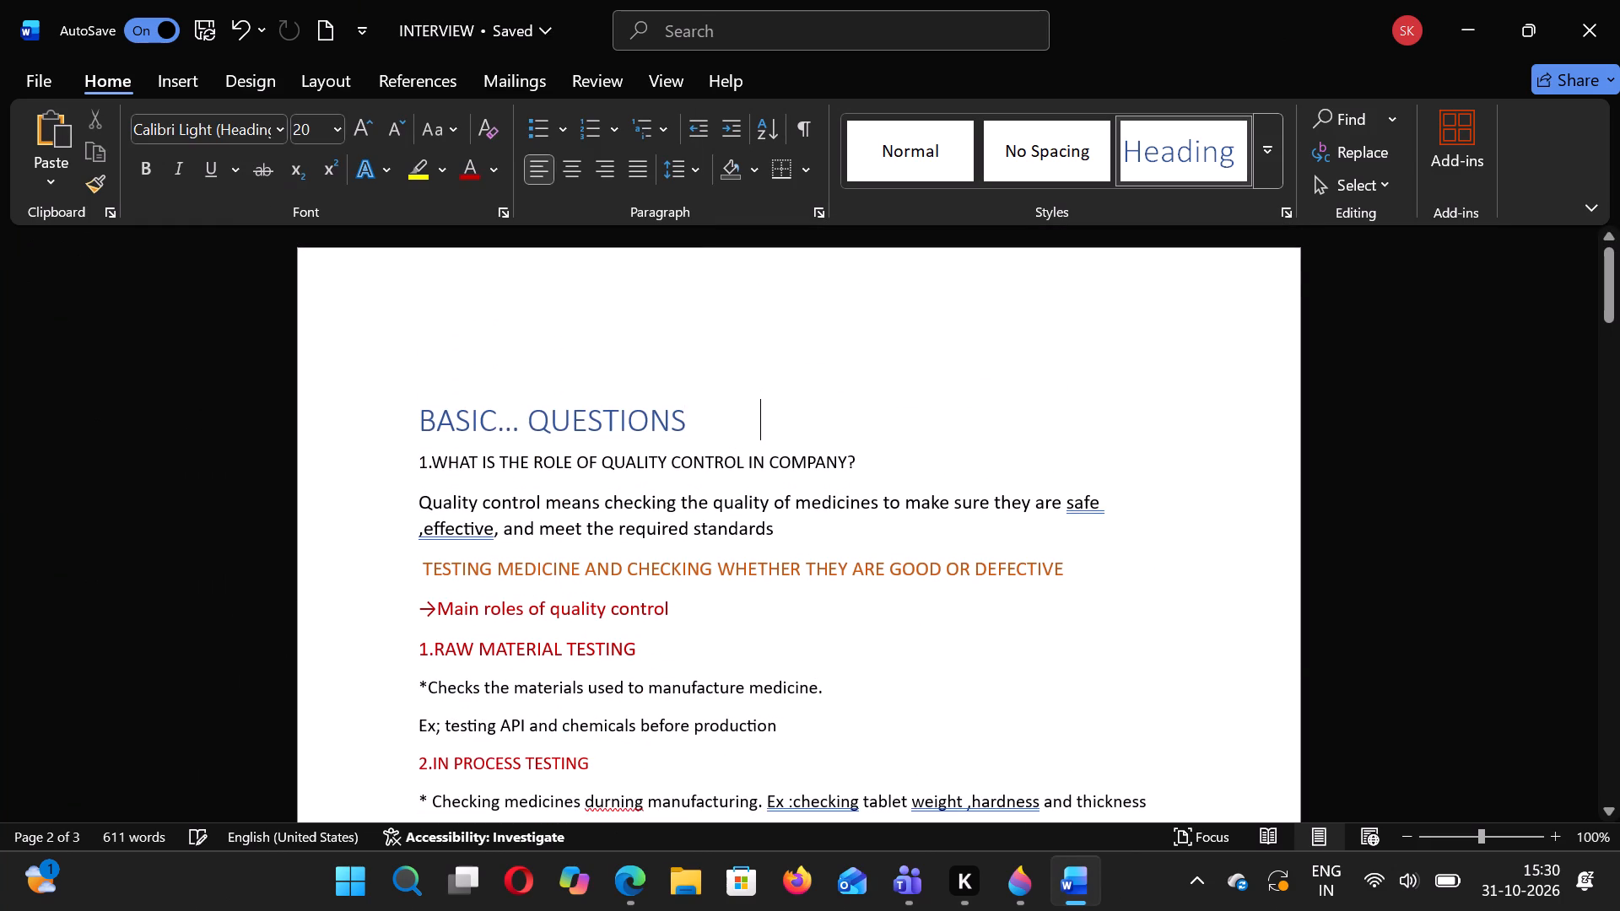
Close the INTERVIEW document.
left_click(1569, 27)
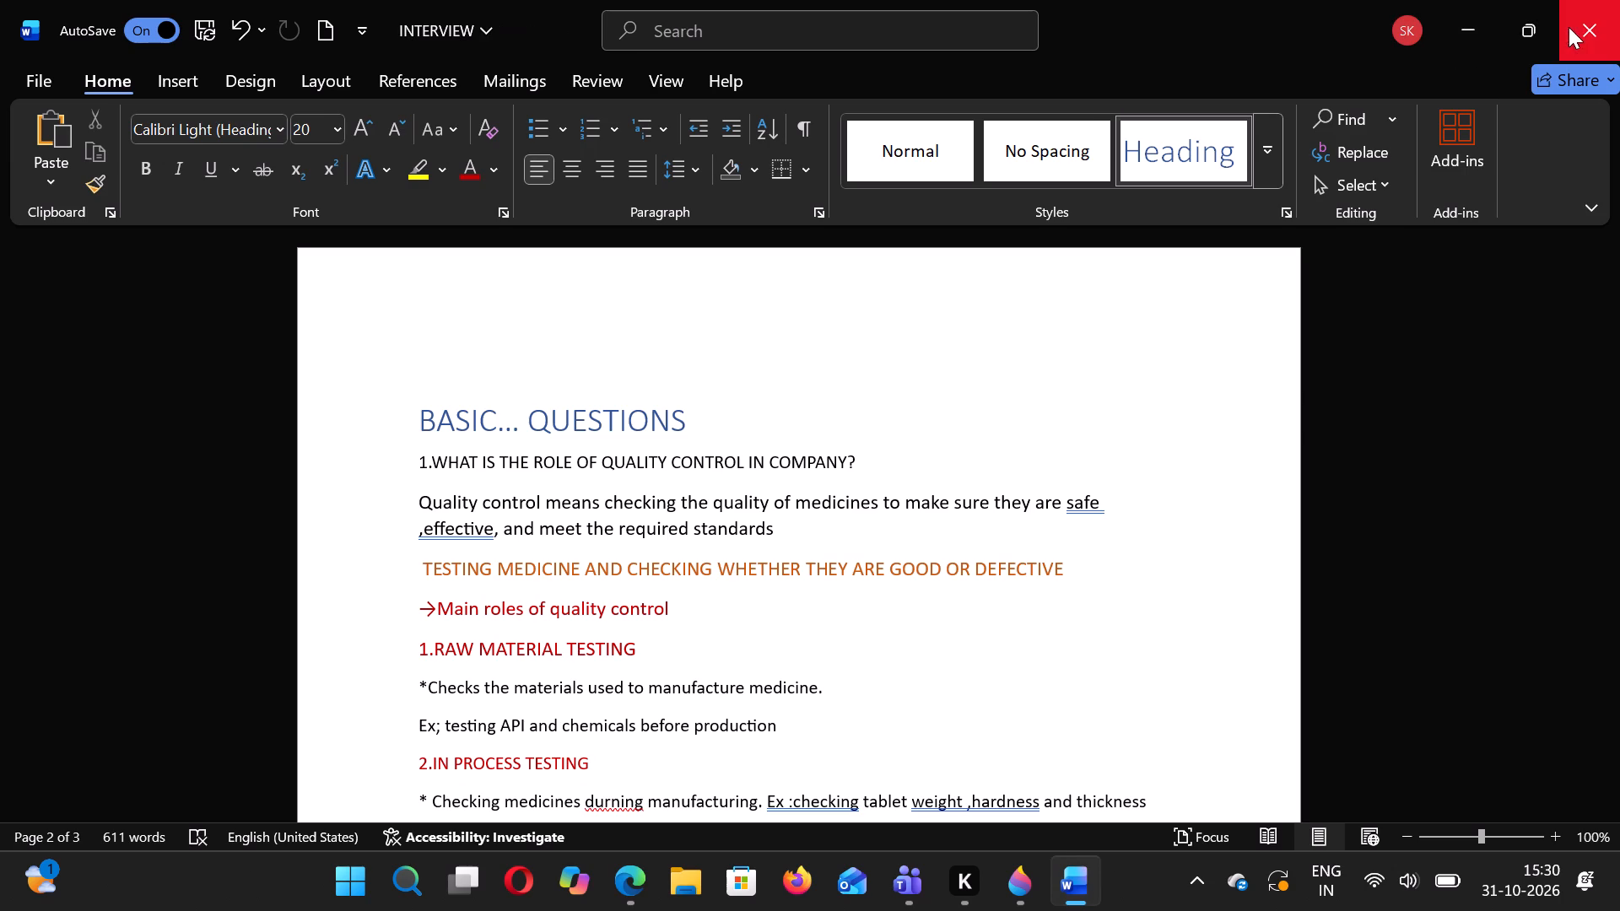